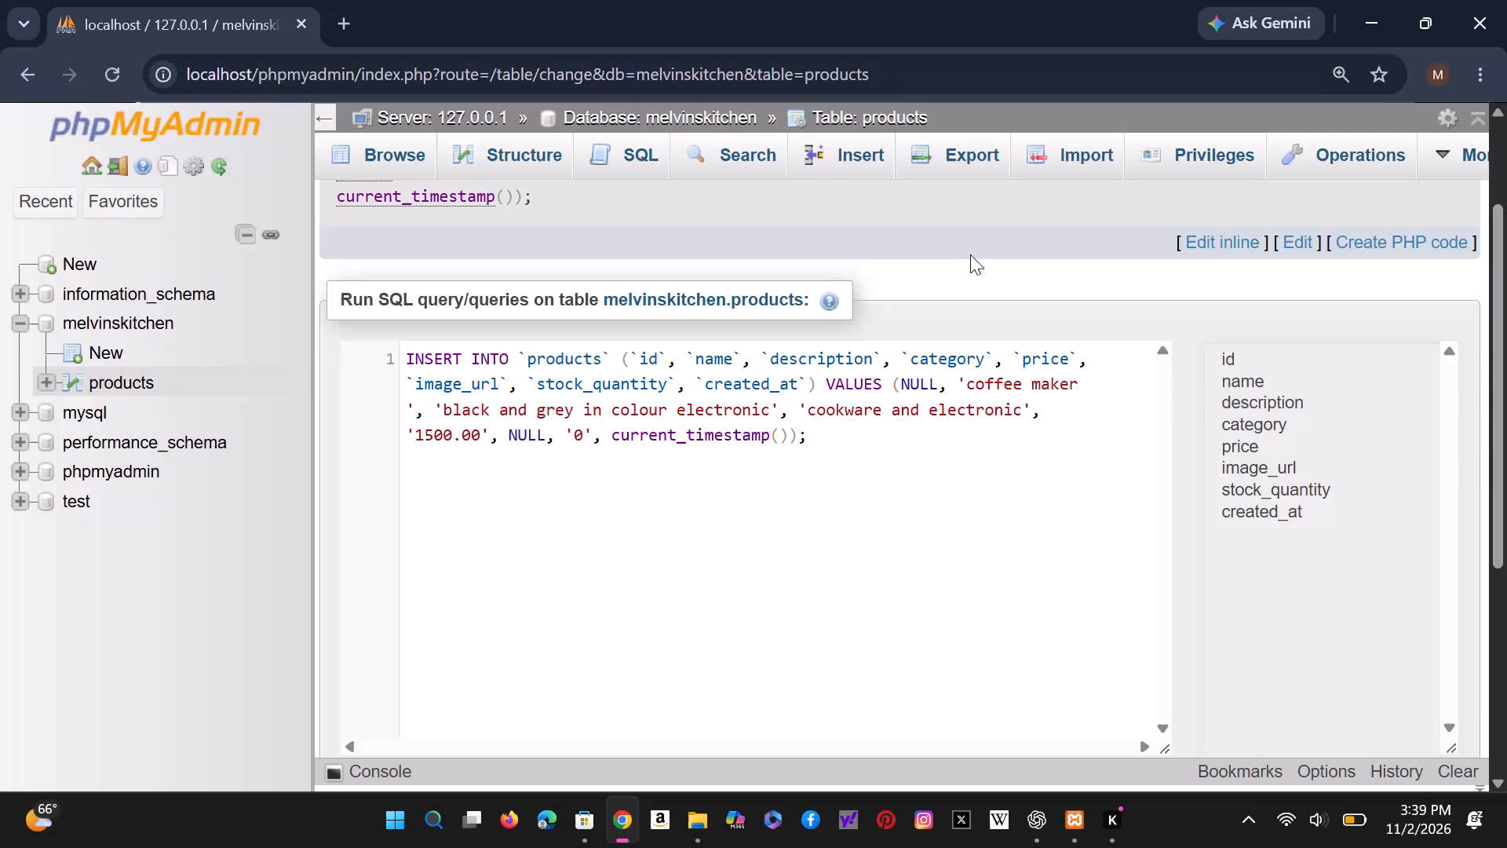
Start a new row insert for the products table and enter "pressure cooker" as the first record's name.
left_click(846, 152)
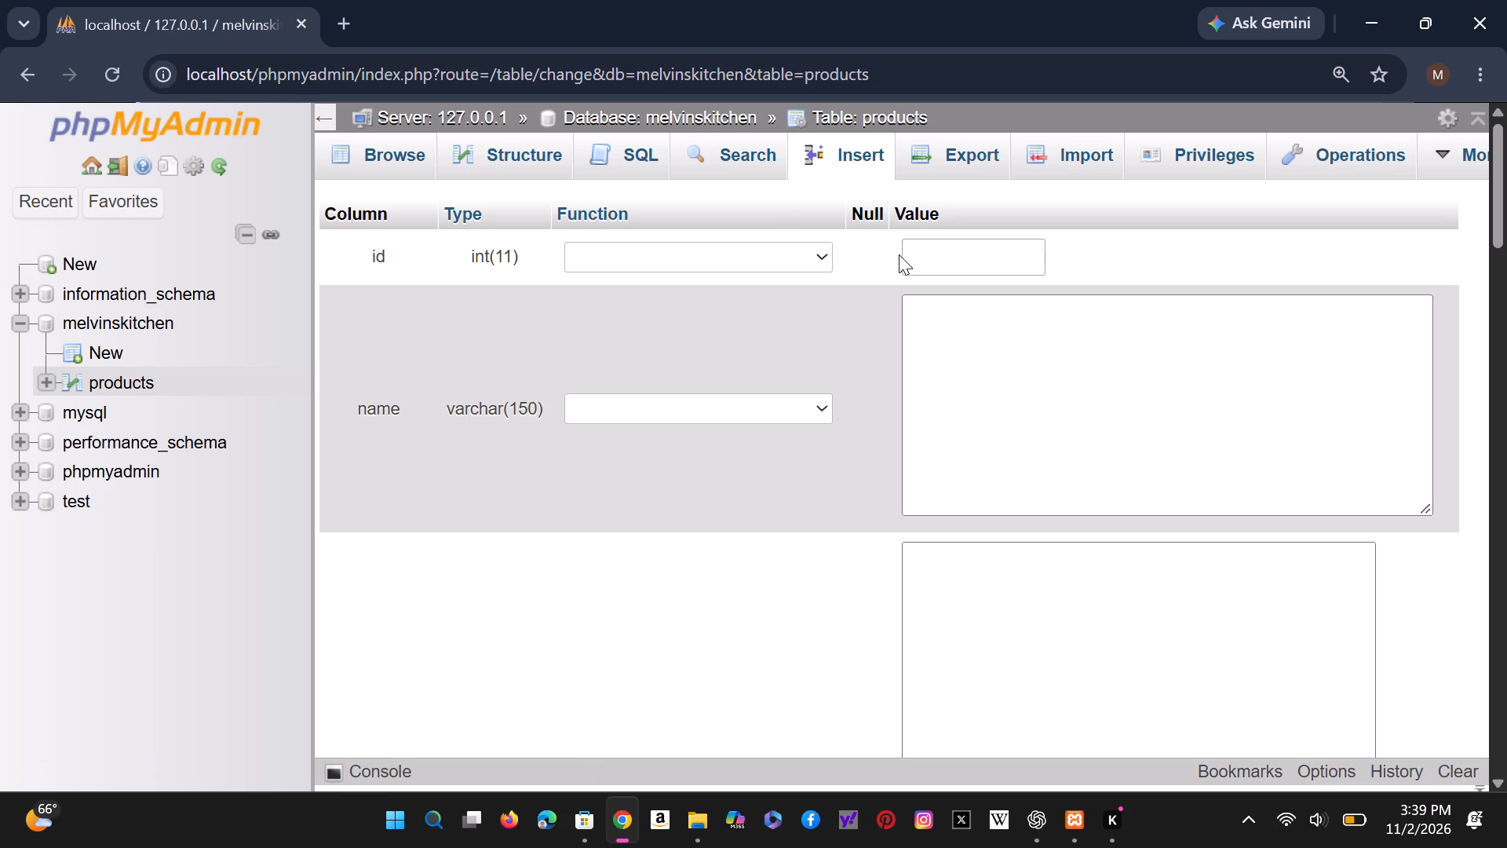
left_click(993, 338)
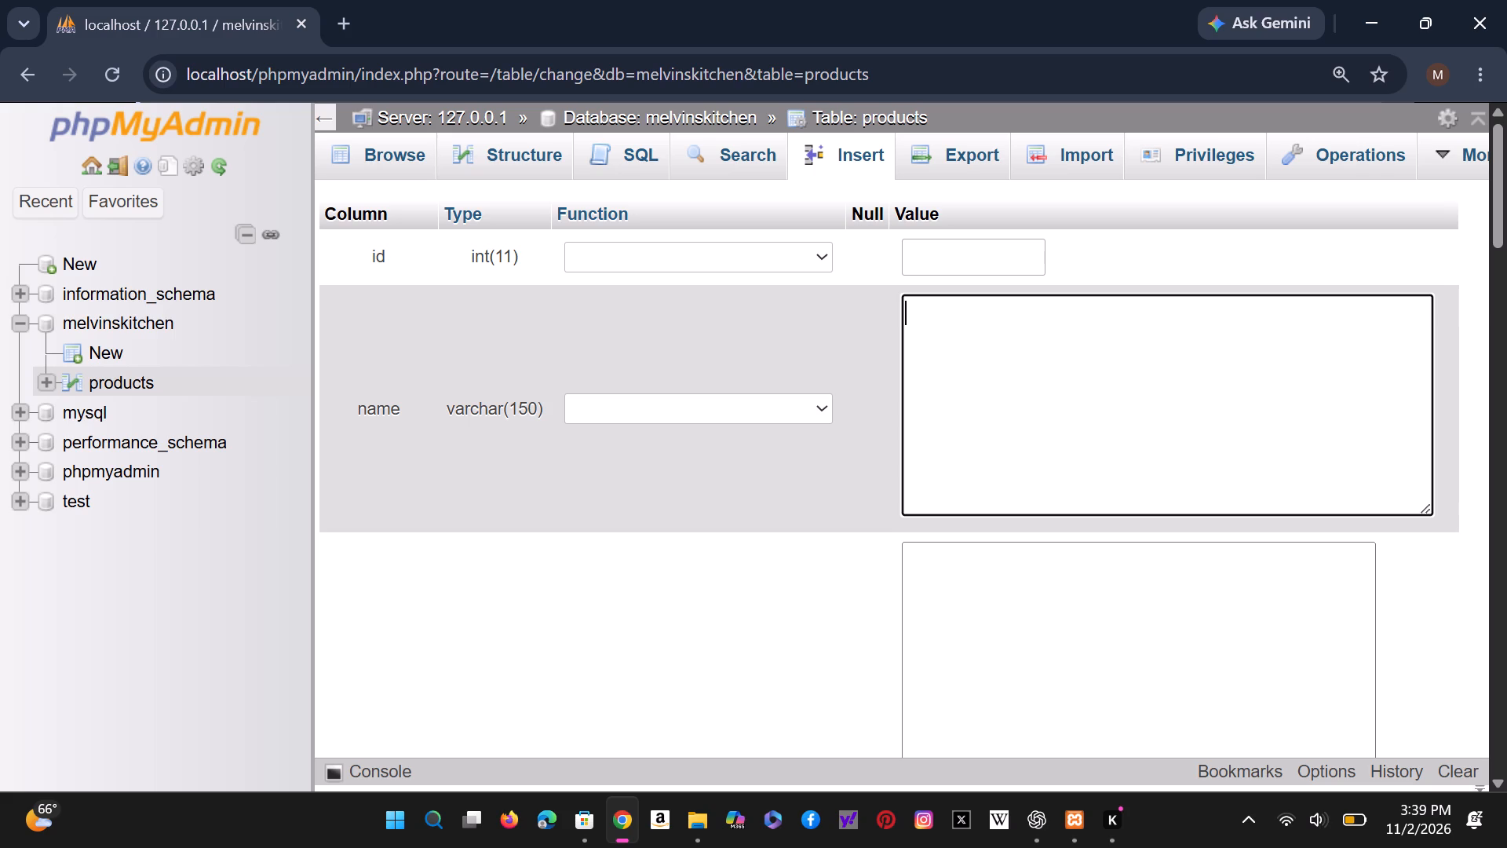
scroll(993, 338, "down", 1)
key("b")
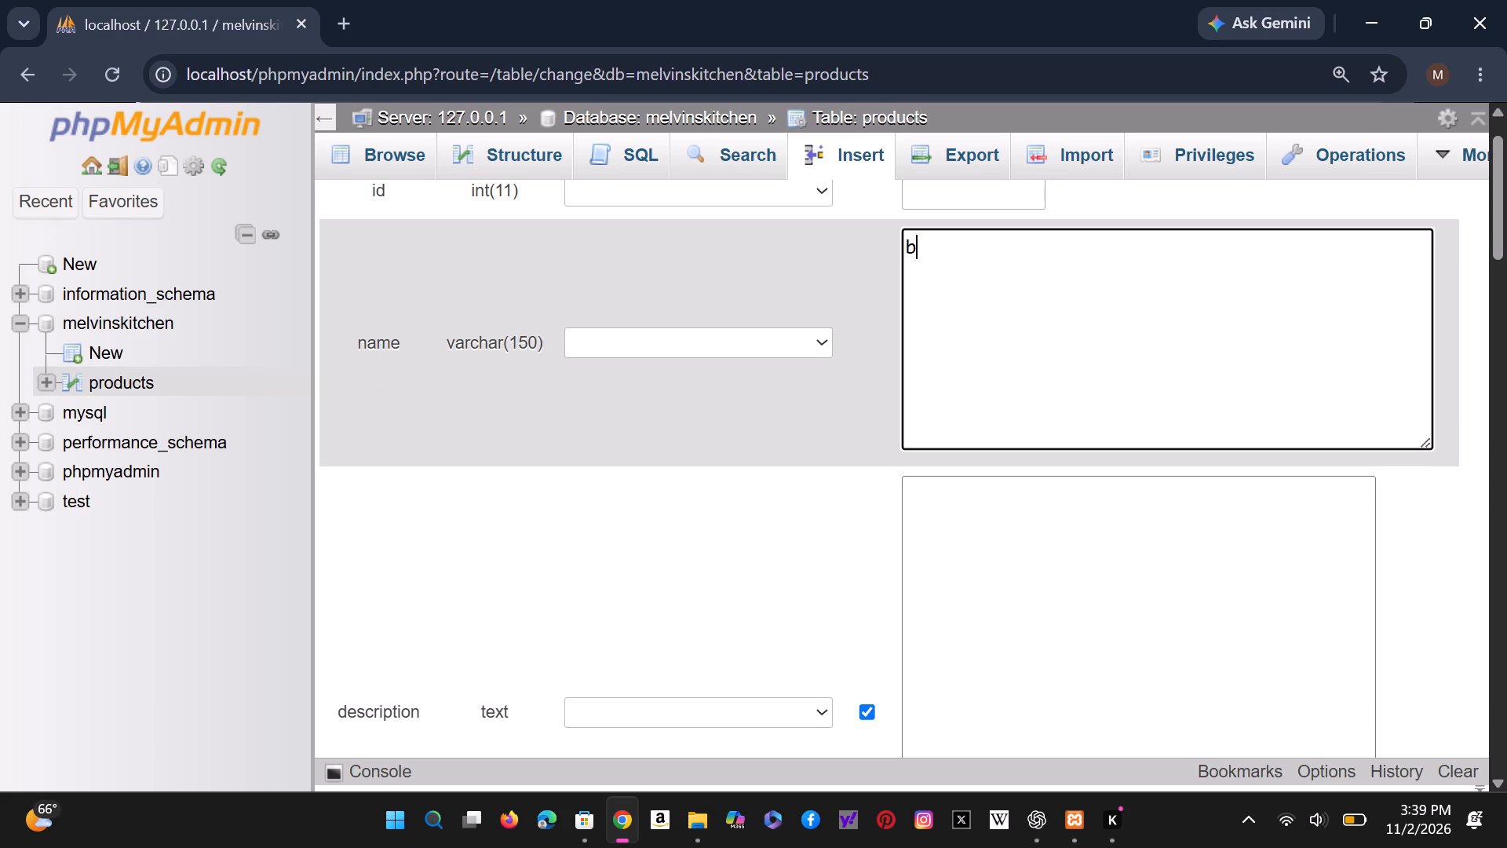
key("BackSpace")
type("bmn")
key("BackSpace")
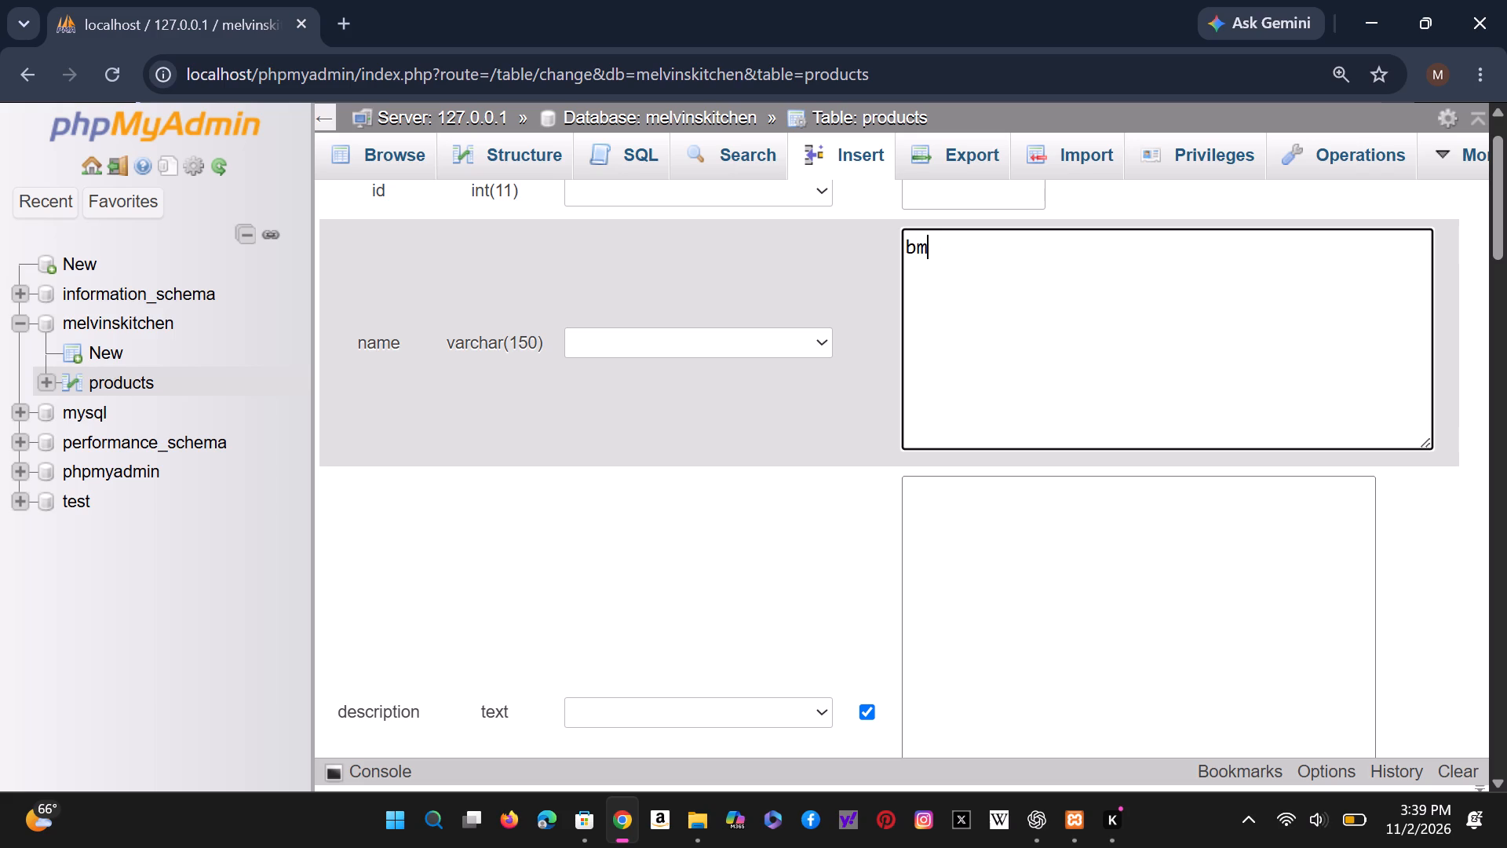
key("BackSpace")
key("BackSpace")
type("pressure cooker")
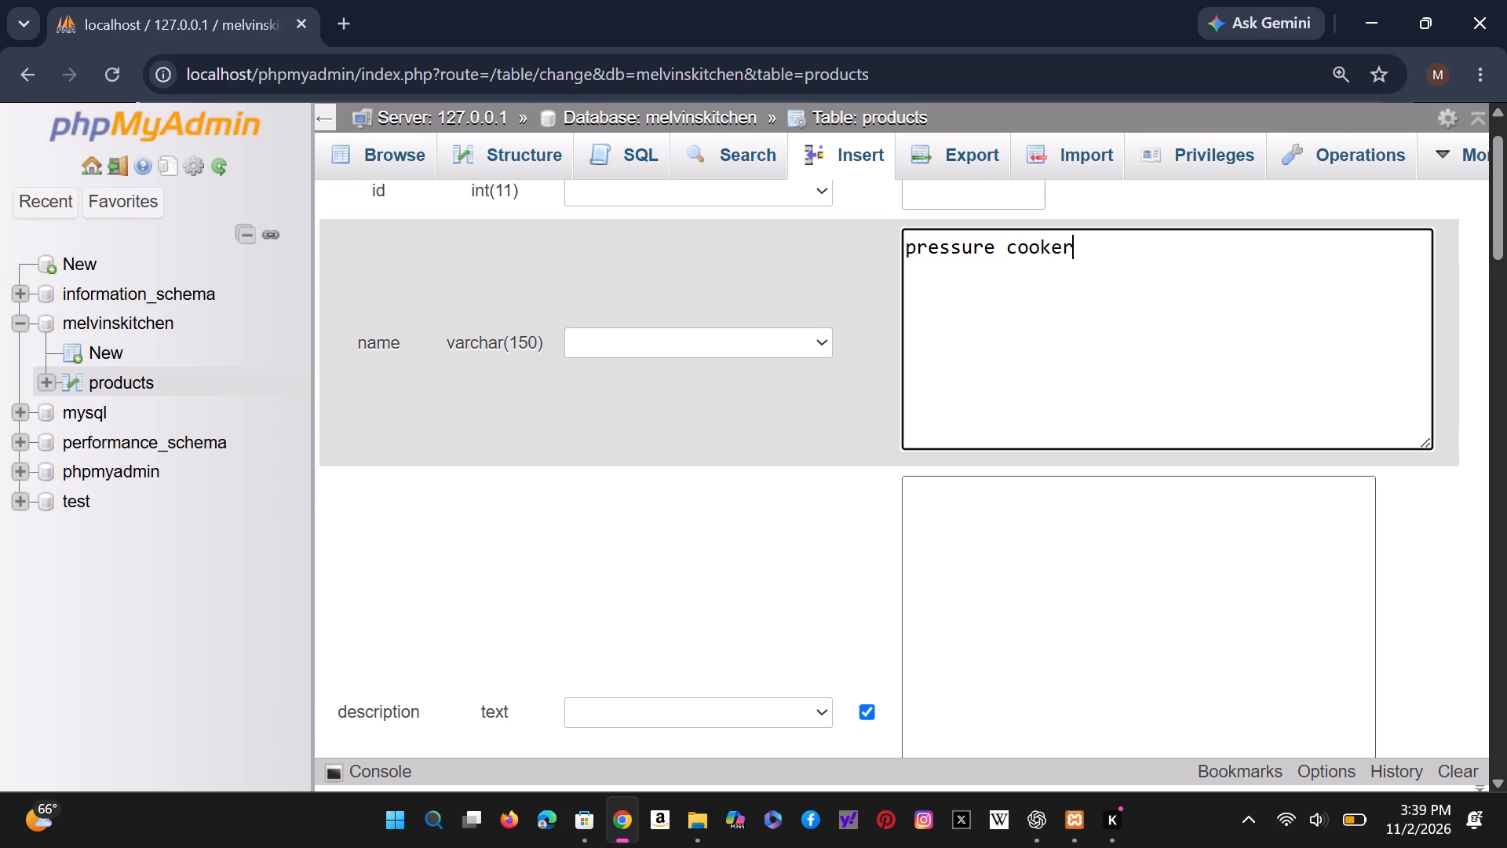
Enter "fast portable and mettallic keeps the food warm" as the pressure cooker's description.
scroll(1118, 568, "down", 1)
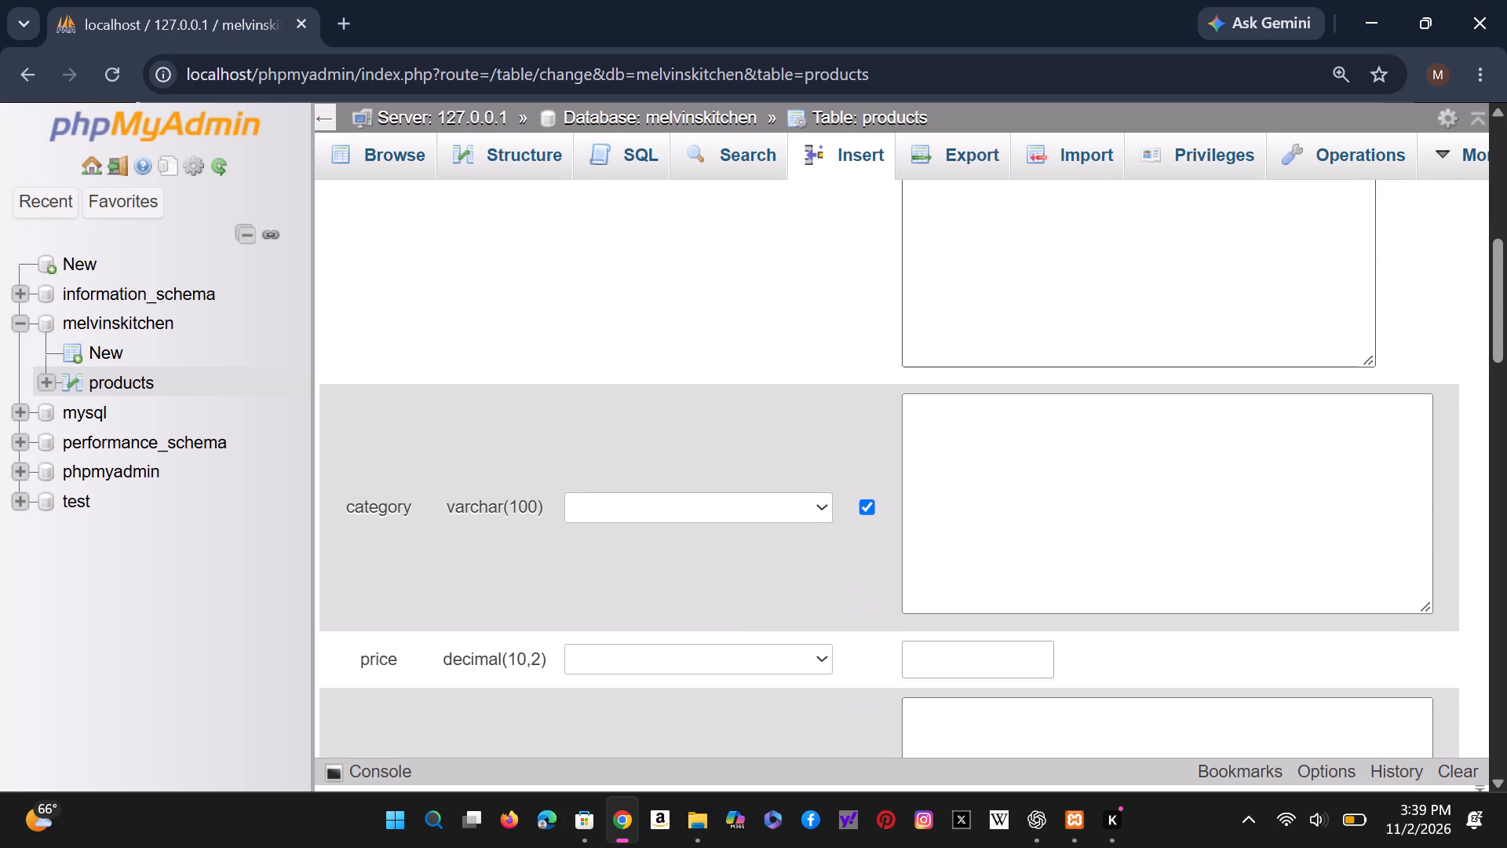
scroll(1075, 555, "up", 6)
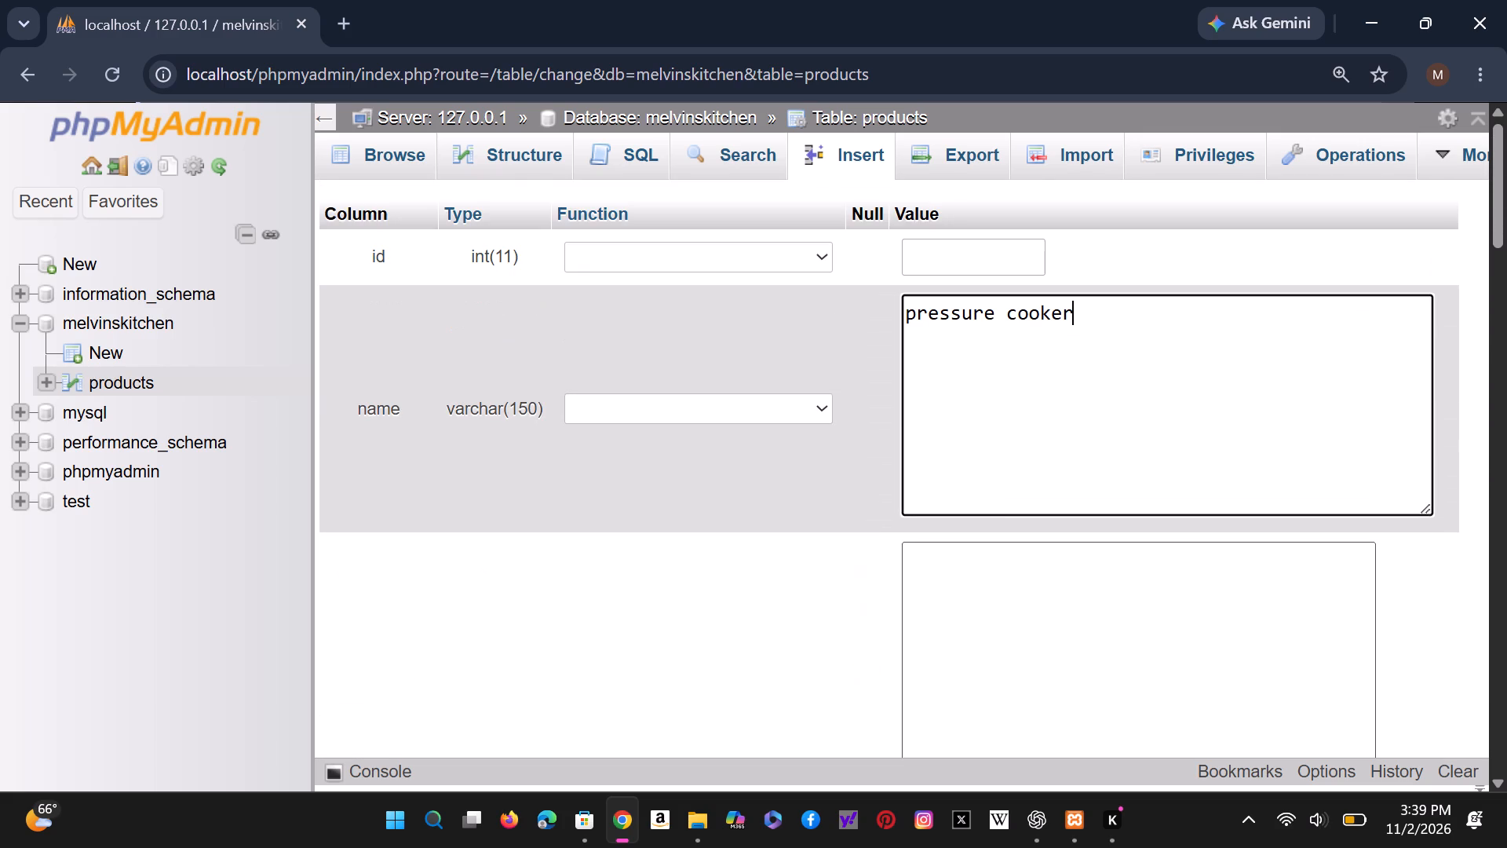
left_click(1005, 619)
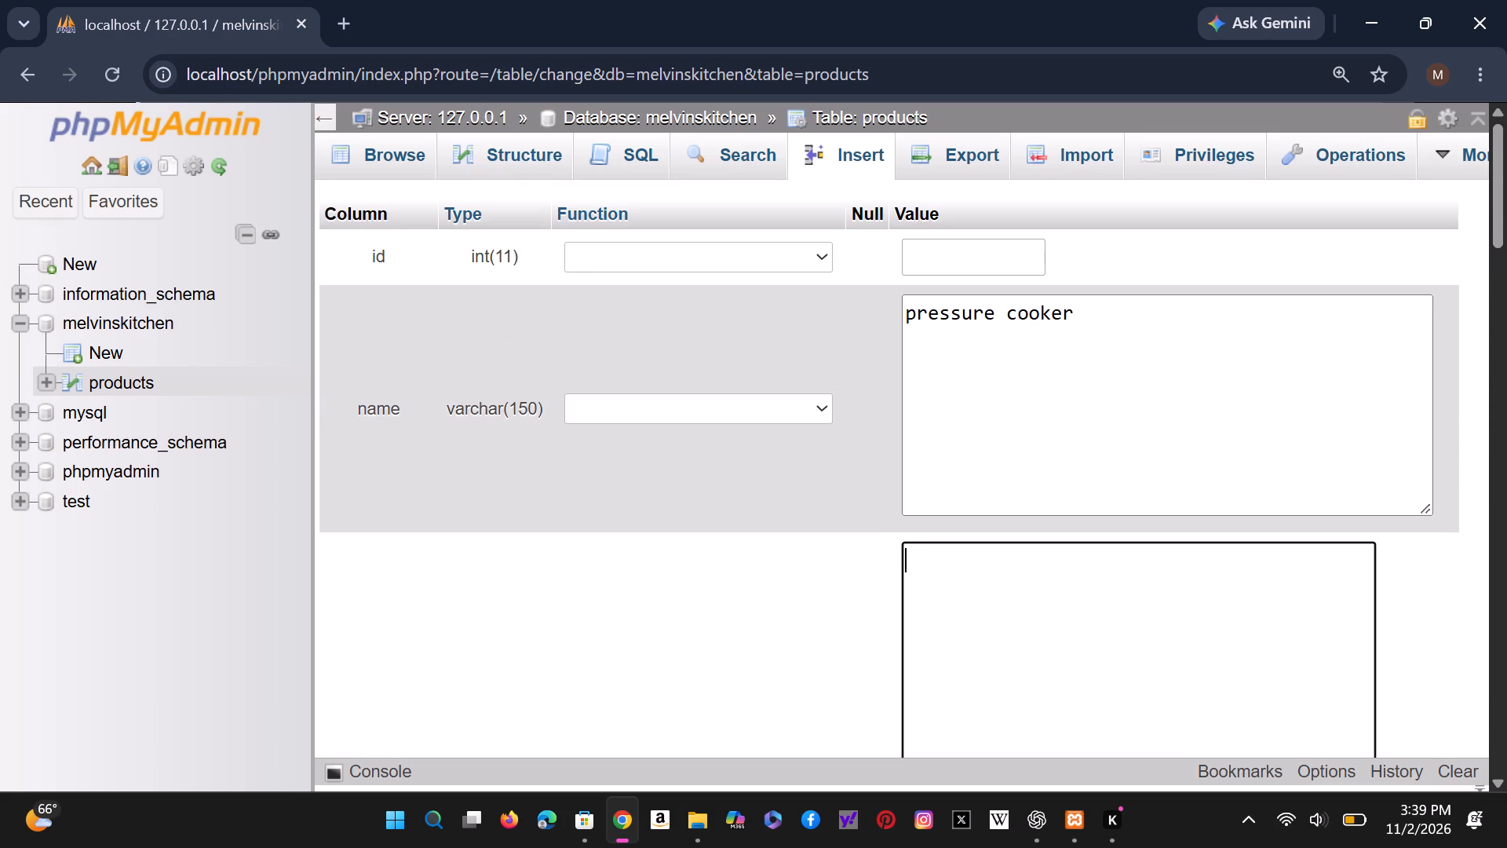
type("fast")
key("space")
type("porta")
type("ble and mettallic keeps the fo")
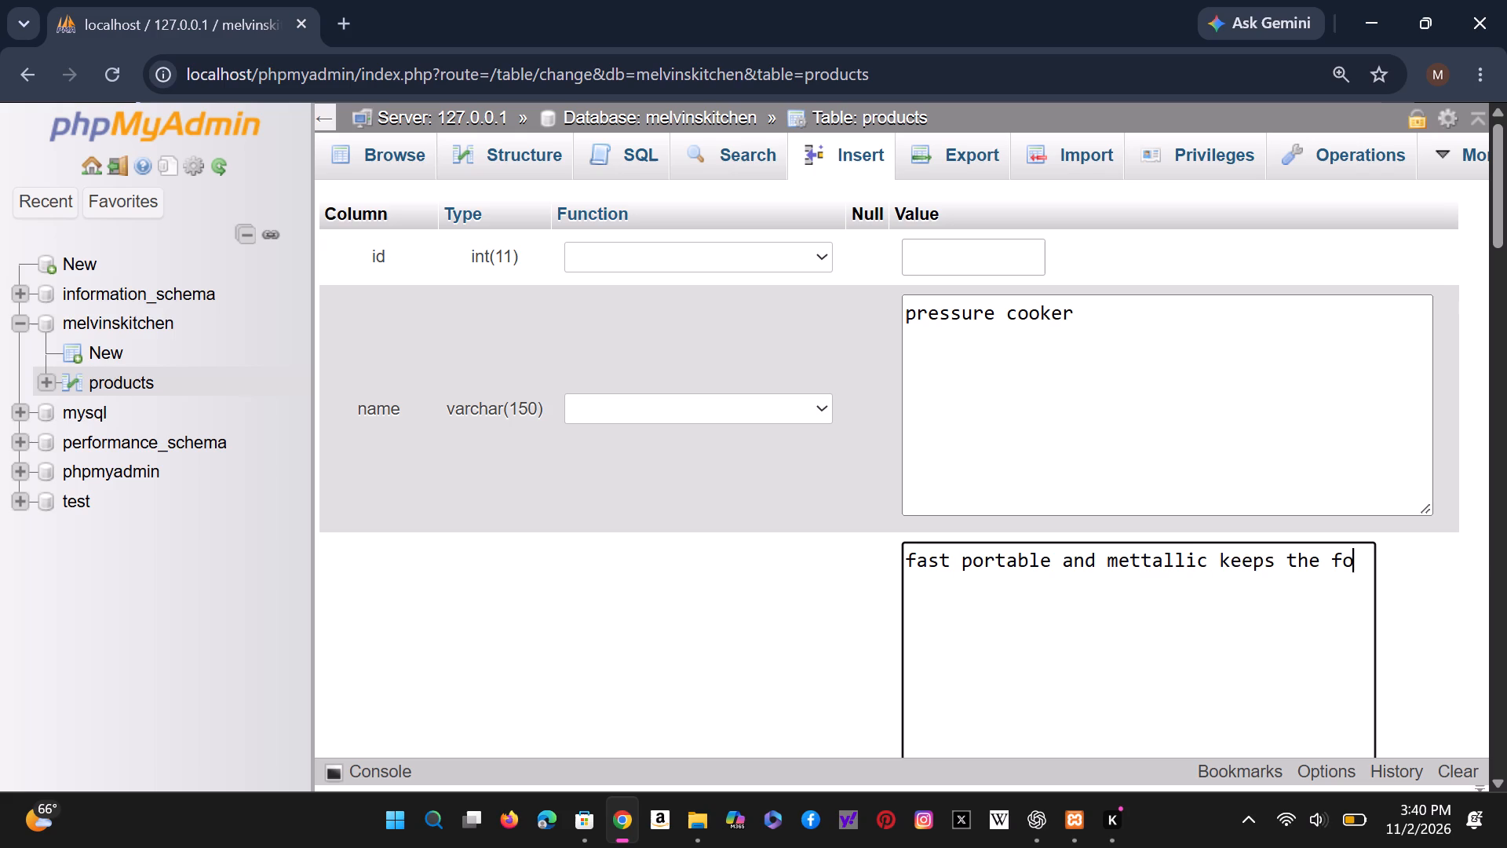
type("od w")
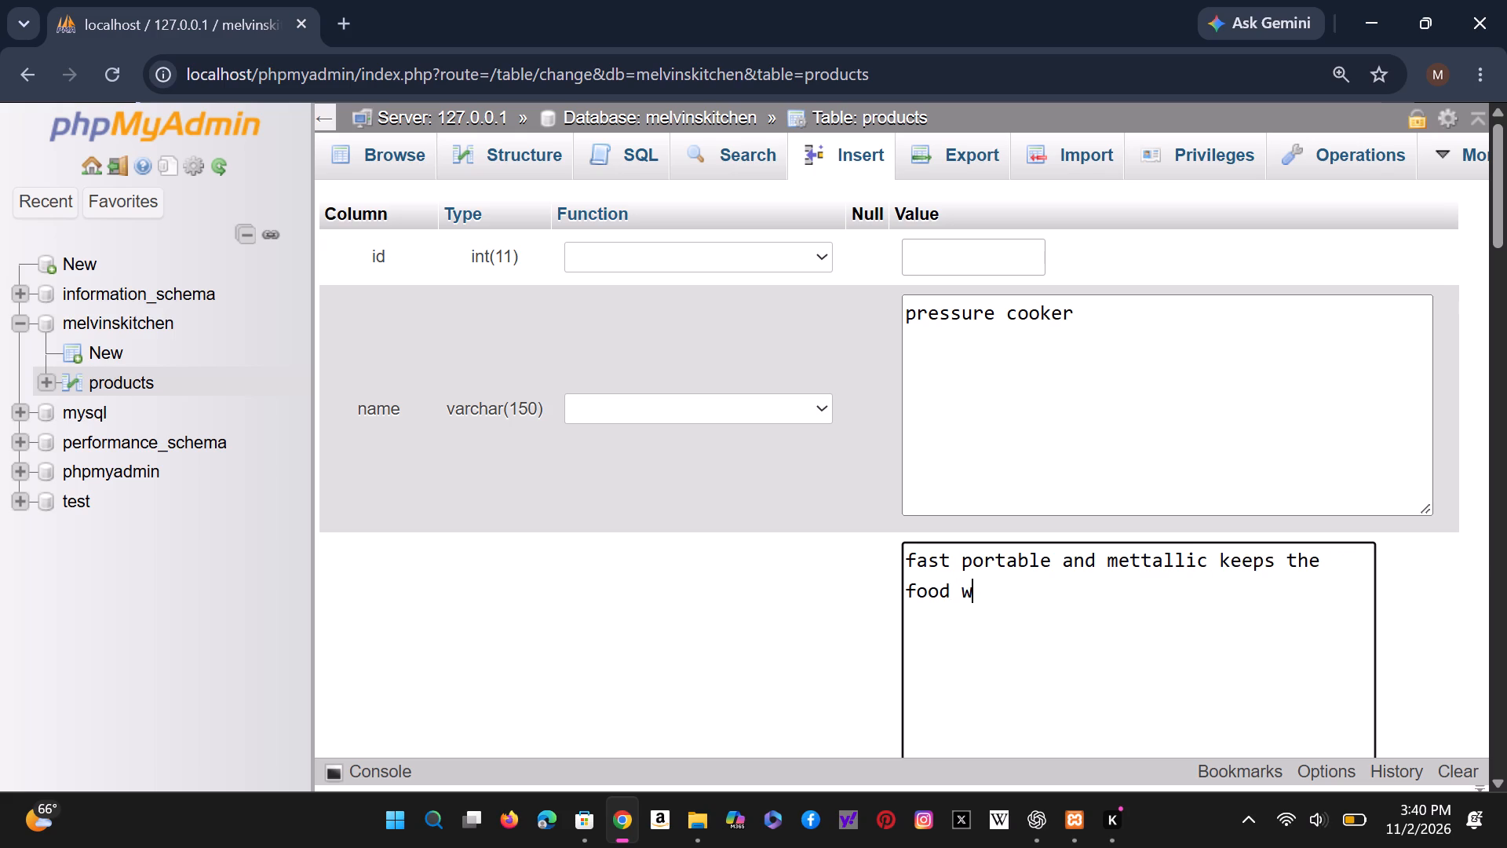
type("arm")
Enter "cookware" as the pressure cooker's category.
scroll(1005, 619, "down", 2)
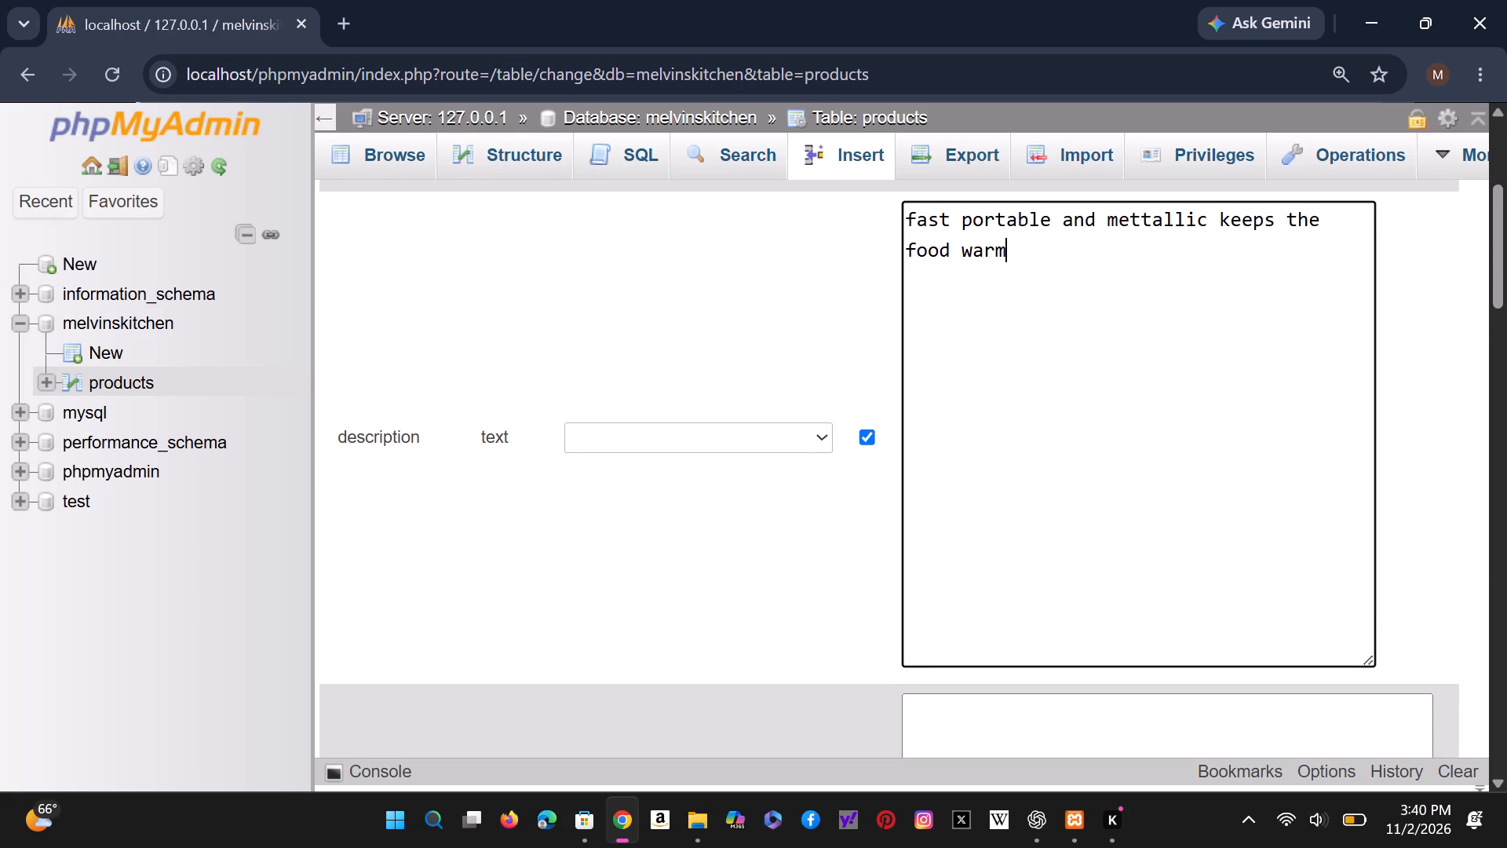
scroll(1005, 619, "down", 2)
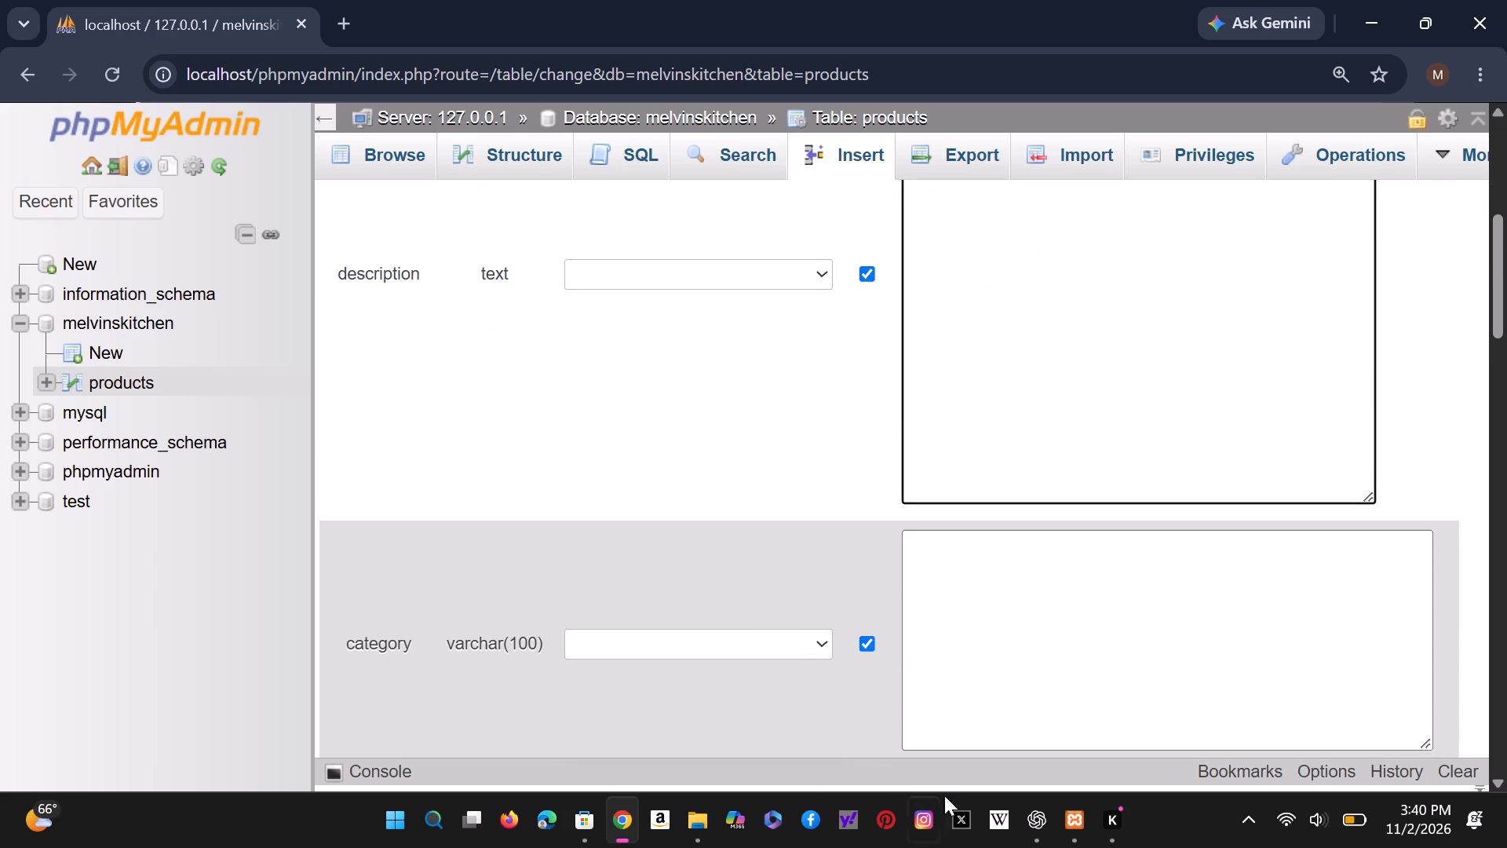
scroll(1033, 350, "up", 2)
scroll(1033, 350, "down", 1)
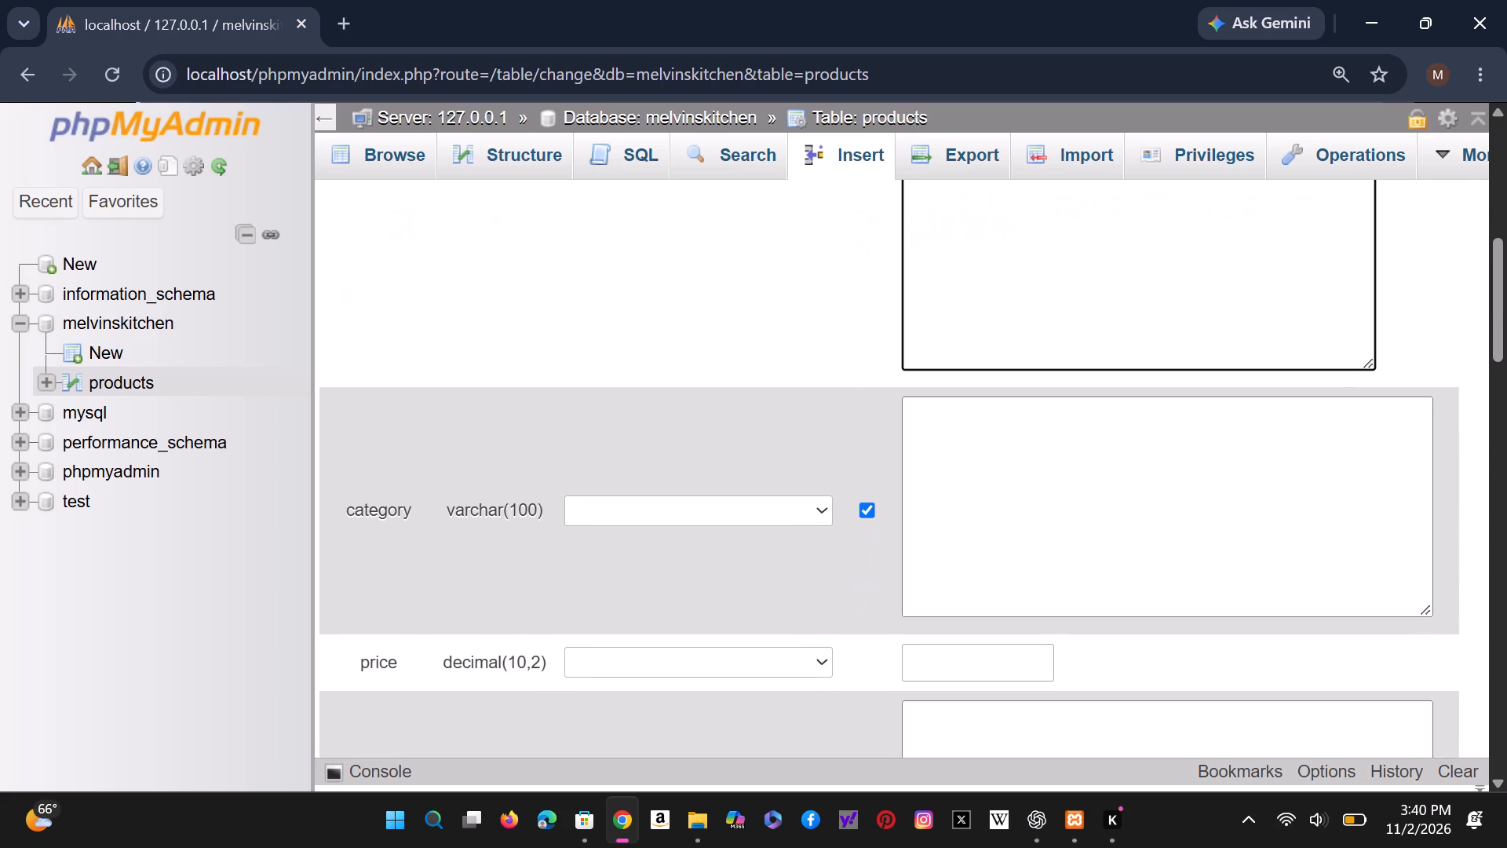
scroll(1033, 350, "down", 1)
left_click(1010, 441)
type("coolware")
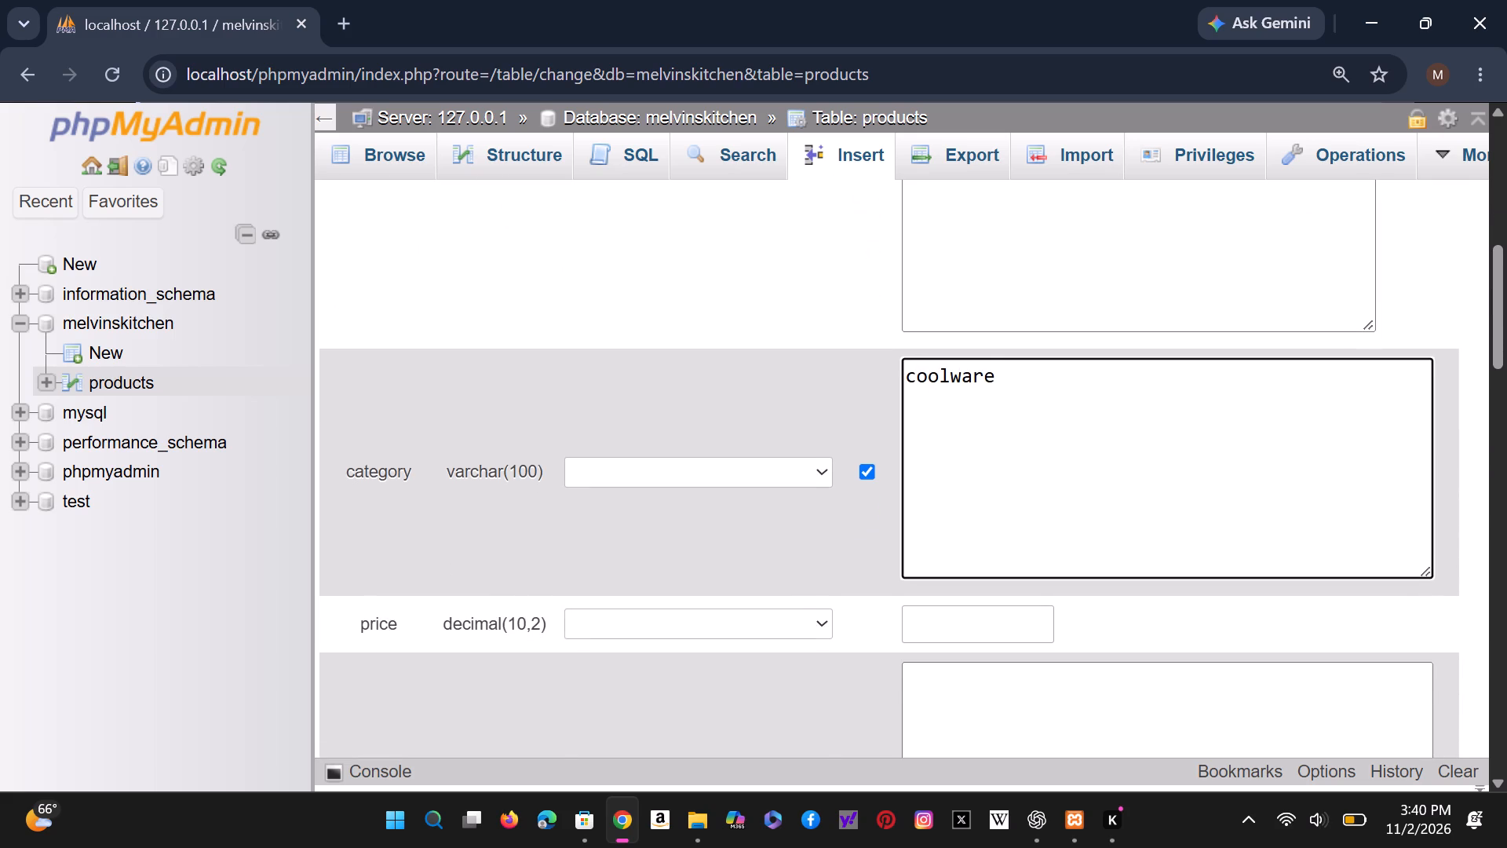
key("Left")
key("Left")
key("Left")
key("Left")
key("backslash")
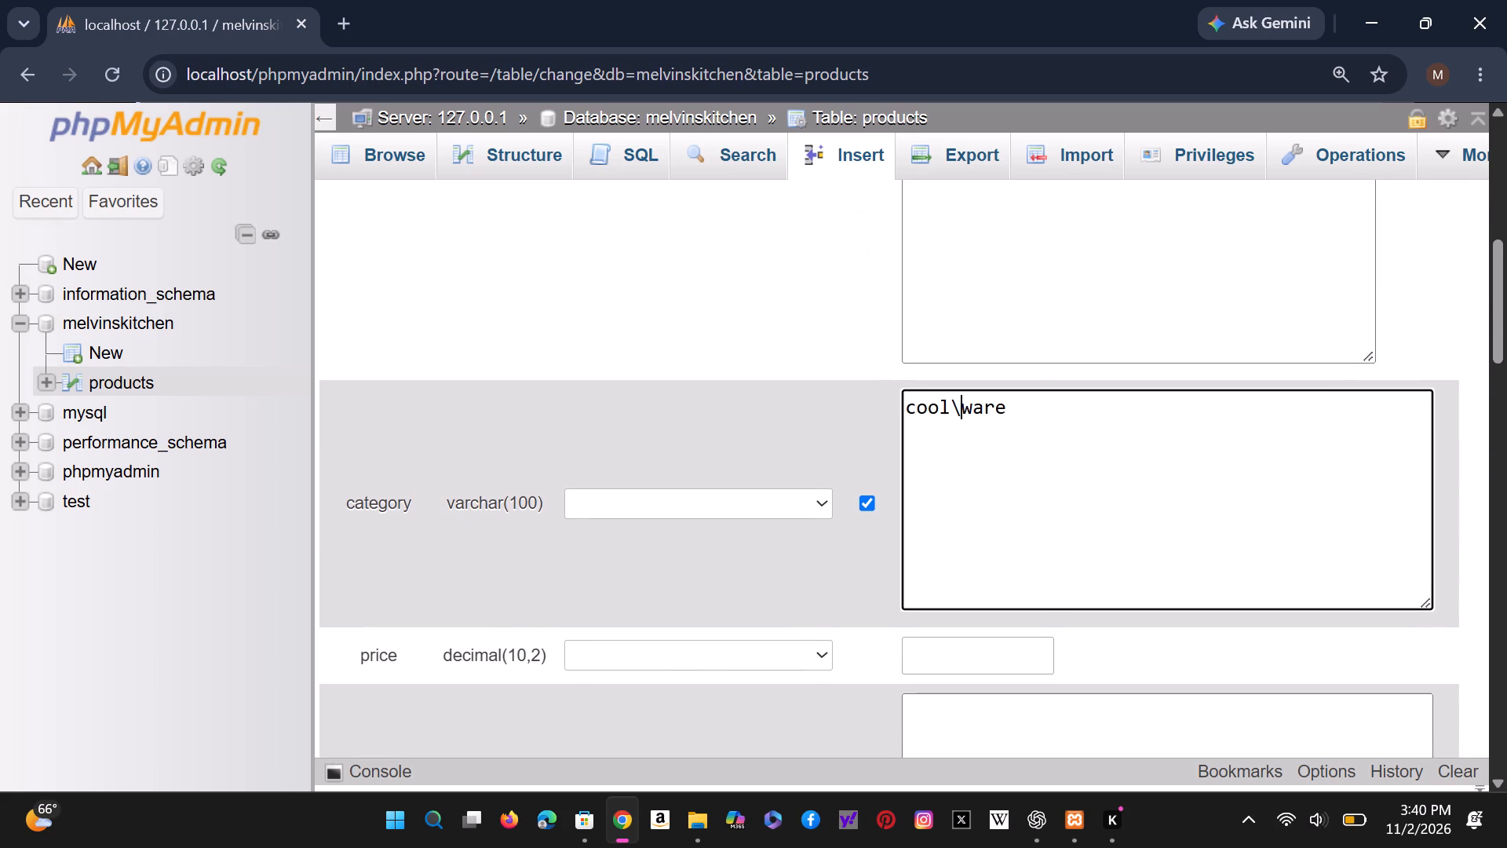
key("BackSpace")
key("BackSpace")
key("k")
Set the pressure cooker's price to 1500.00.
scroll(1010, 441, "down", 2)
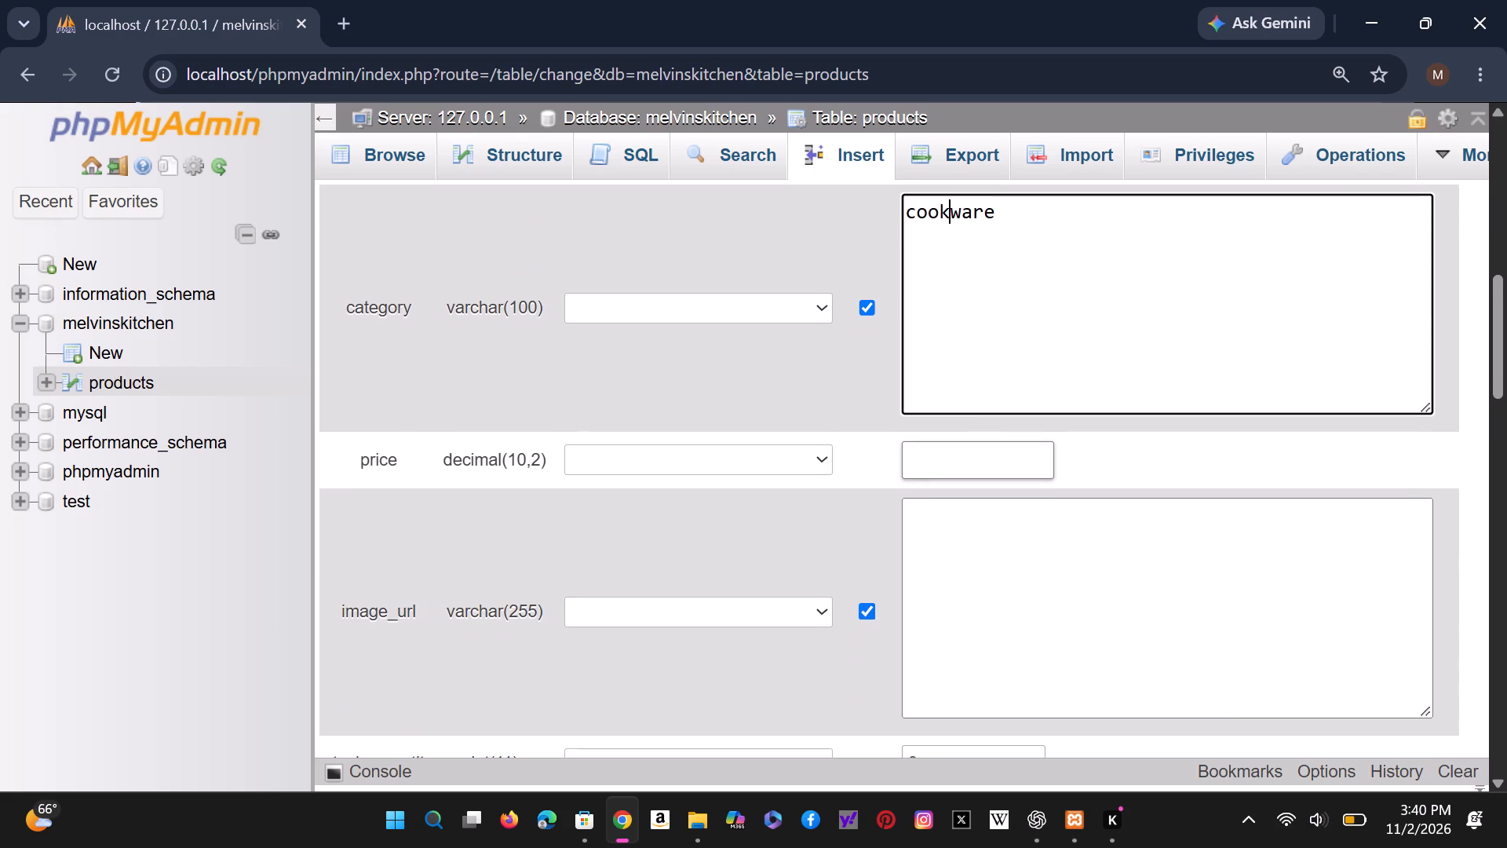
left_click(947, 453)
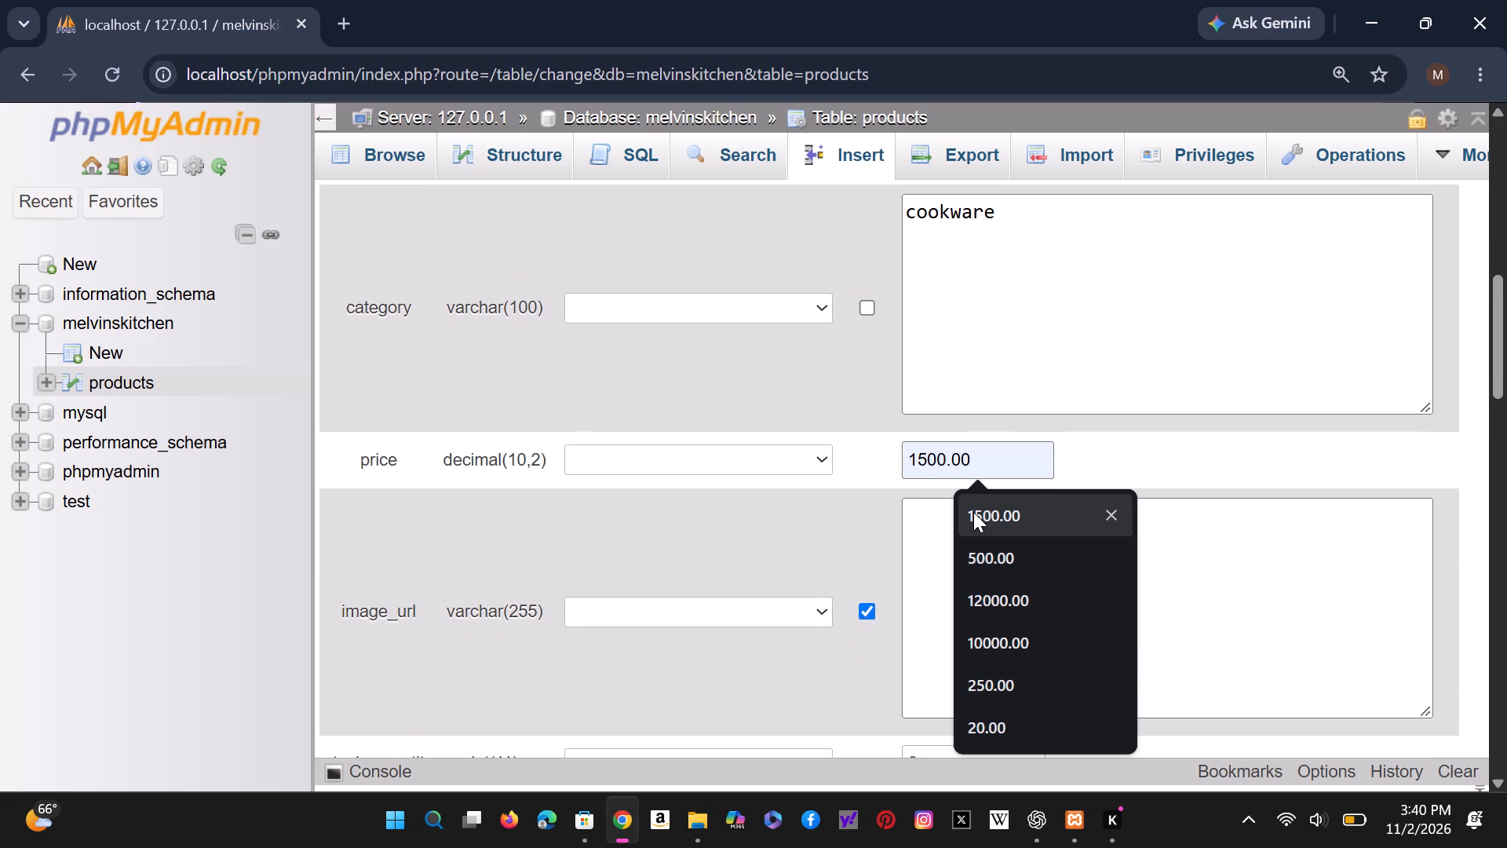
left_click(973, 512)
Enter "steamer" as the name of the second record in the insert form.
scroll(973, 512, "down", 2)
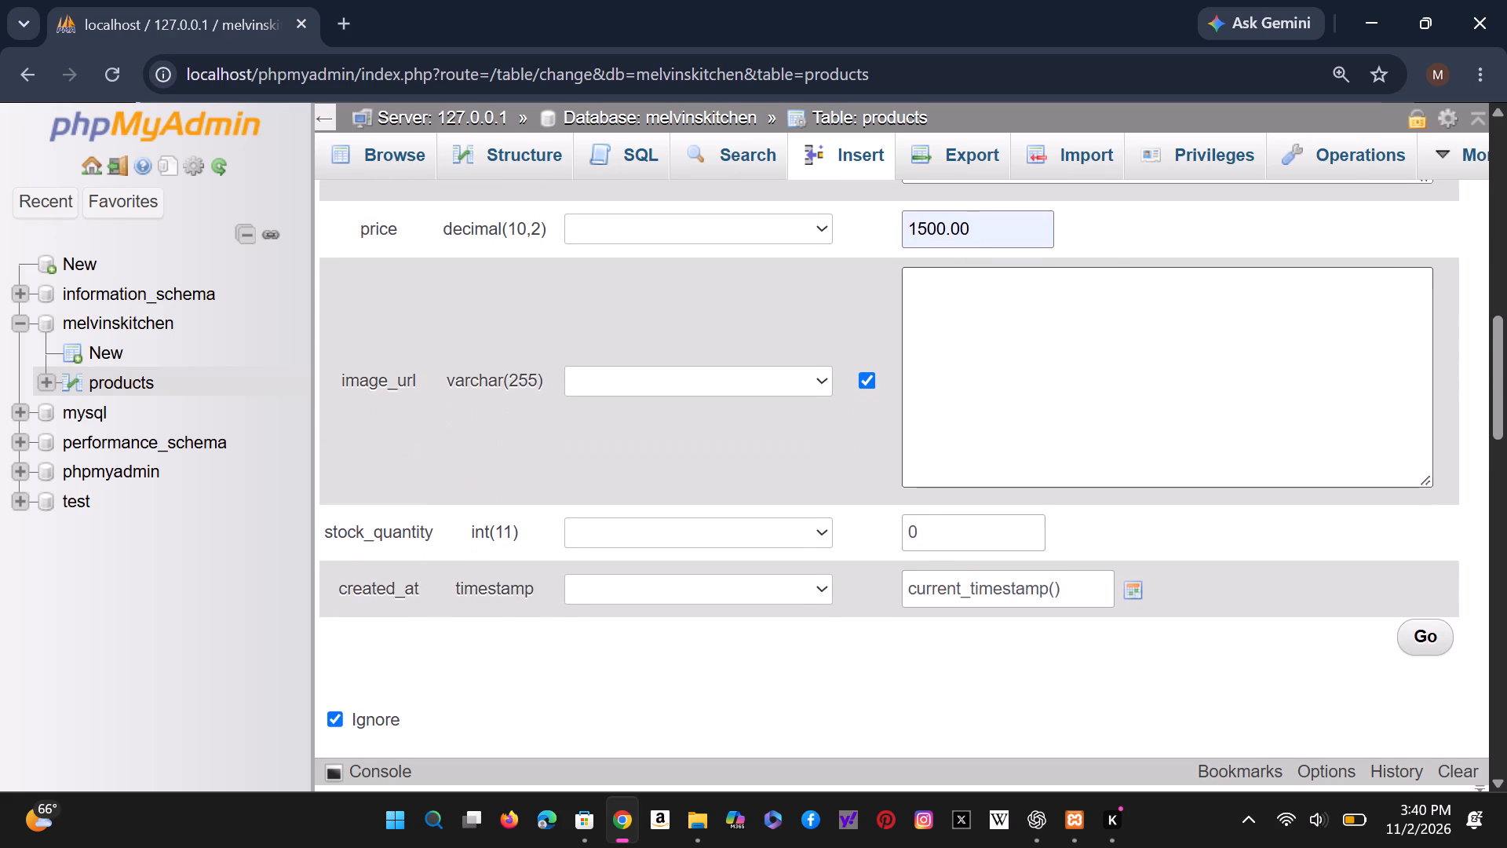
scroll(973, 512, "down", 4)
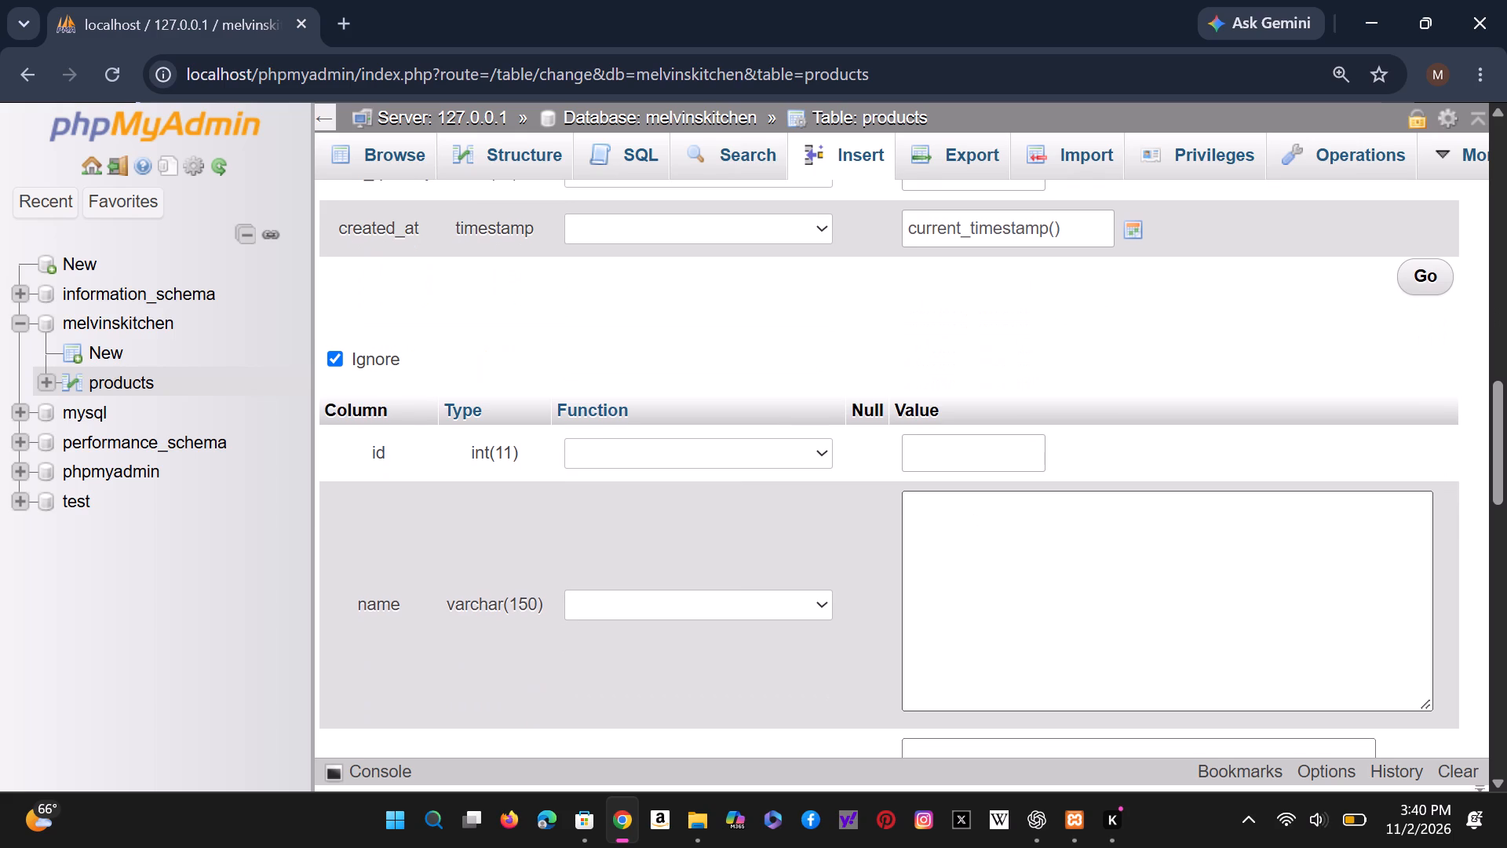
left_click(973, 523)
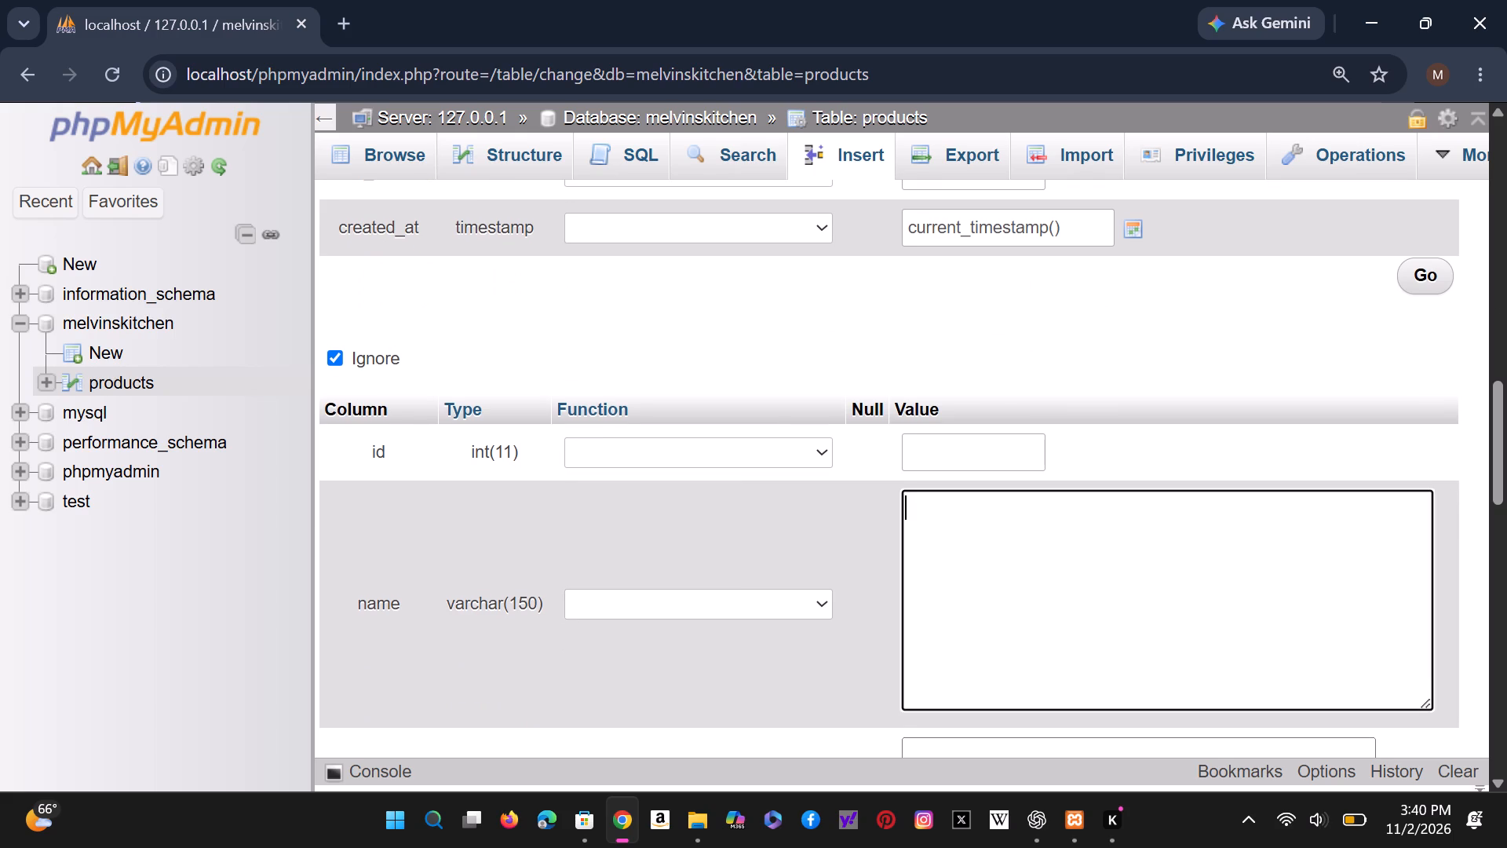
type("steamer")
Enter "portable and easy to use" as the steamer's description.
scroll(973, 523, "down", 2)
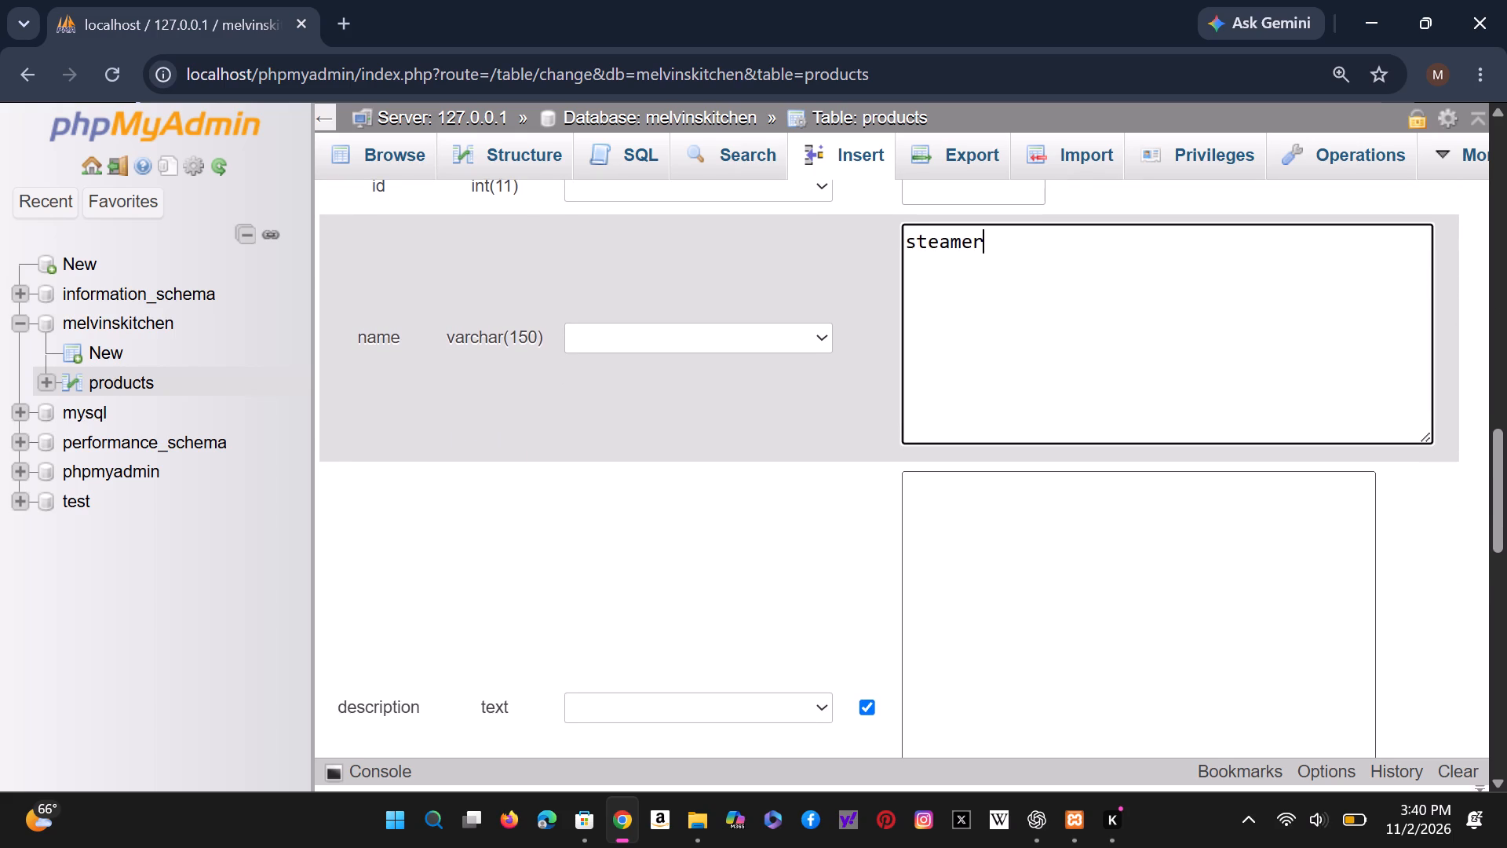
left_click(961, 535)
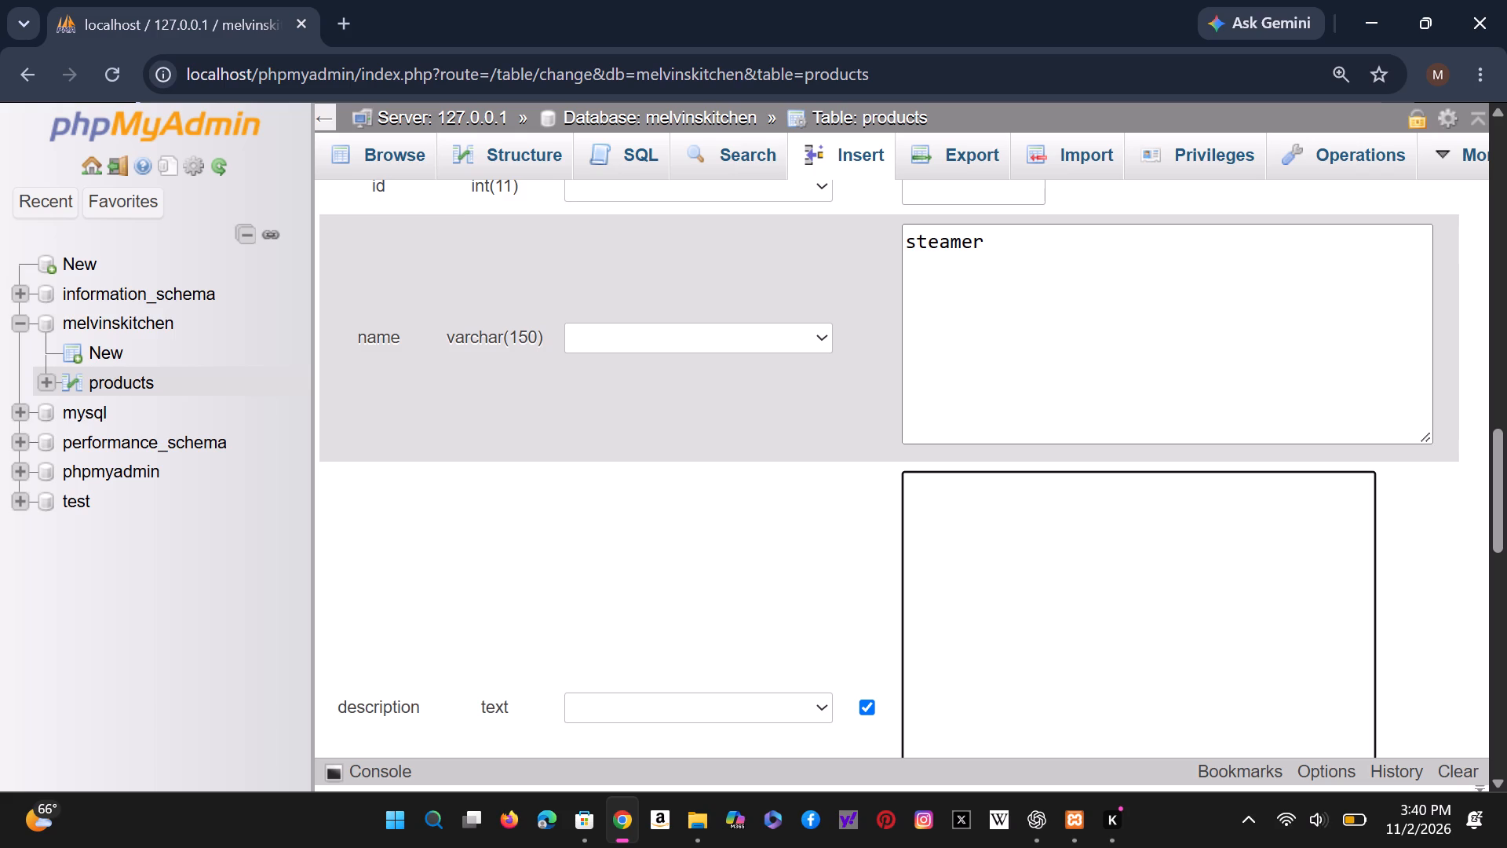
type("used")
key("space")
key("BackSpace")
key("BackSpace")
key("BackSpace")
key("BackSpace")
key("BackSpace")
type("portable and eas")
key("y")
key("space")
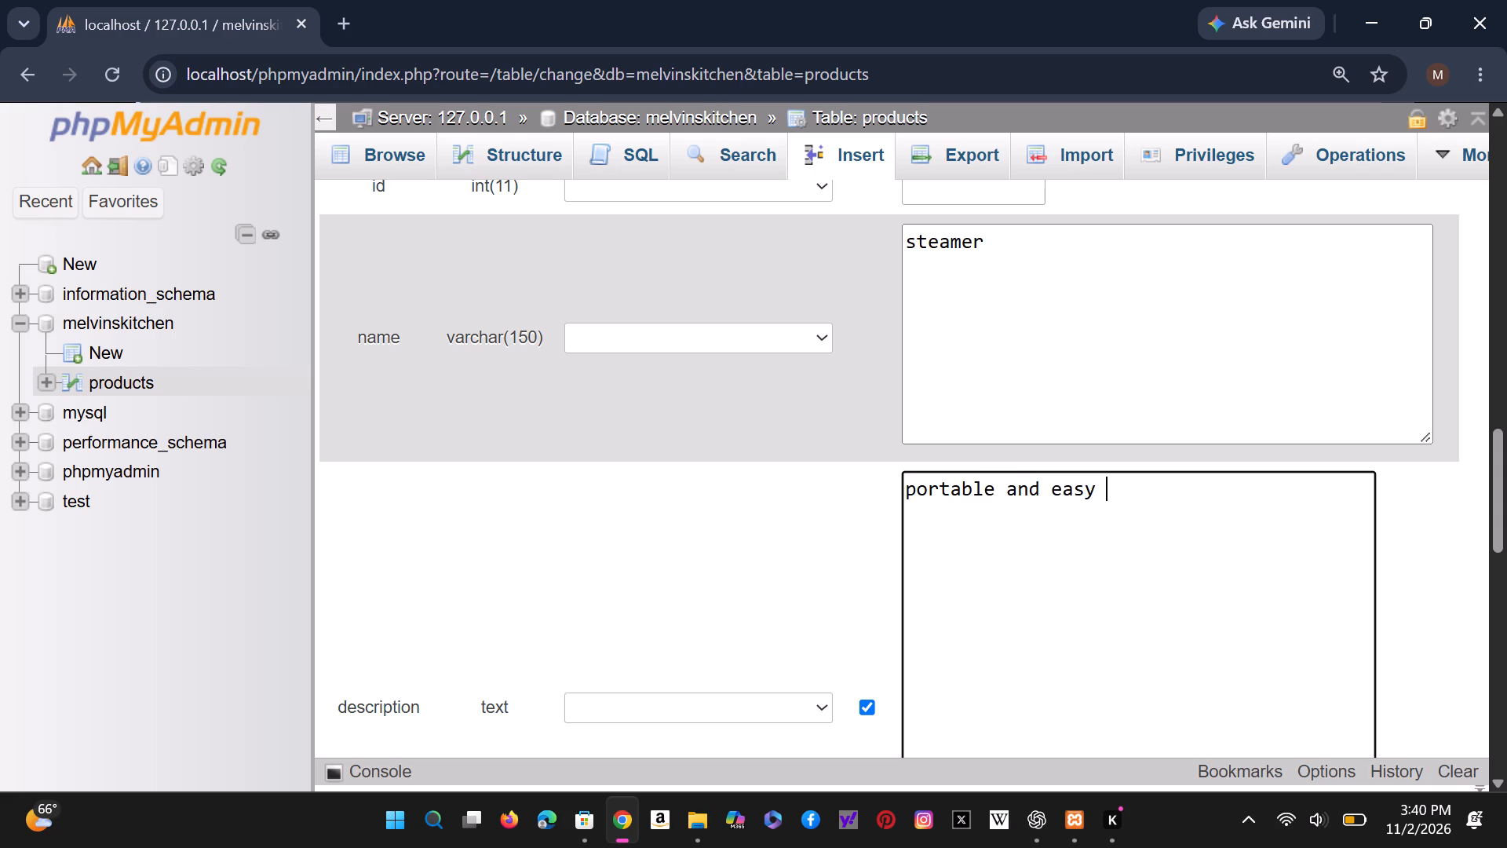
type("to i")
key("BackSpace")
type("use")
Append the word "black" to the end of the steamer's description.
scroll(961, 536, "down", 1)
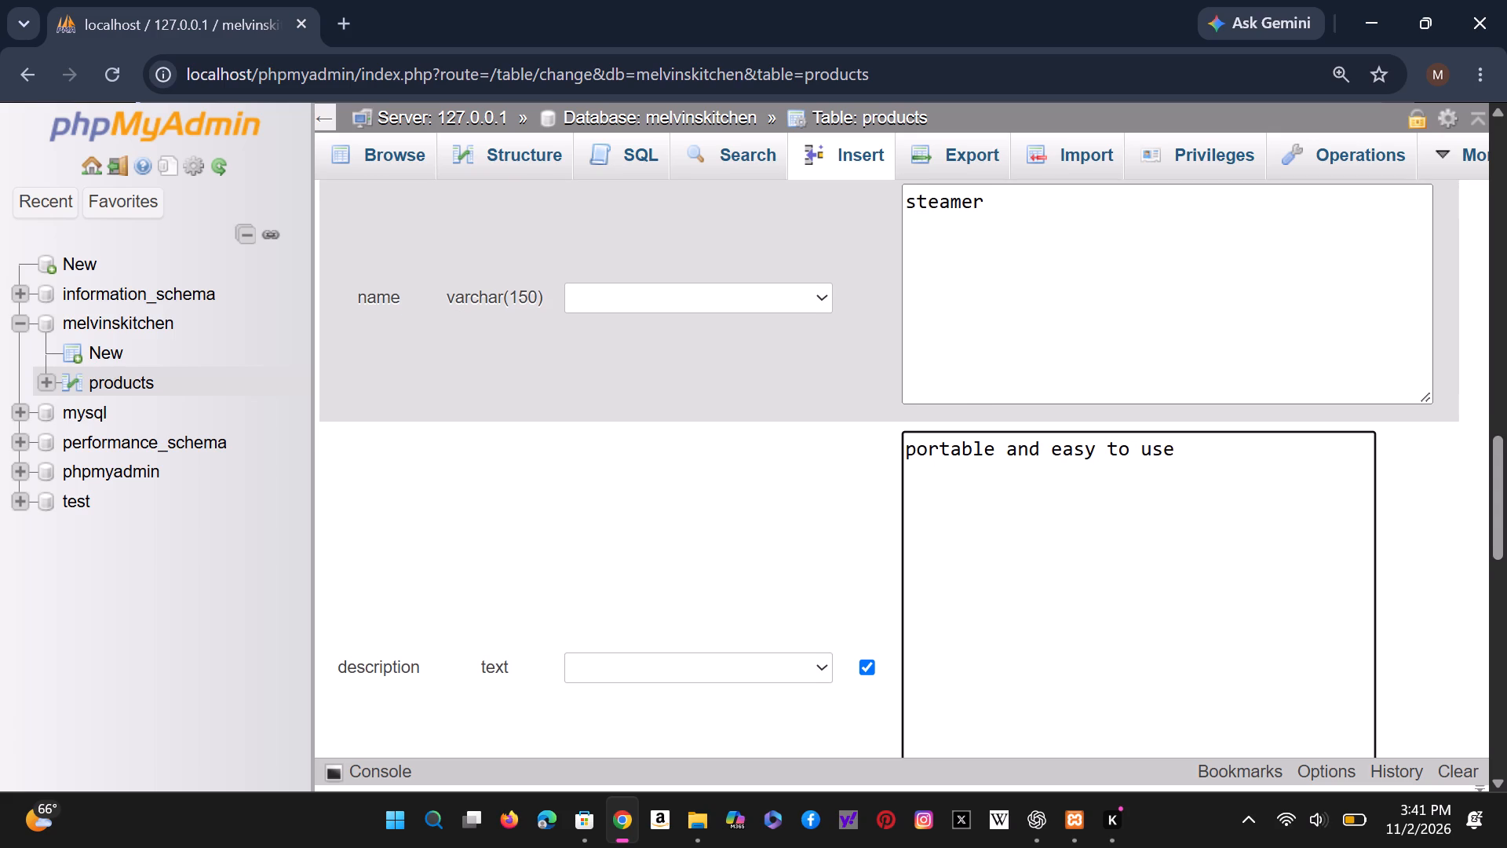
type("blacl")
key("space")
key("BackSpace")
key("BackSpace")
key("BackSpace")
key("BackSpace")
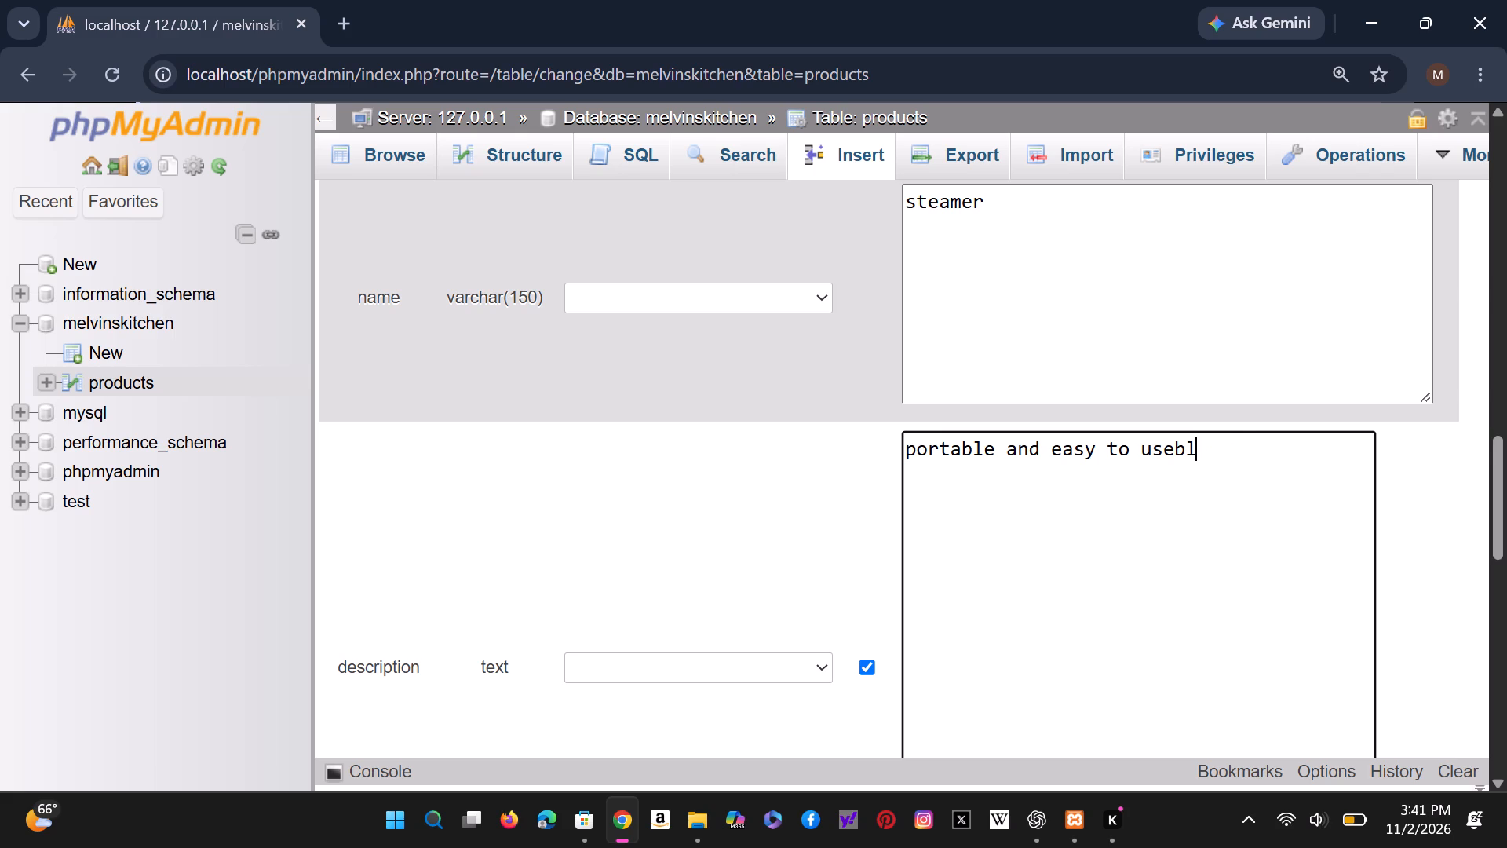
key("BackSpace")
key("BackSpace")
key("space")
type("black")
Extend the steamer's description with the other colours so that it ends in "black,red and grey".
key("space")
type(",red")
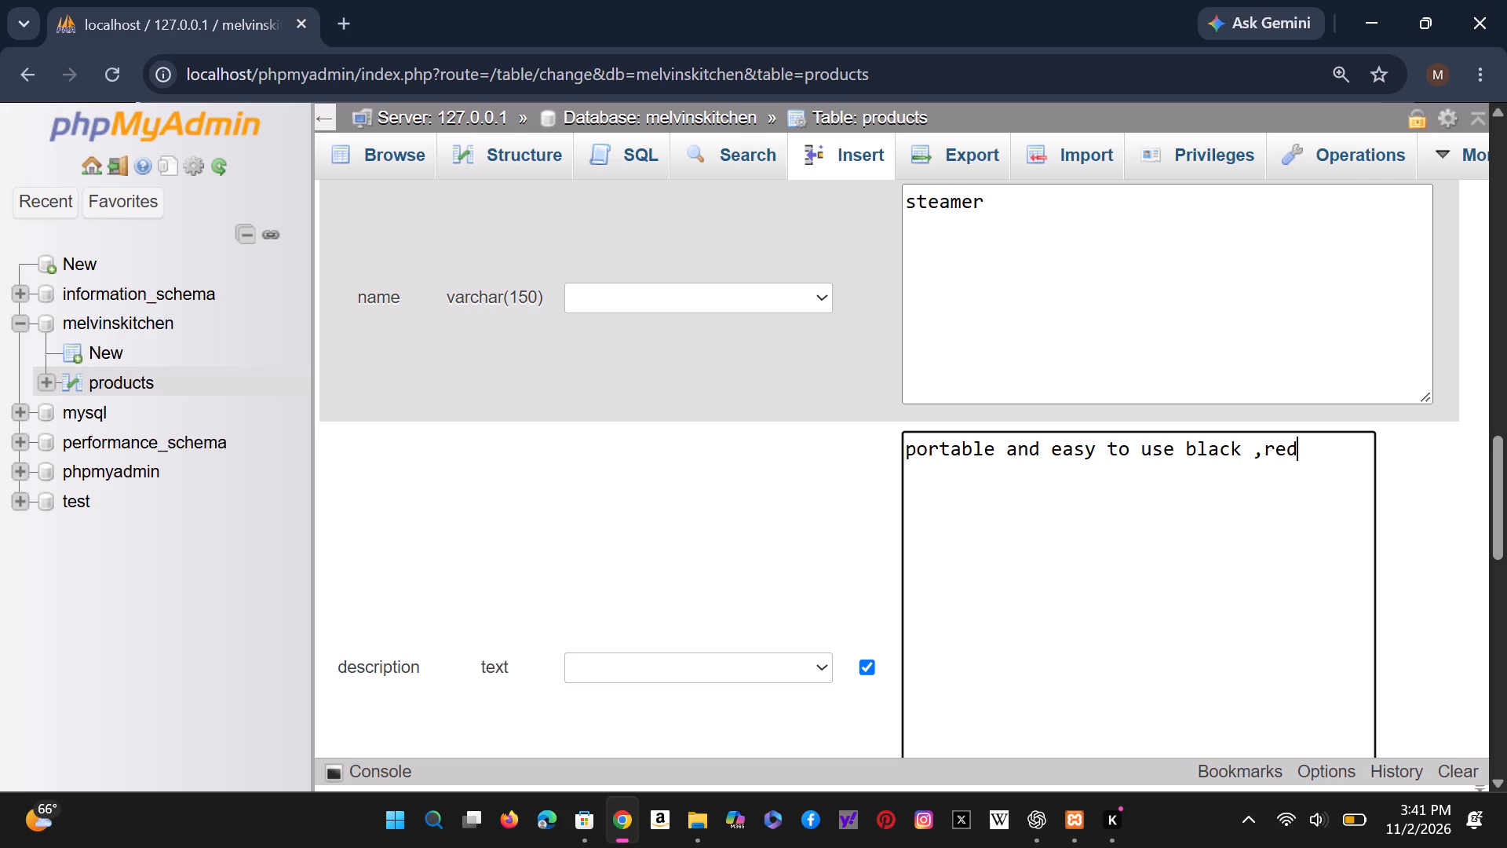
key("comma")
type("an")
type("d grey")
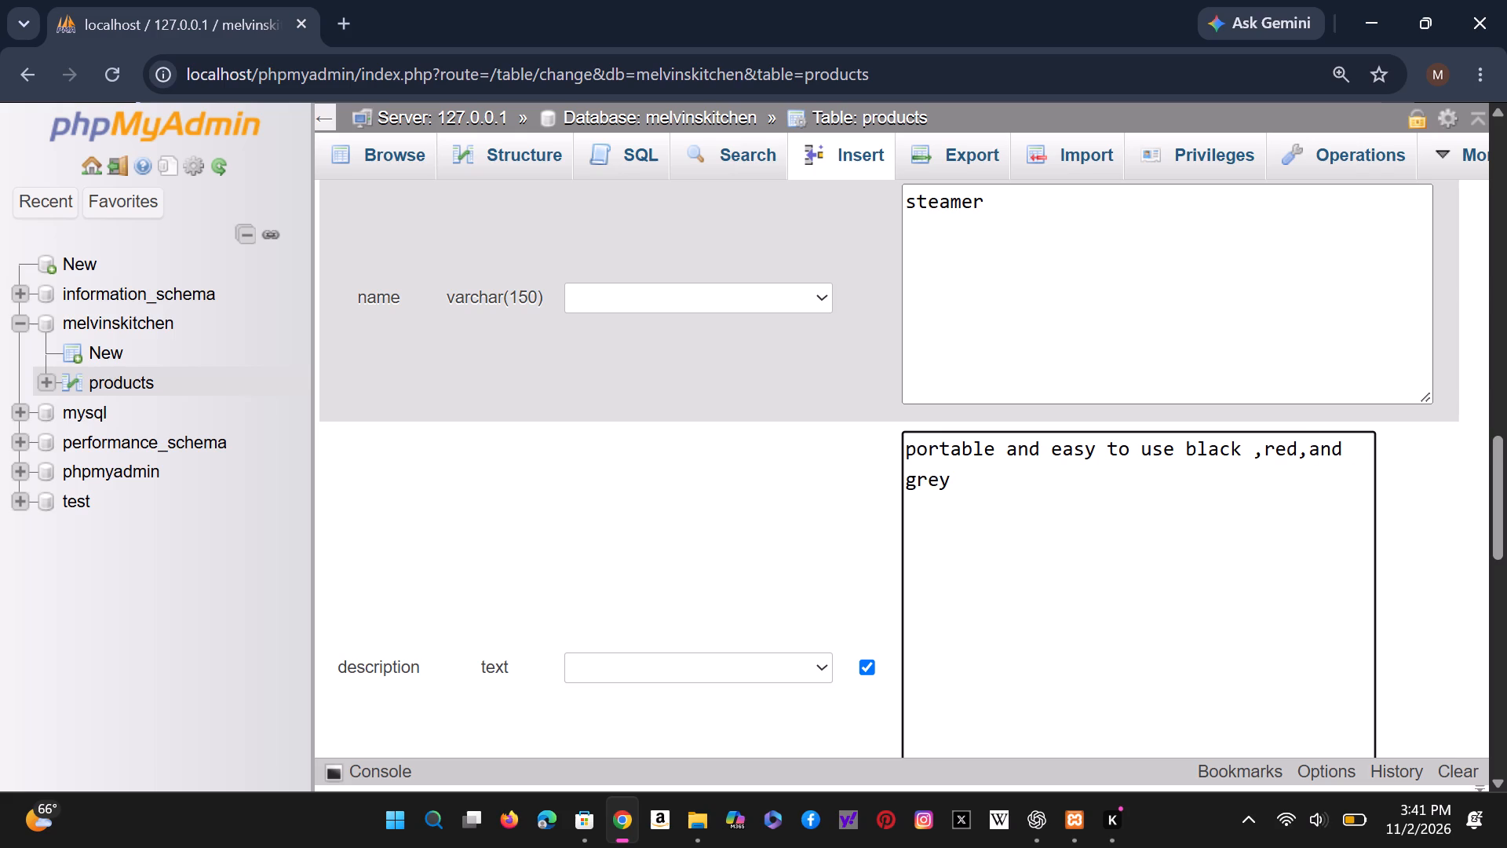
left_click(1305, 463)
key("BackSpace")
key("space")
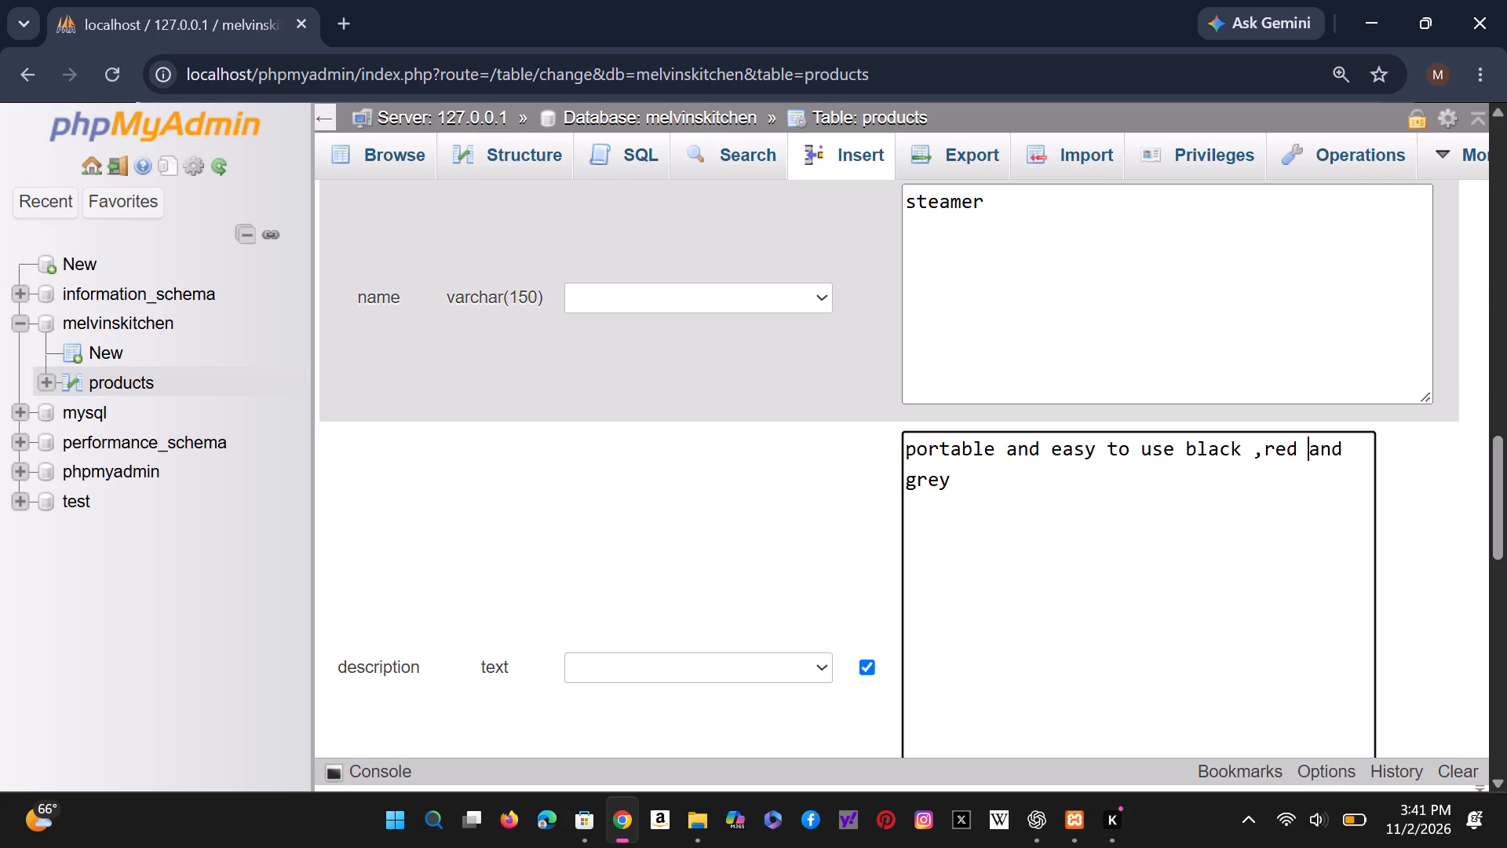
left_click(1267, 455)
key("BackSpace")
key("BackSpace")
key("comma")
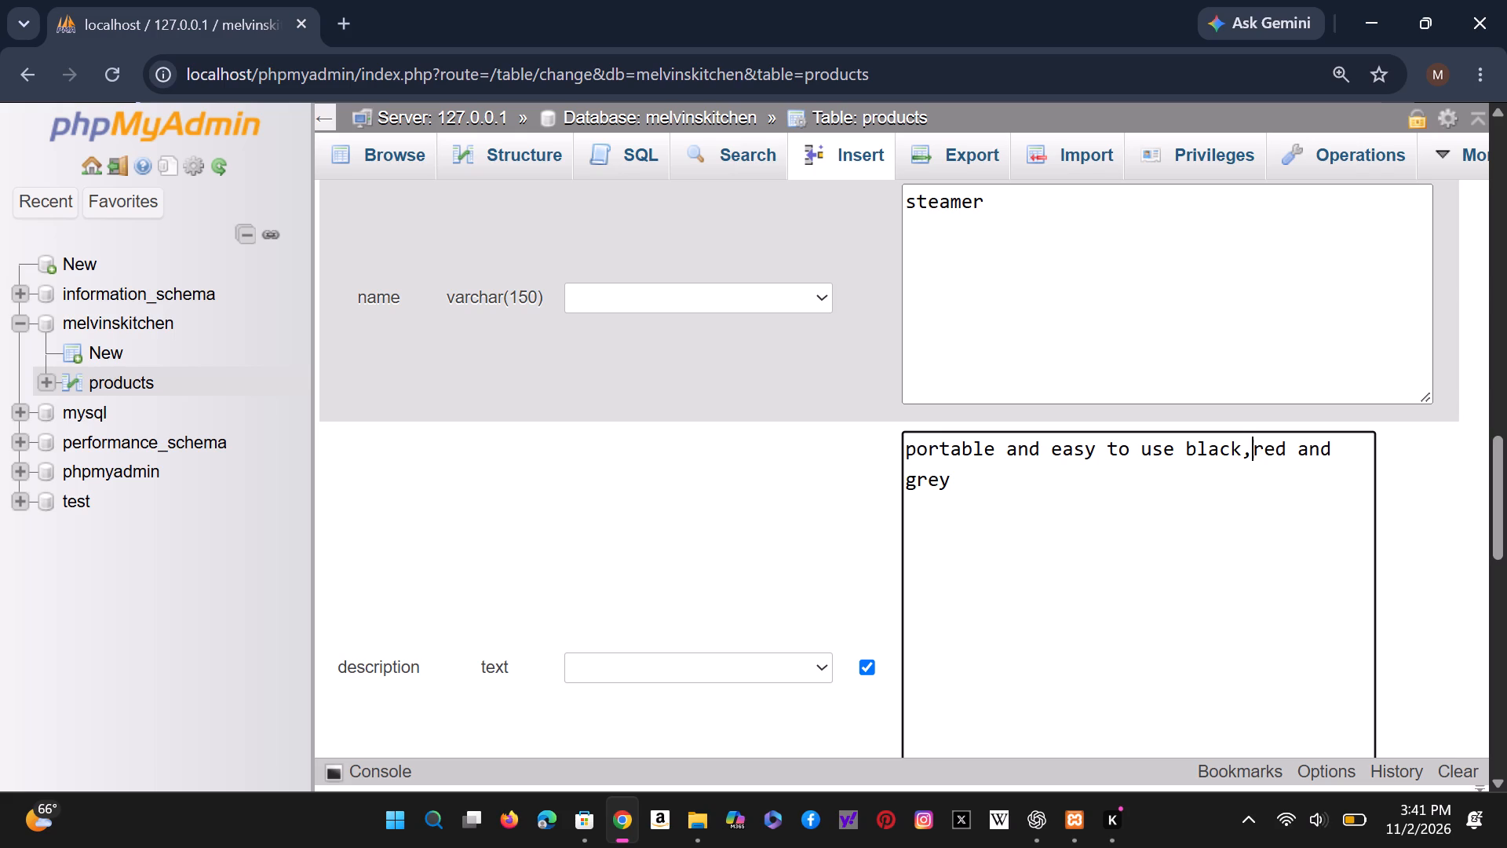
left_click(1190, 522)
Enter "electrical" as the steamer's category.
scroll(1029, 588, "down", 3)
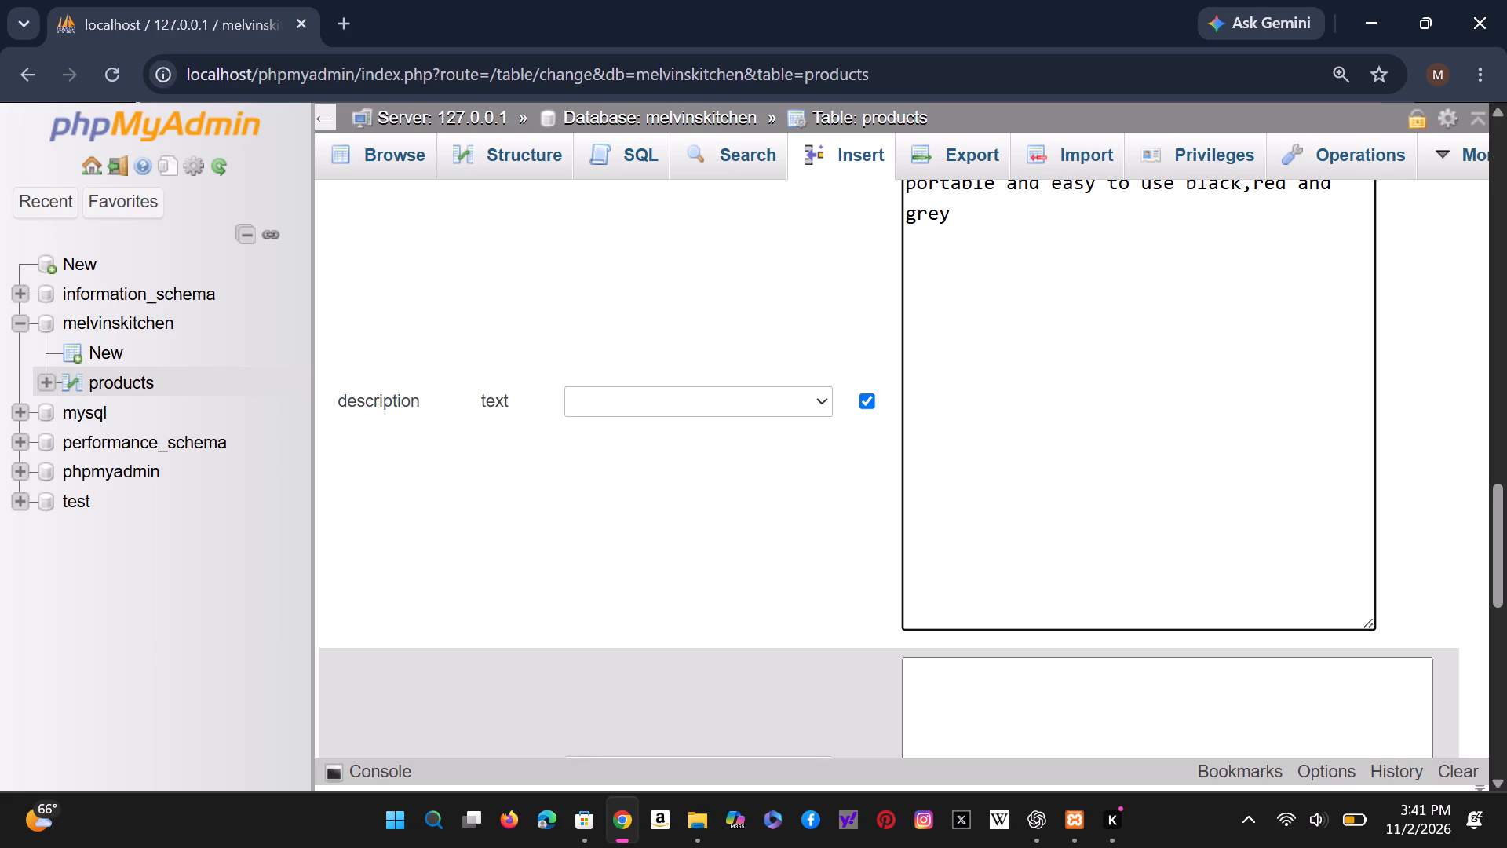
scroll(1029, 588, "down", 1)
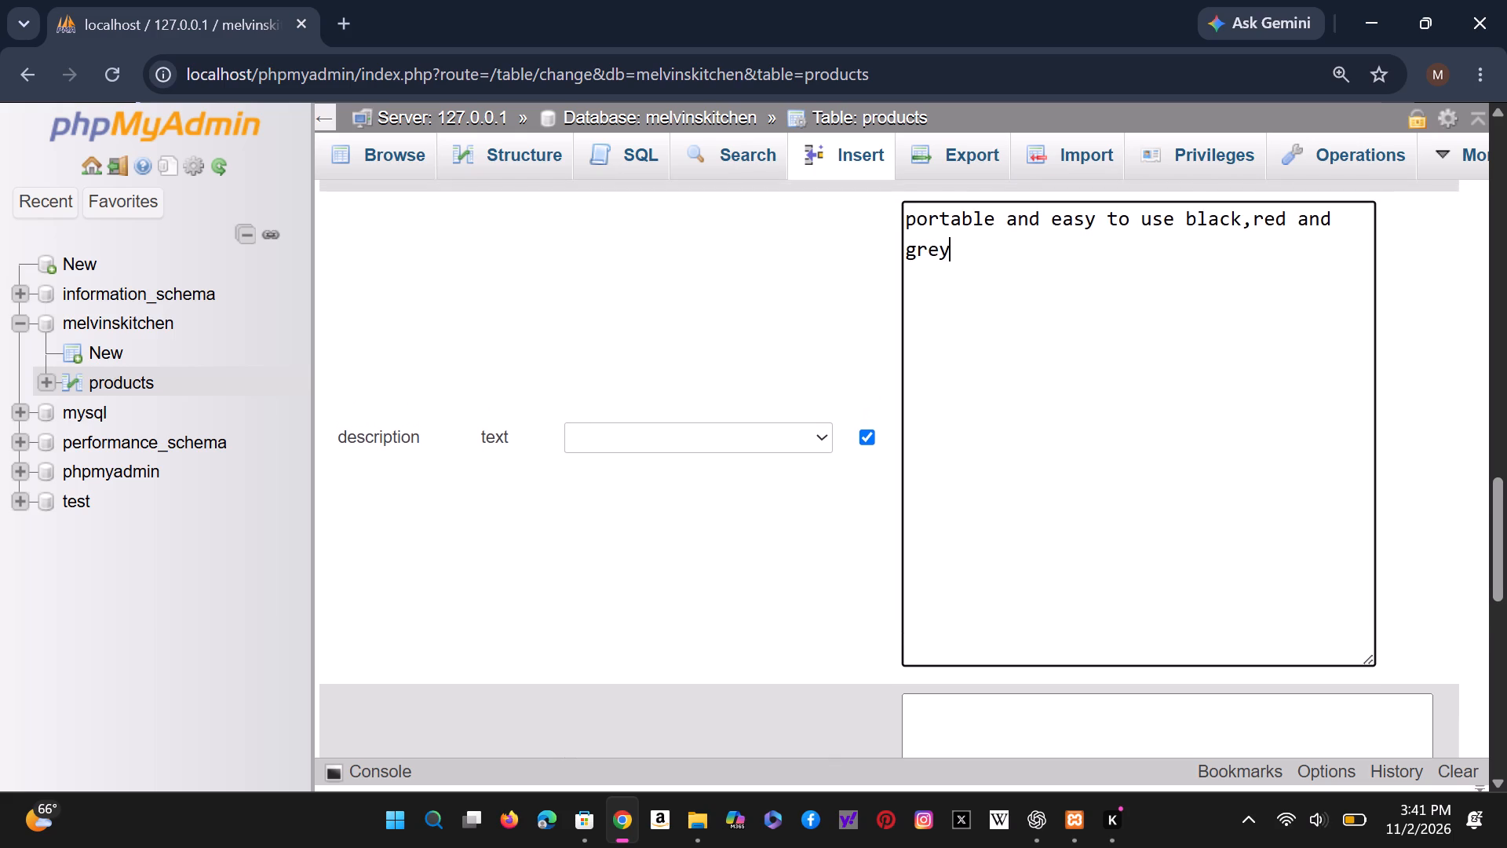
scroll(1029, 588, "down", 2)
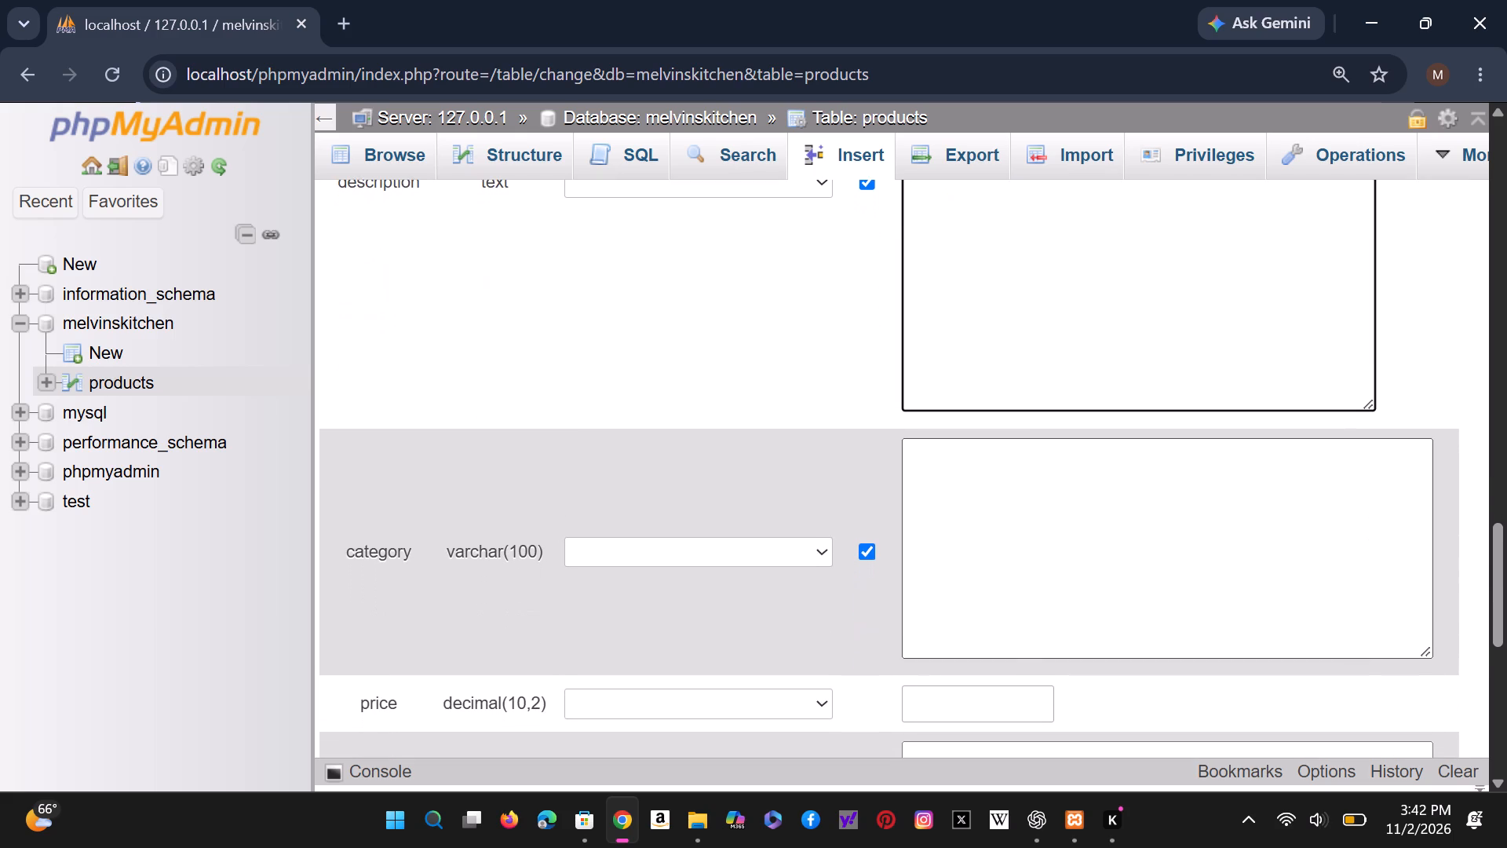
left_click(997, 511)
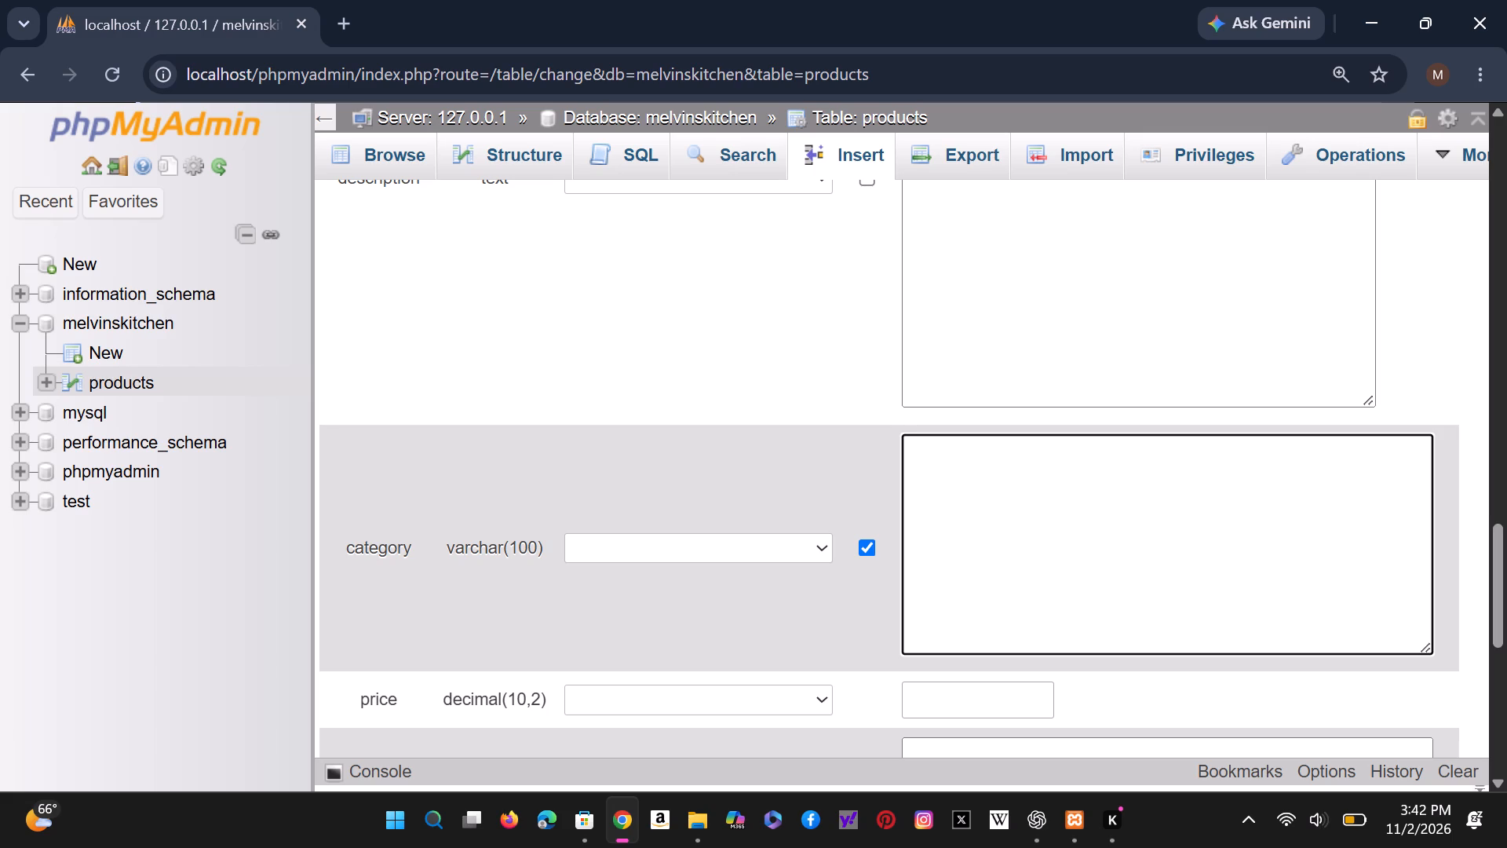
scroll(994, 535, "up", 2)
scroll(994, 535, "right", 1)
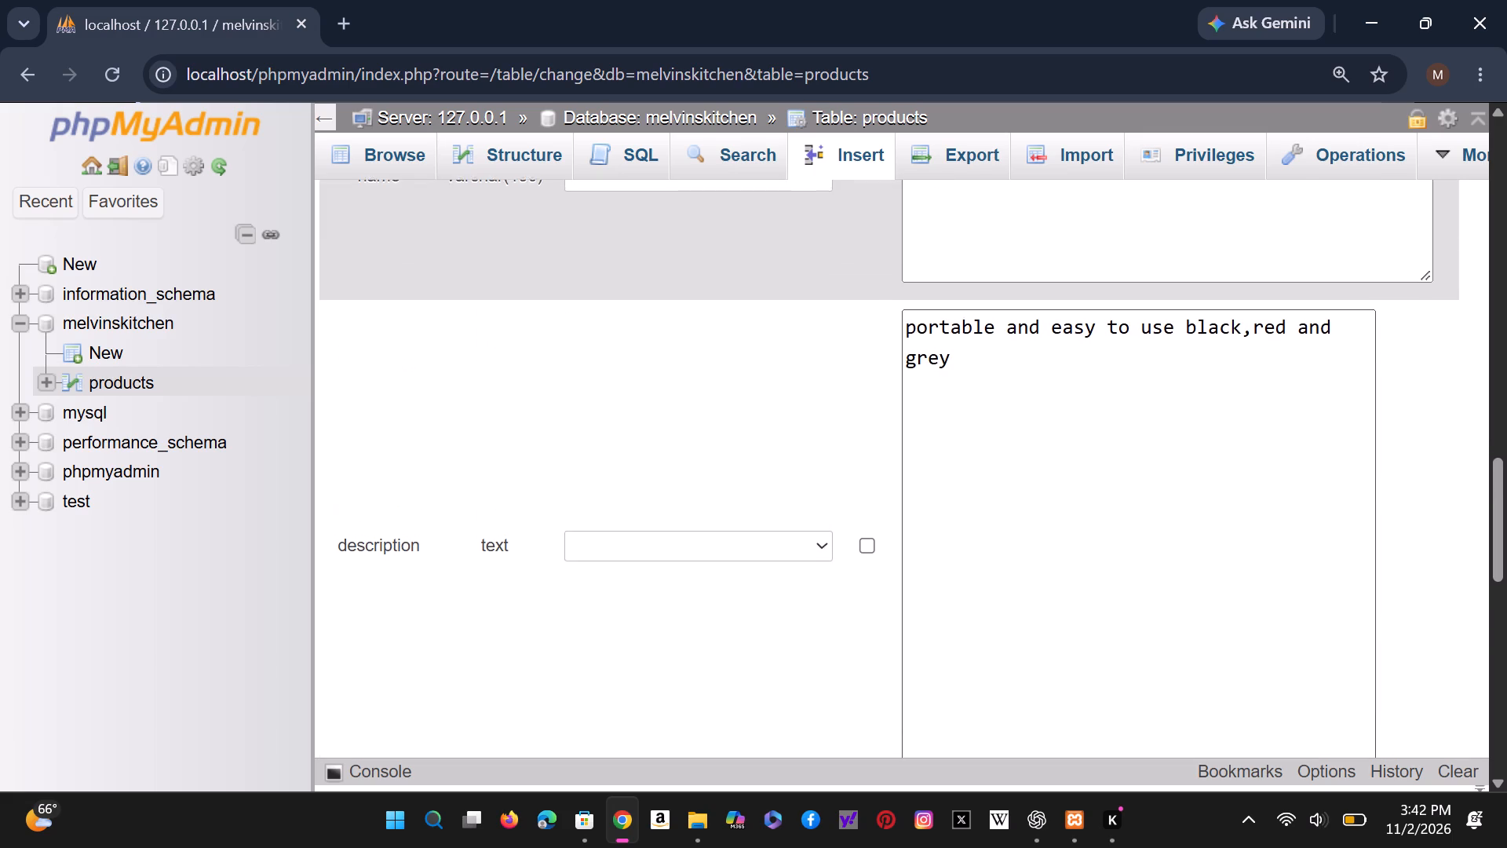
scroll(994, 535, "right", 1)
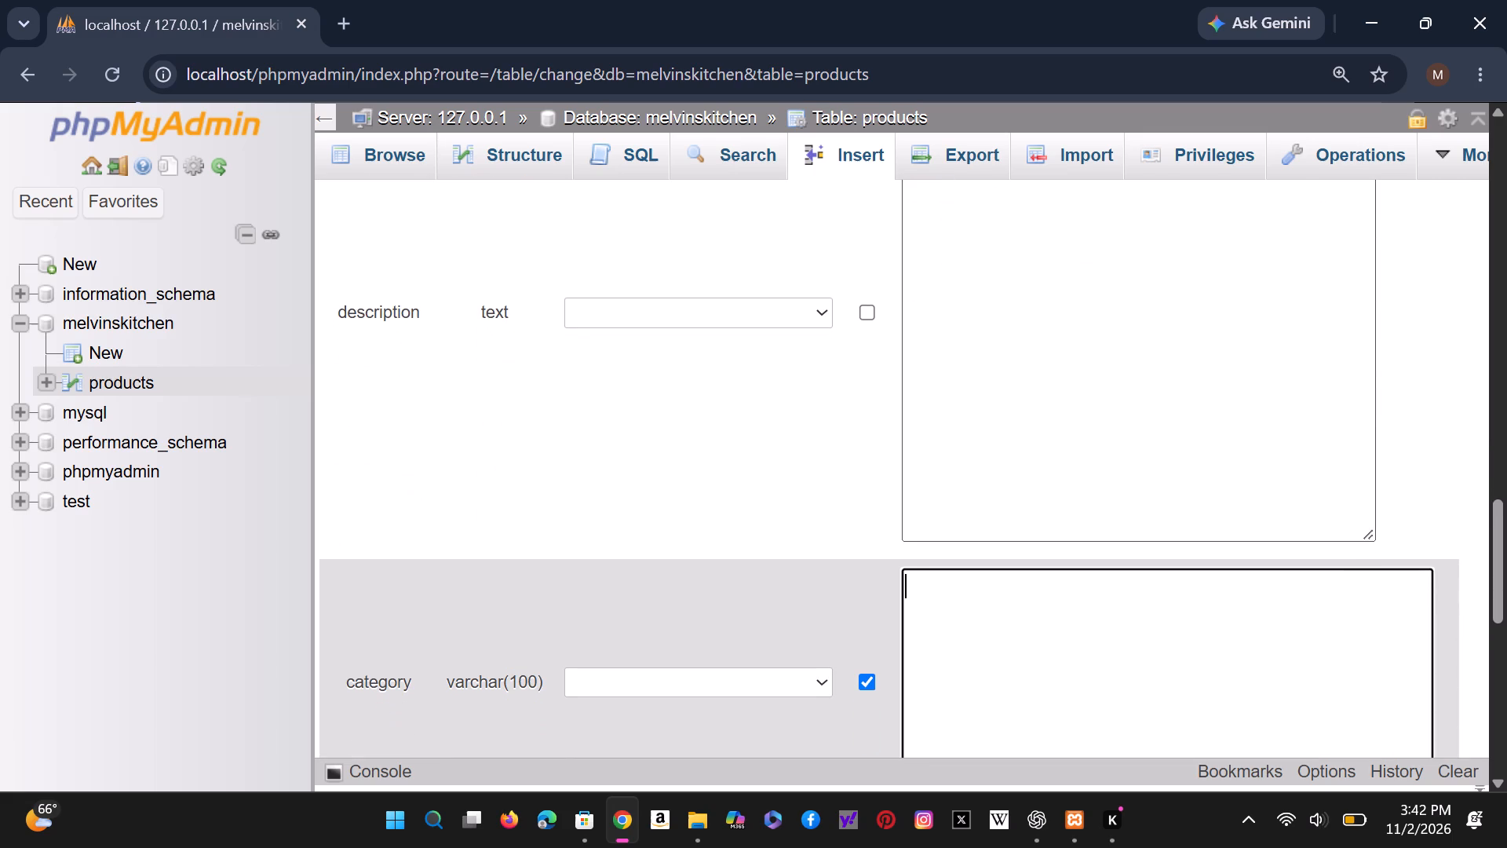
scroll(994, 535, "up", 2)
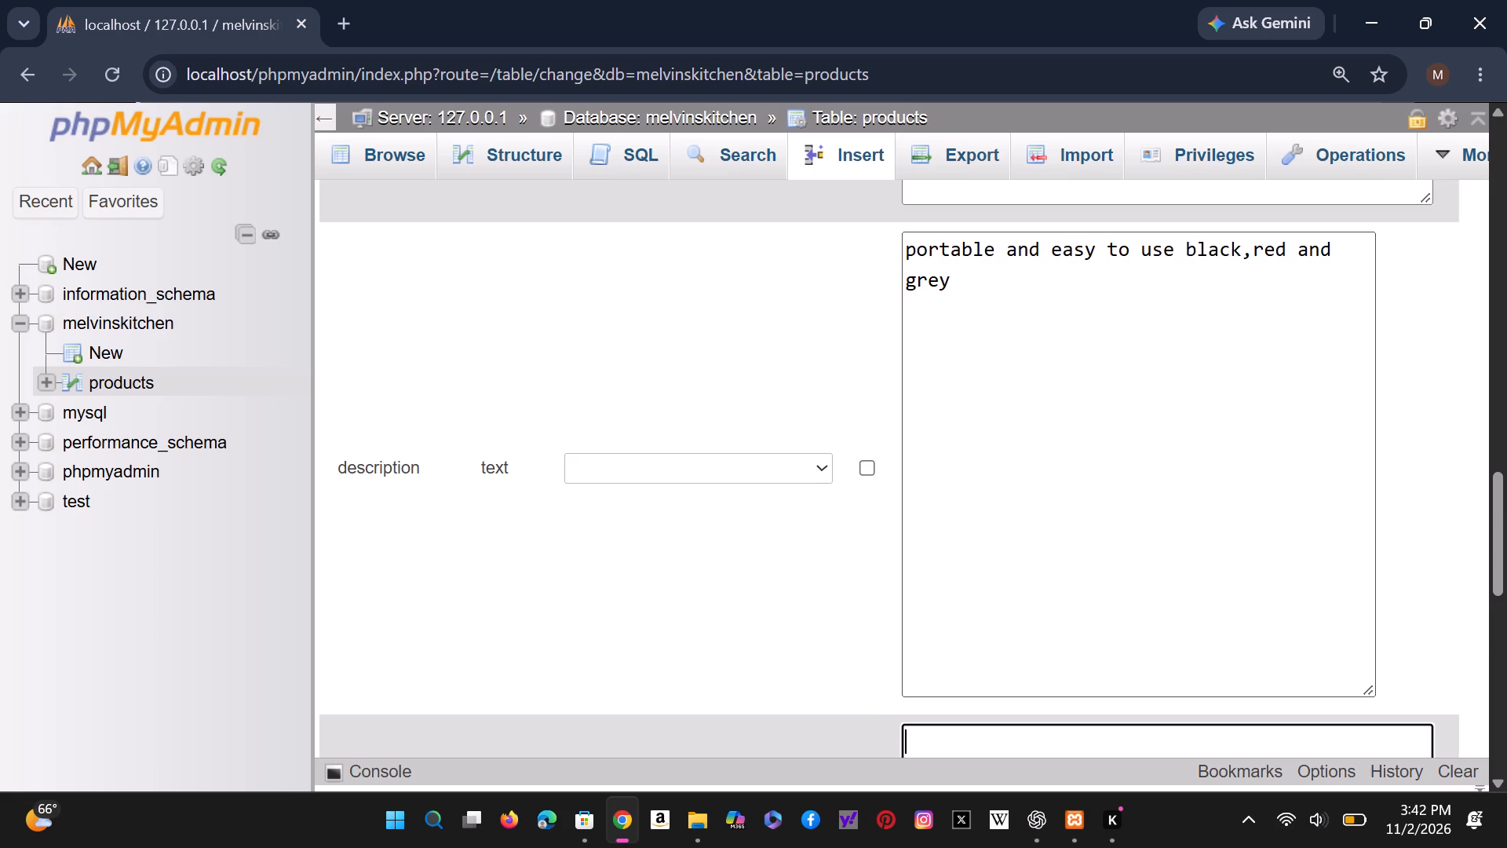
scroll(994, 535, "down", 2)
left_click(994, 535)
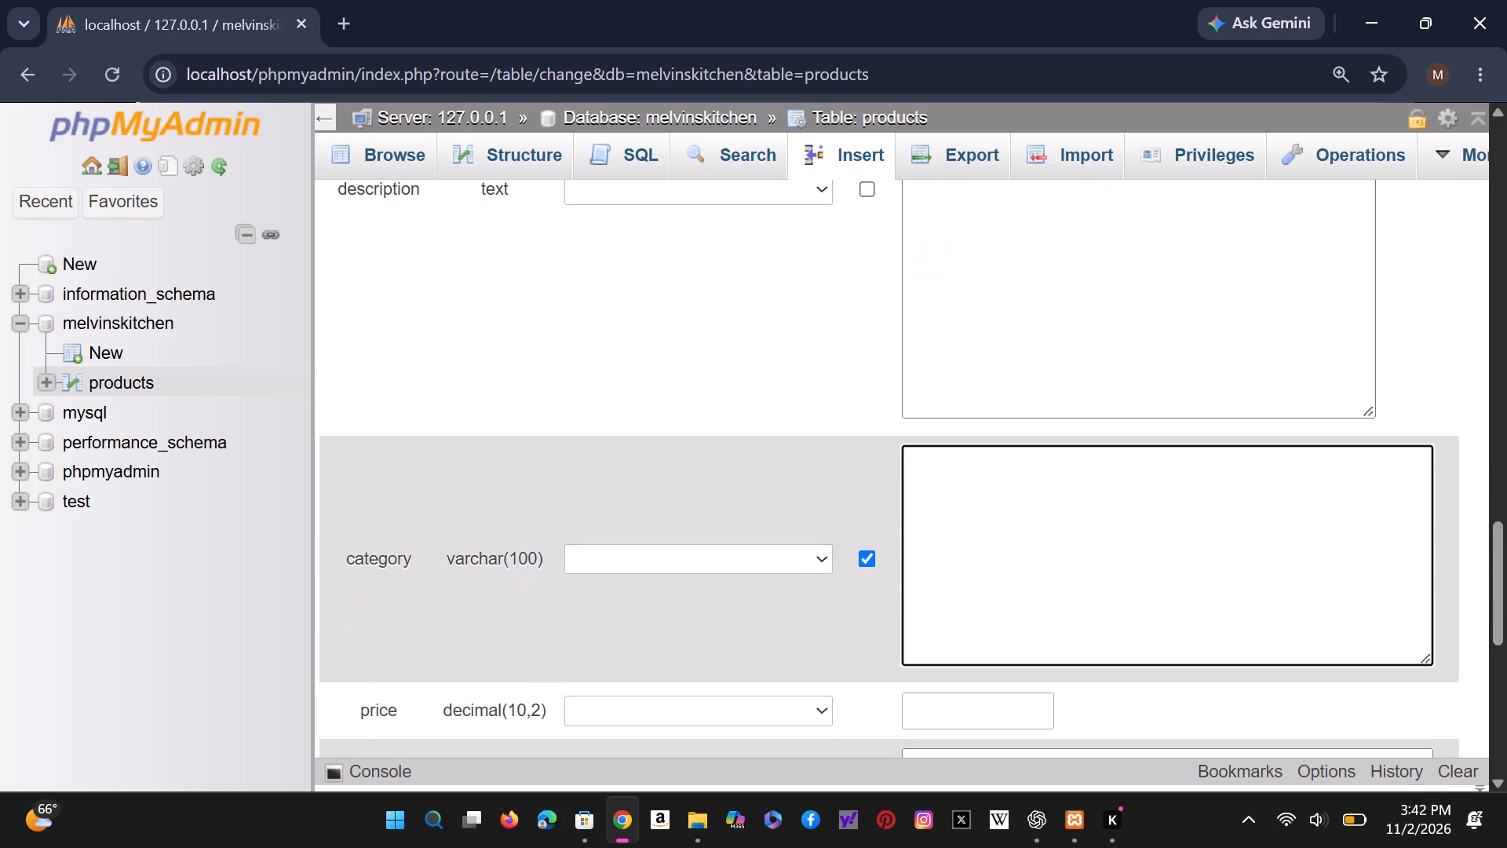
type("electical")
key("Left")
key("Left")
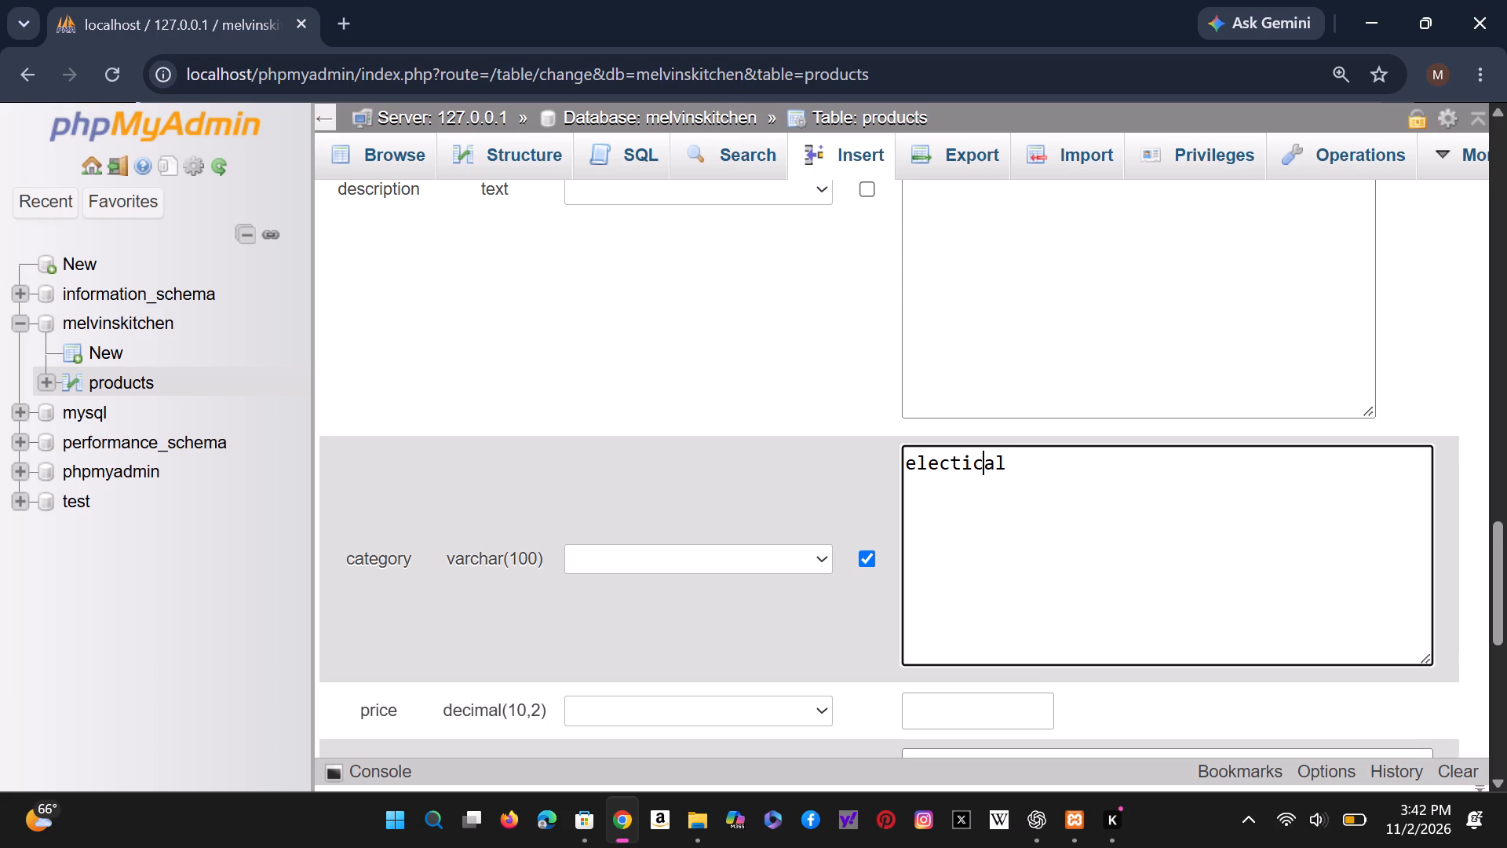
key("Left")
key("Left")
key("r")
Set the steamer's price to 150.00.
scroll(1038, 614, "down", 1)
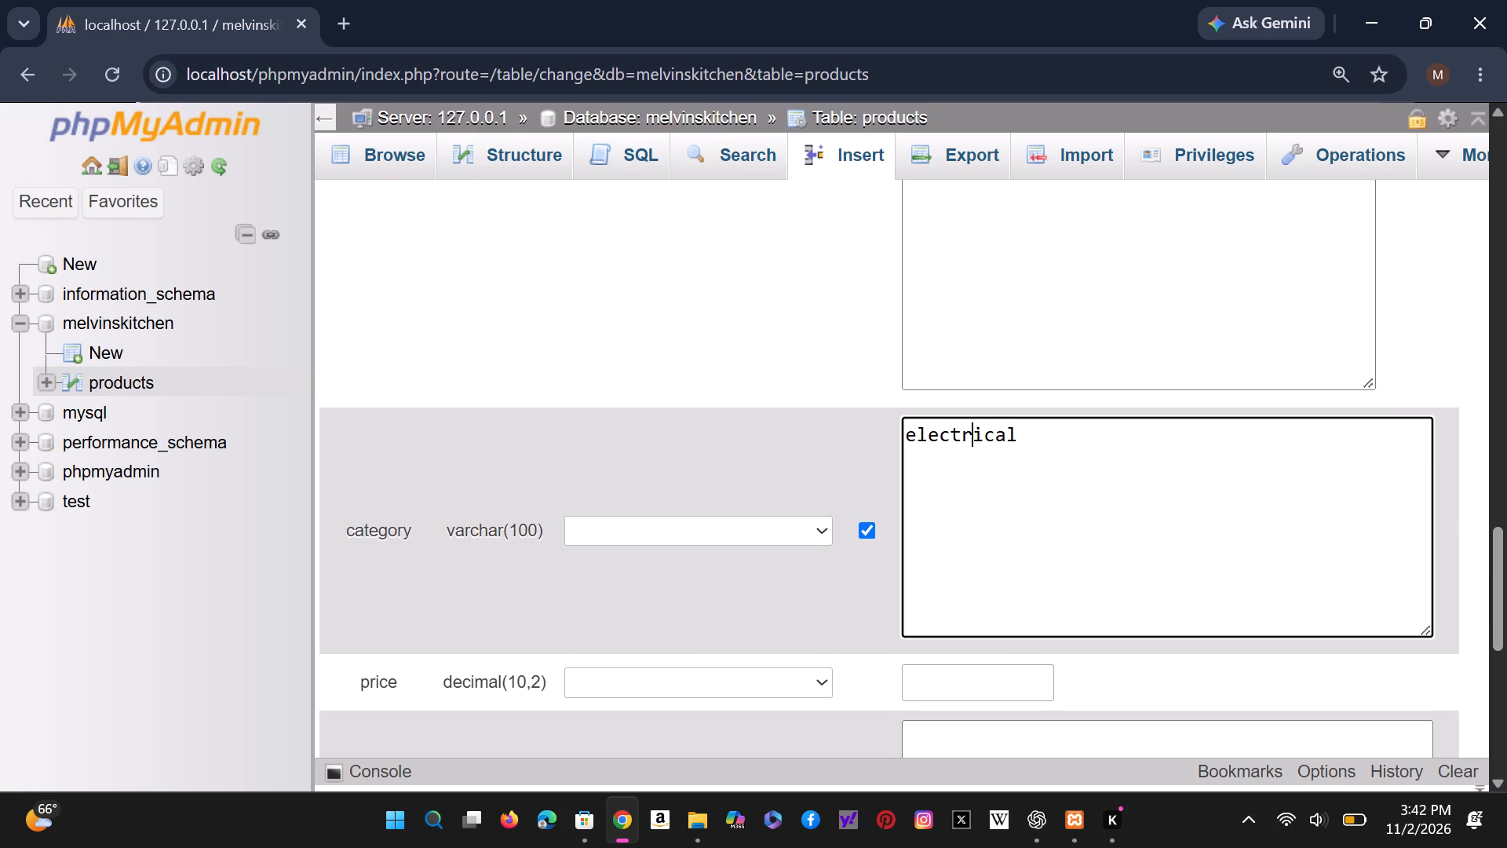
scroll(1038, 614, "down", 3)
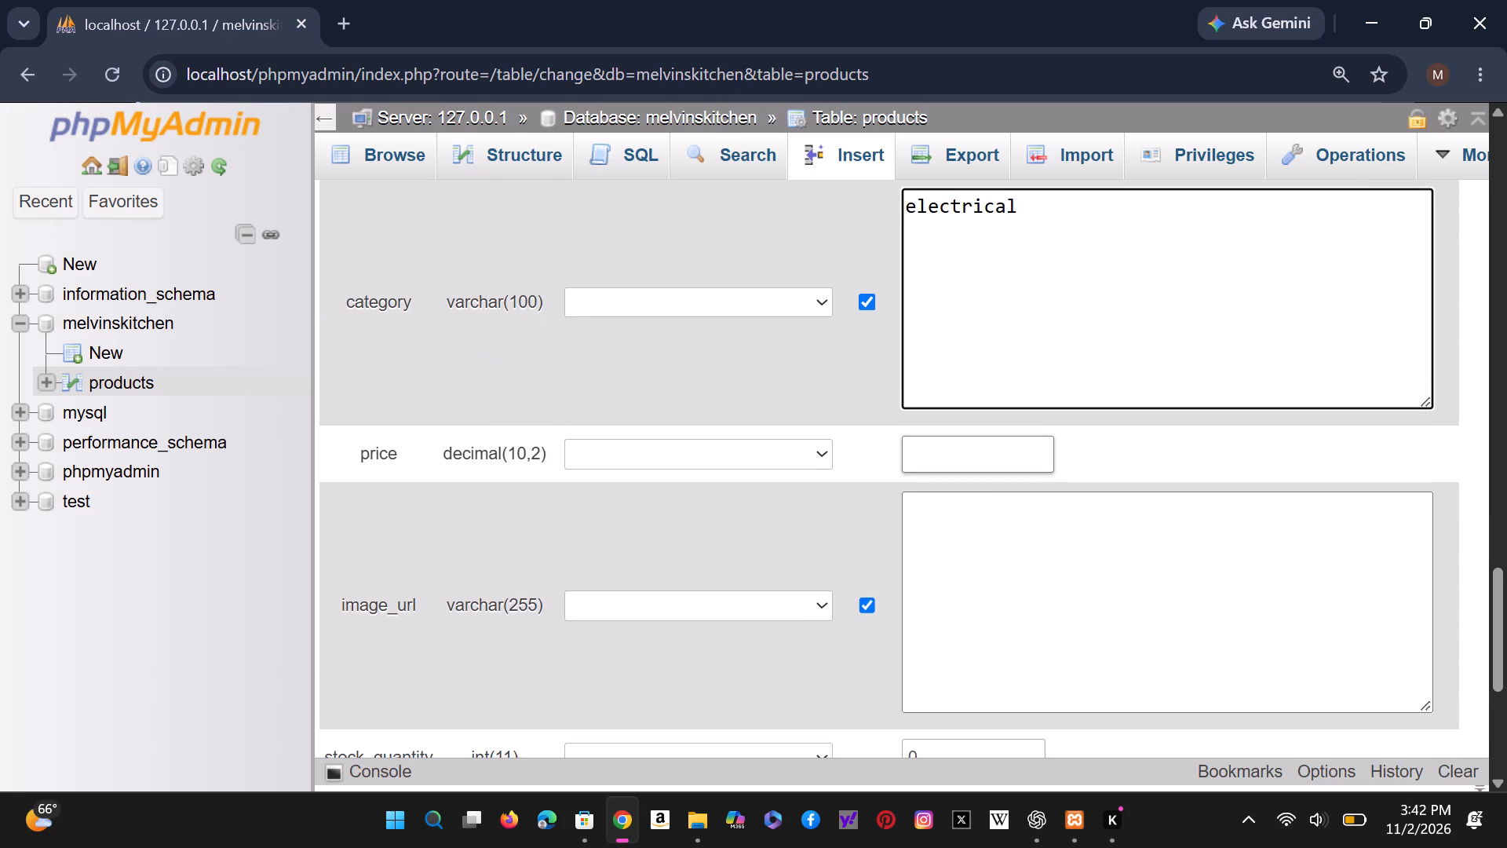
left_click(991, 459)
left_click(1021, 674)
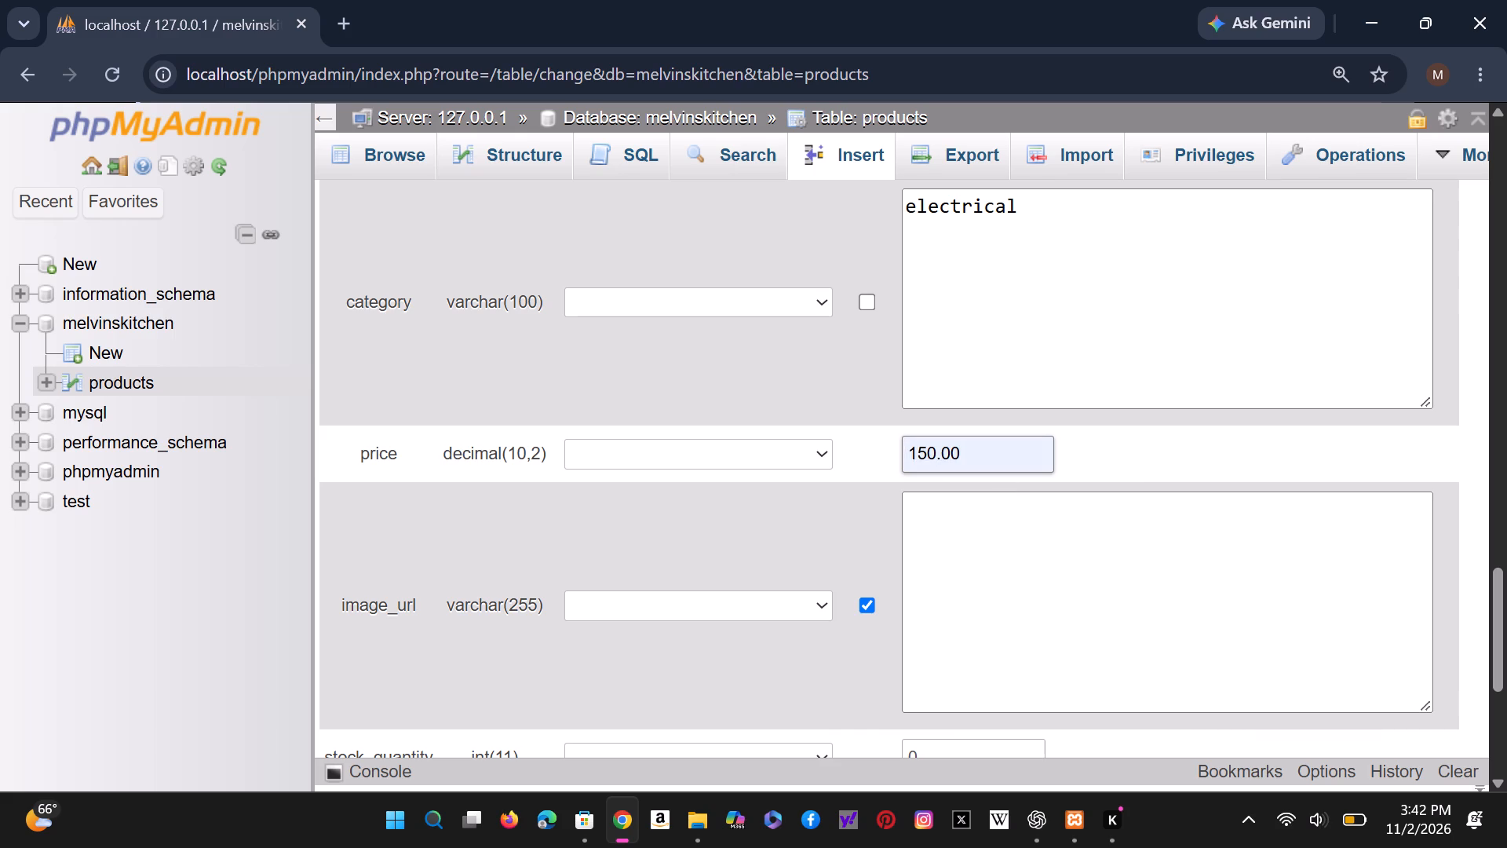
Submit the insert form to add the pressure cooker and steamer records to the products table.
scroll(991, 594, "down", 1)
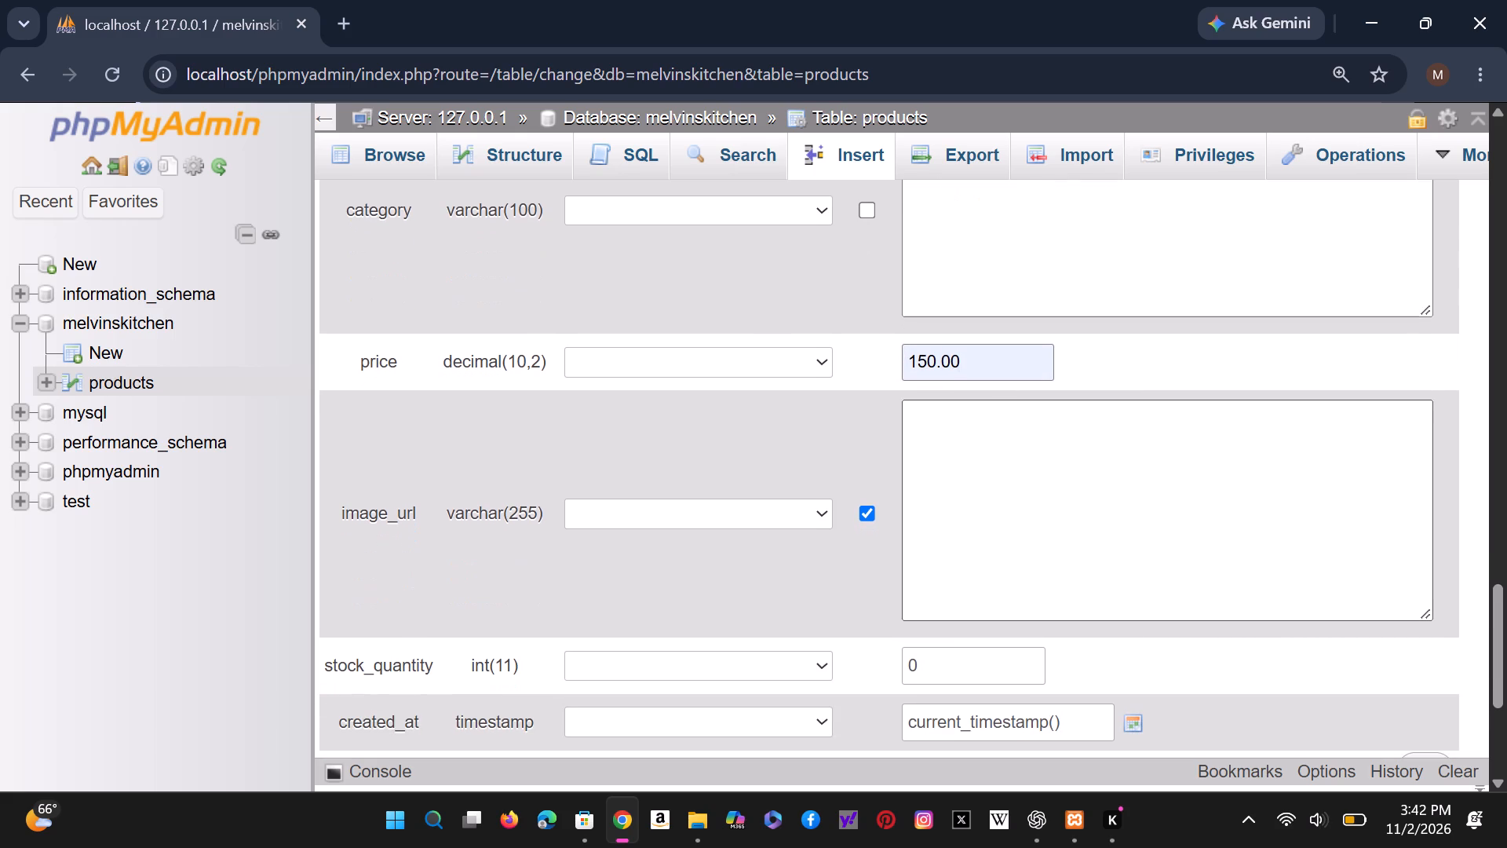
scroll(991, 594, "down", 2)
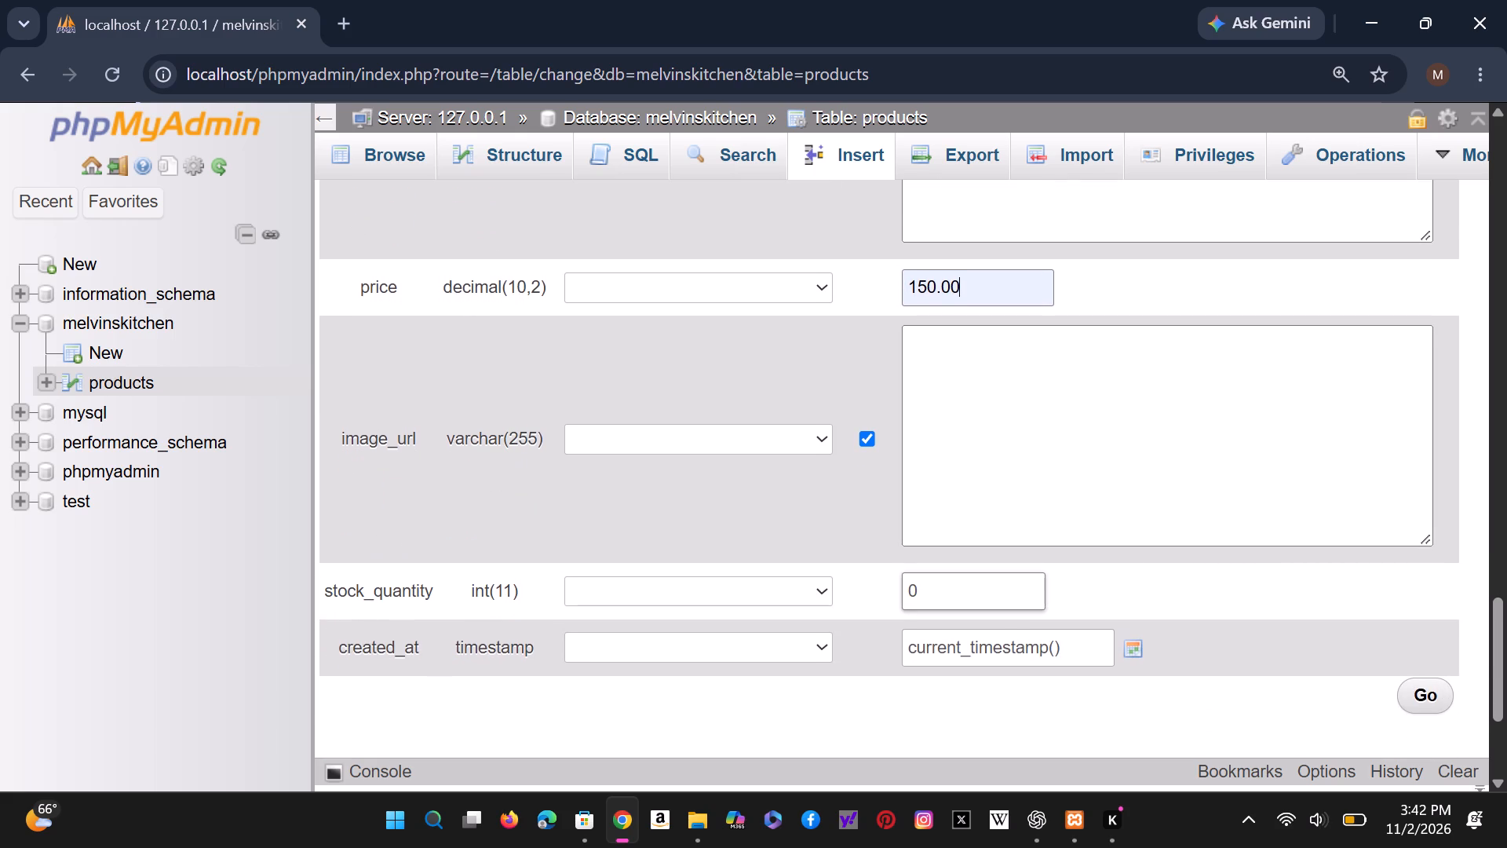
scroll(991, 594, "down", 1)
scroll(1016, 506, "down", 2)
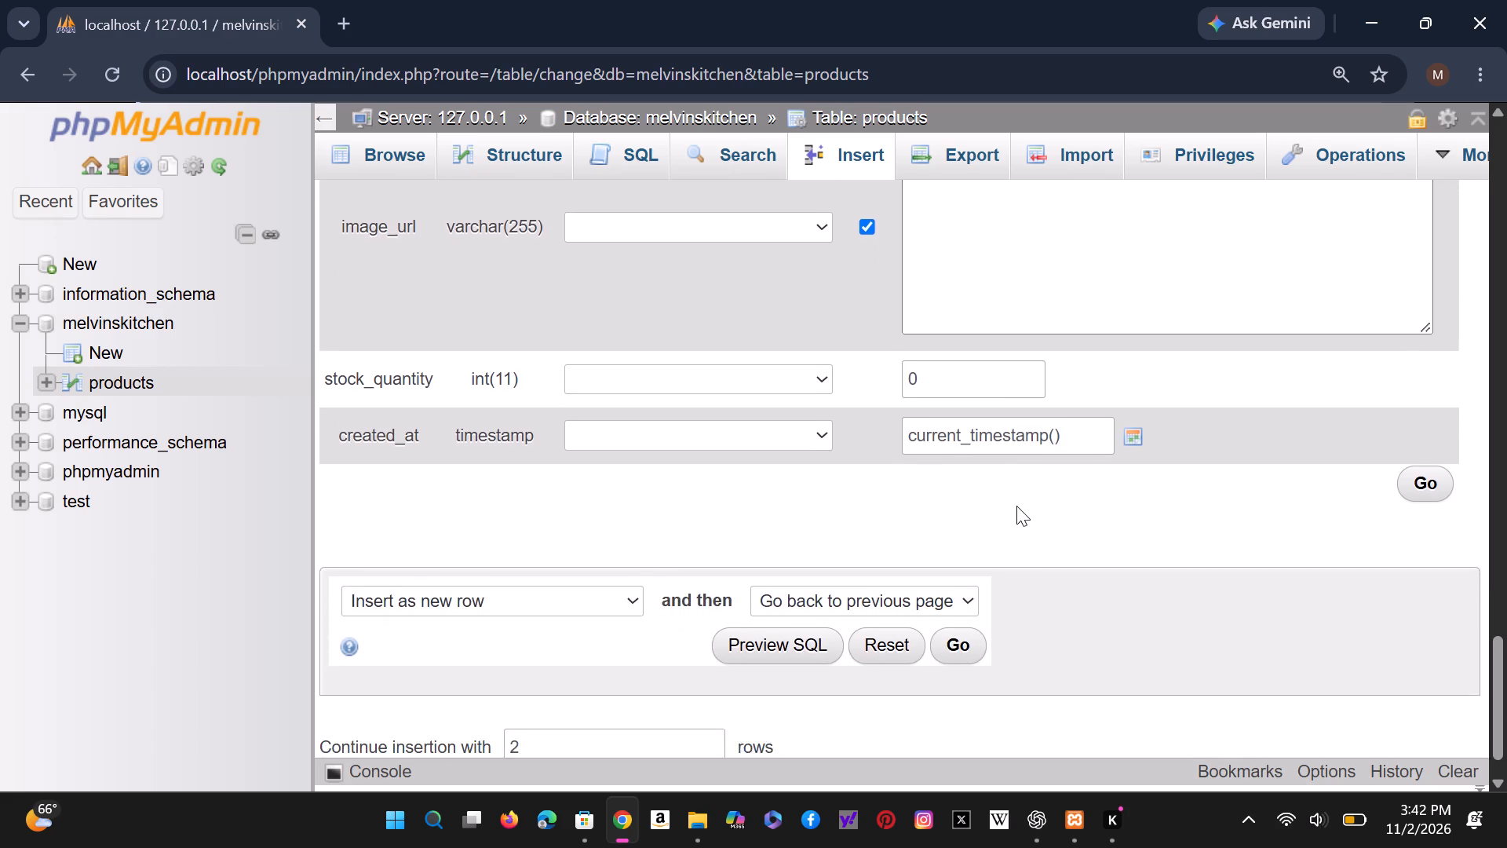
scroll(1016, 506, "down", 1)
scroll(1118, 593, "down", 2)
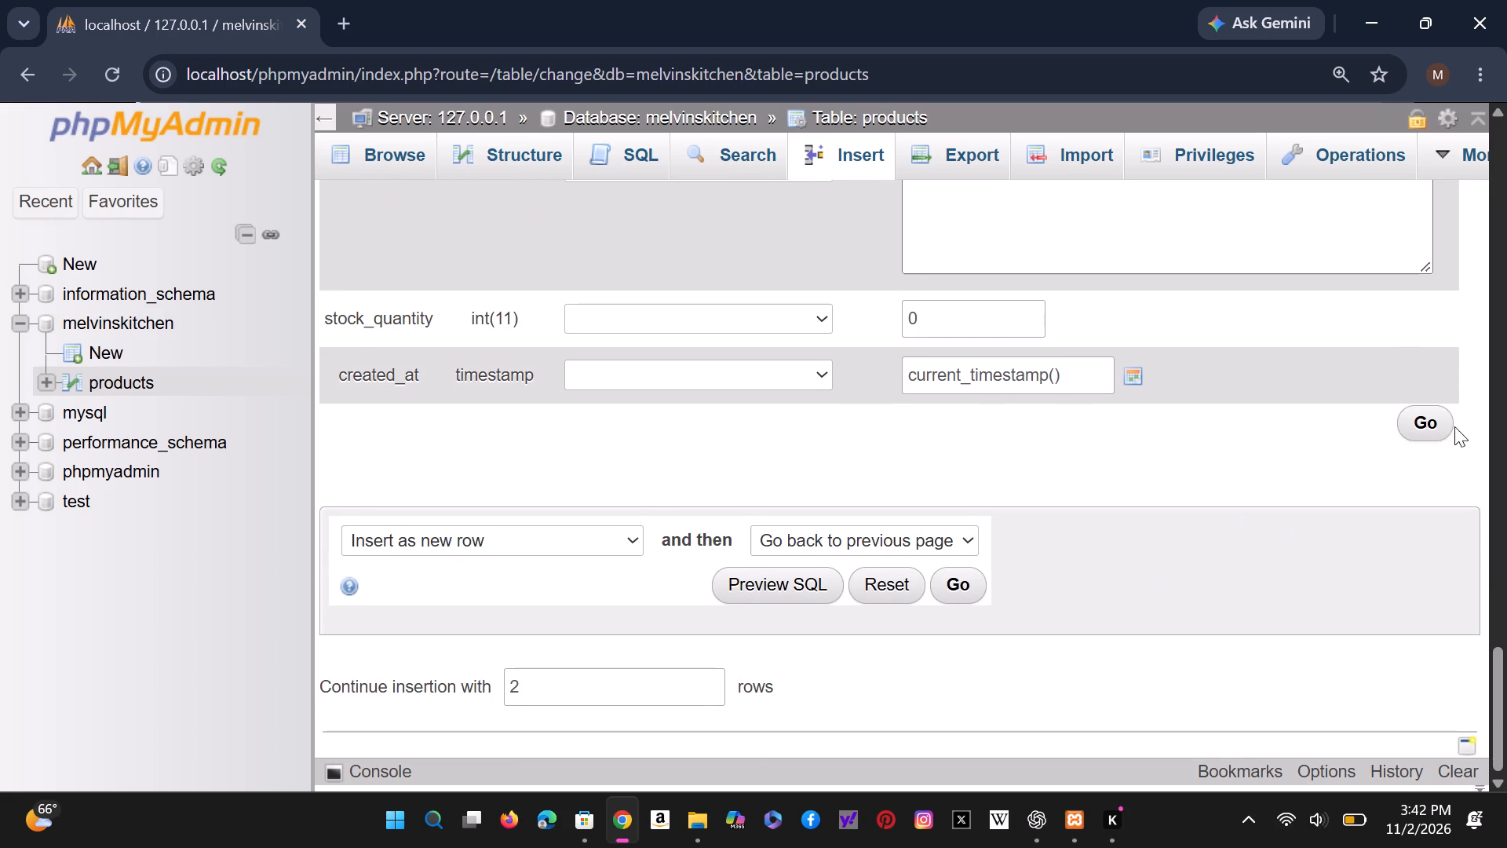
left_click(1437, 417)
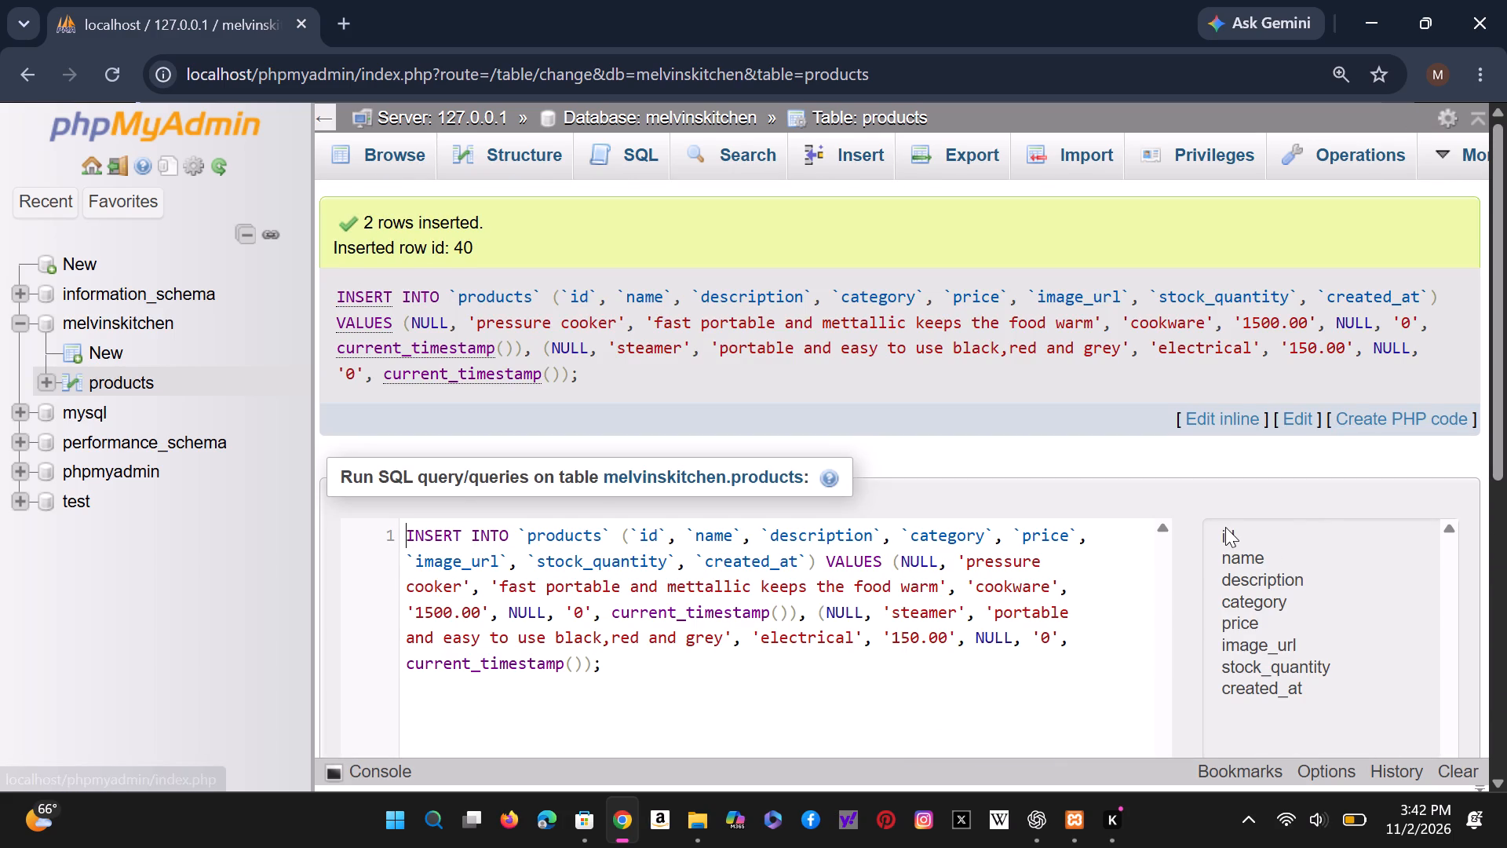
Open a blank insert form for the products table.
scroll(1225, 527, "down", 3)
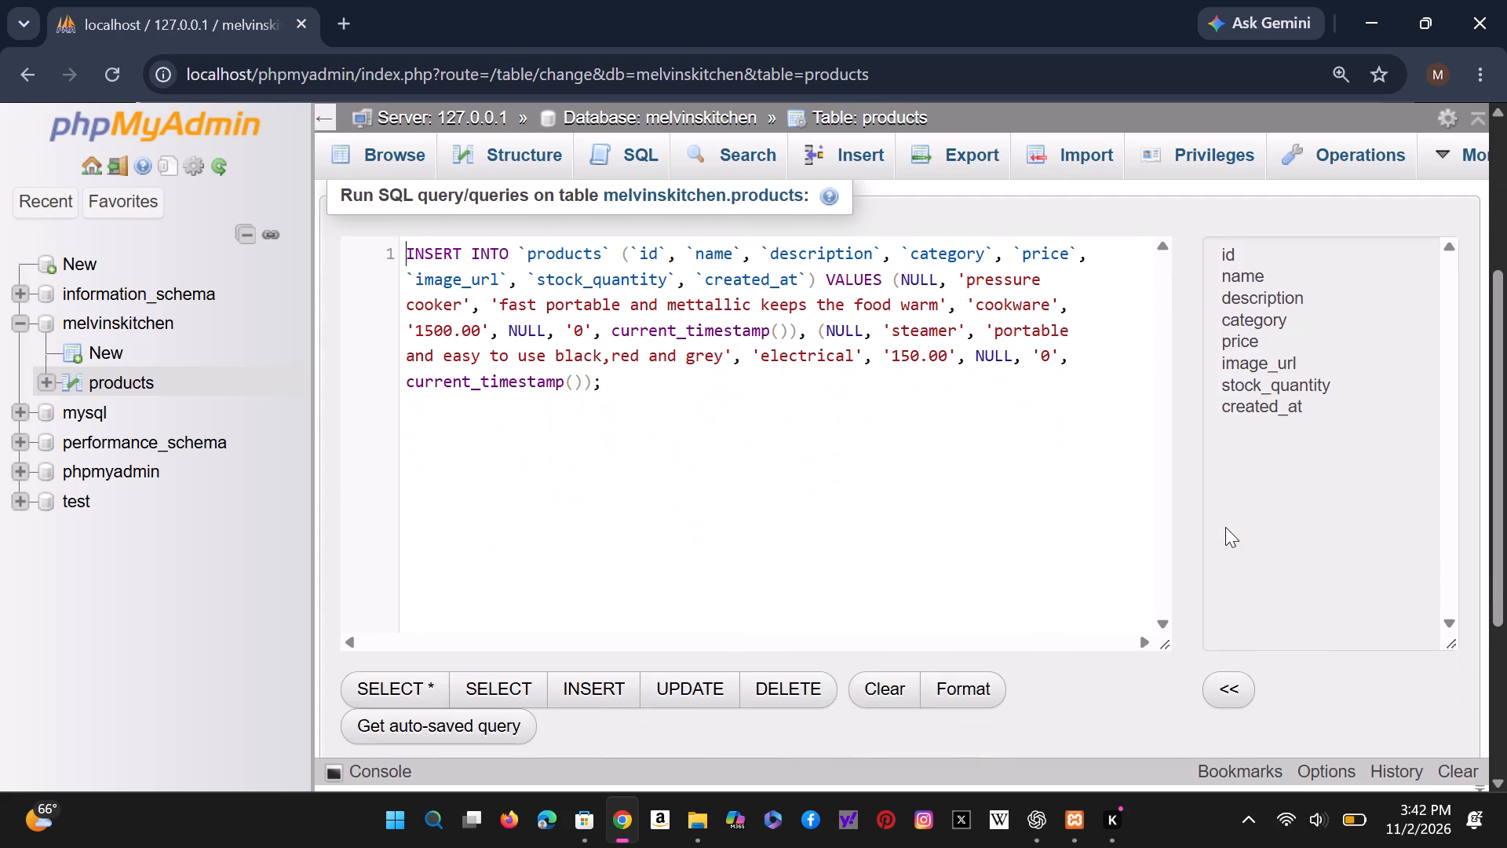
scroll(1225, 527, "up", 3)
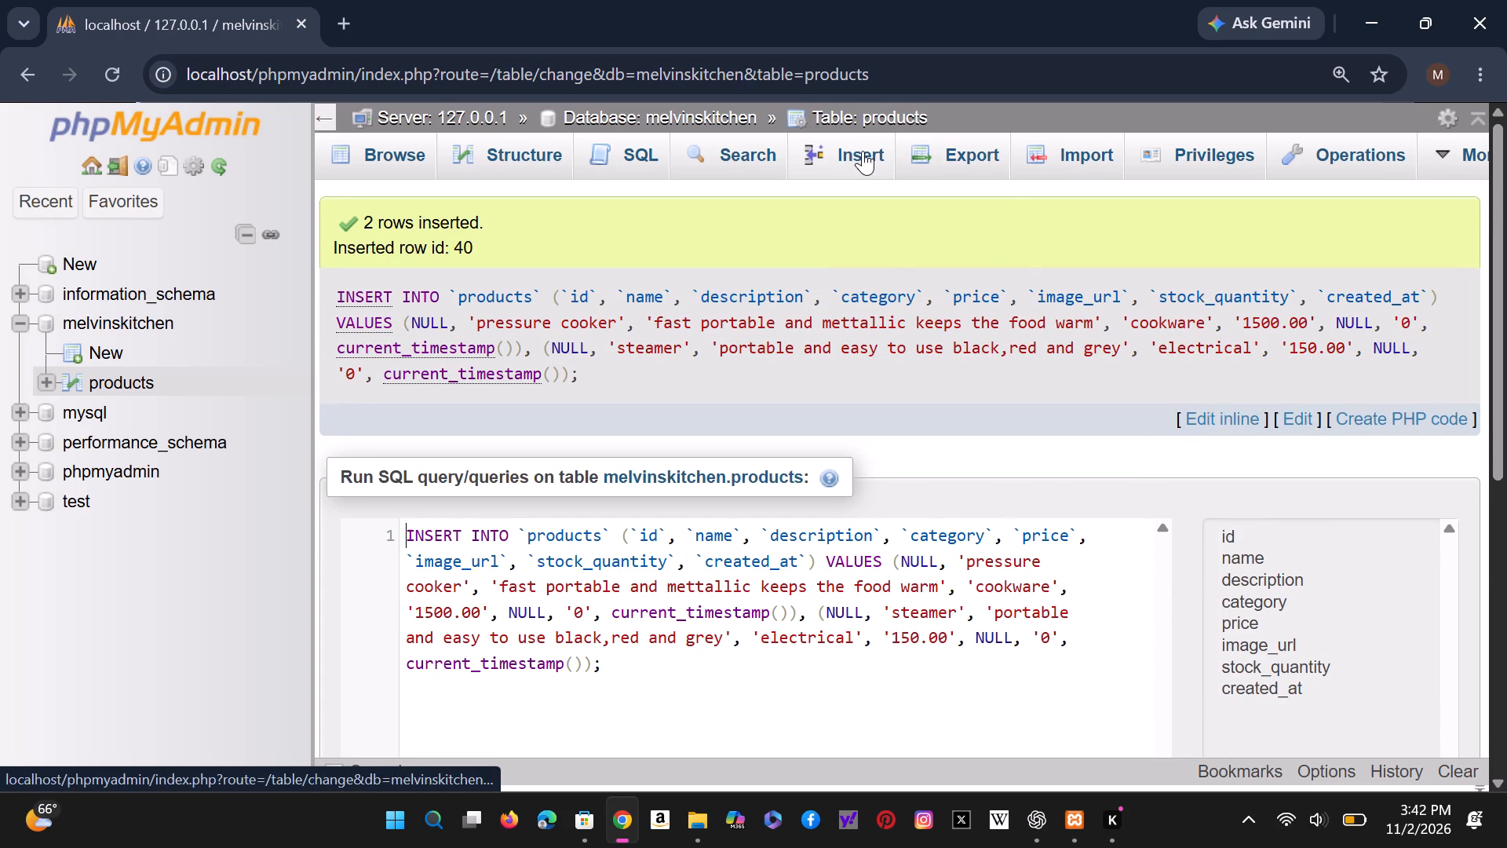
left_click(863, 151)
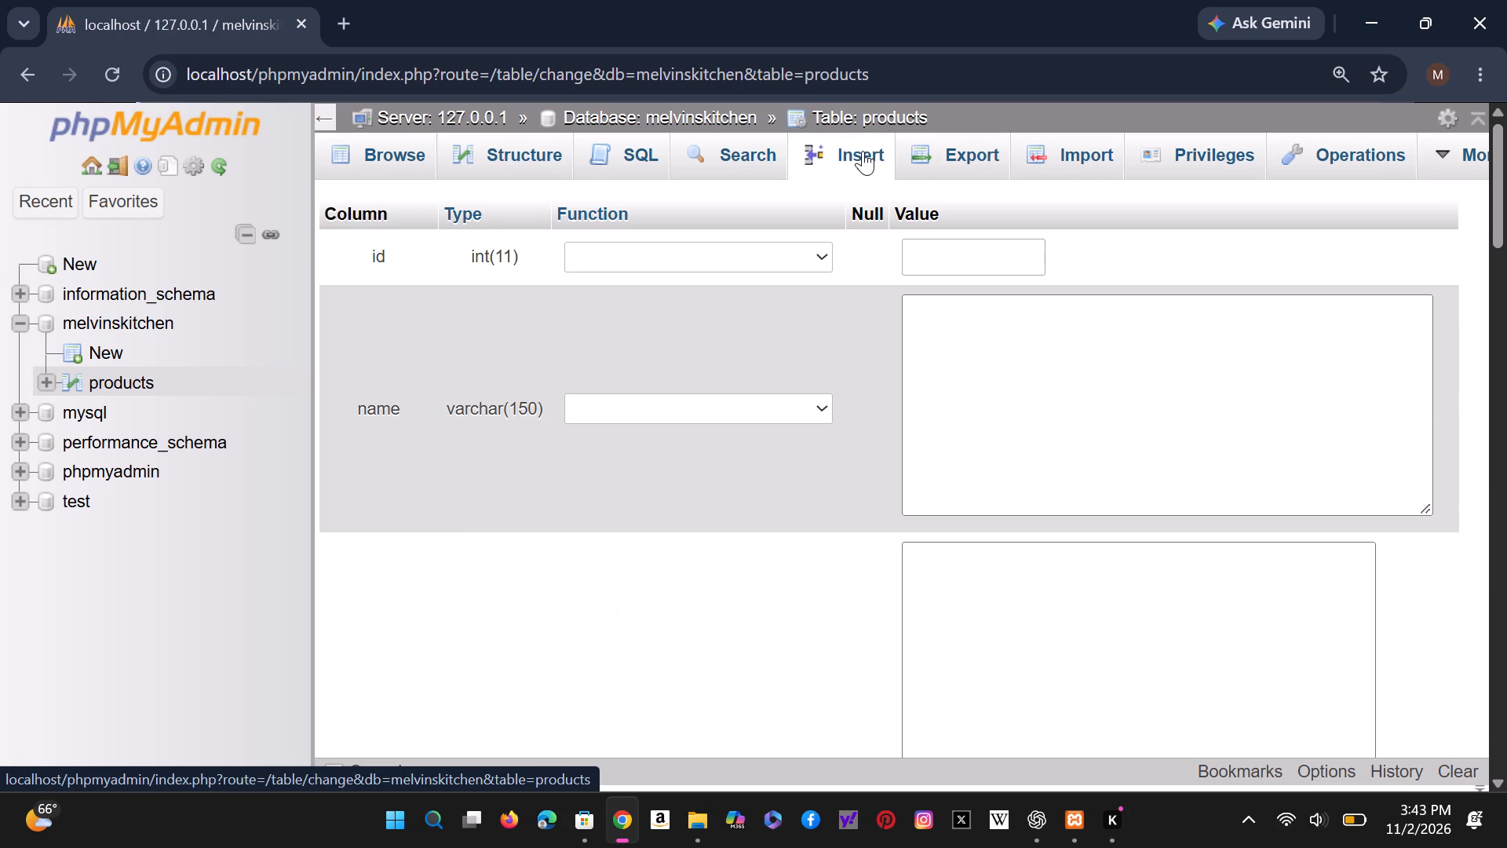
Enter "cake pan" as the name of the first product in the blank insert form.
left_click(970, 349)
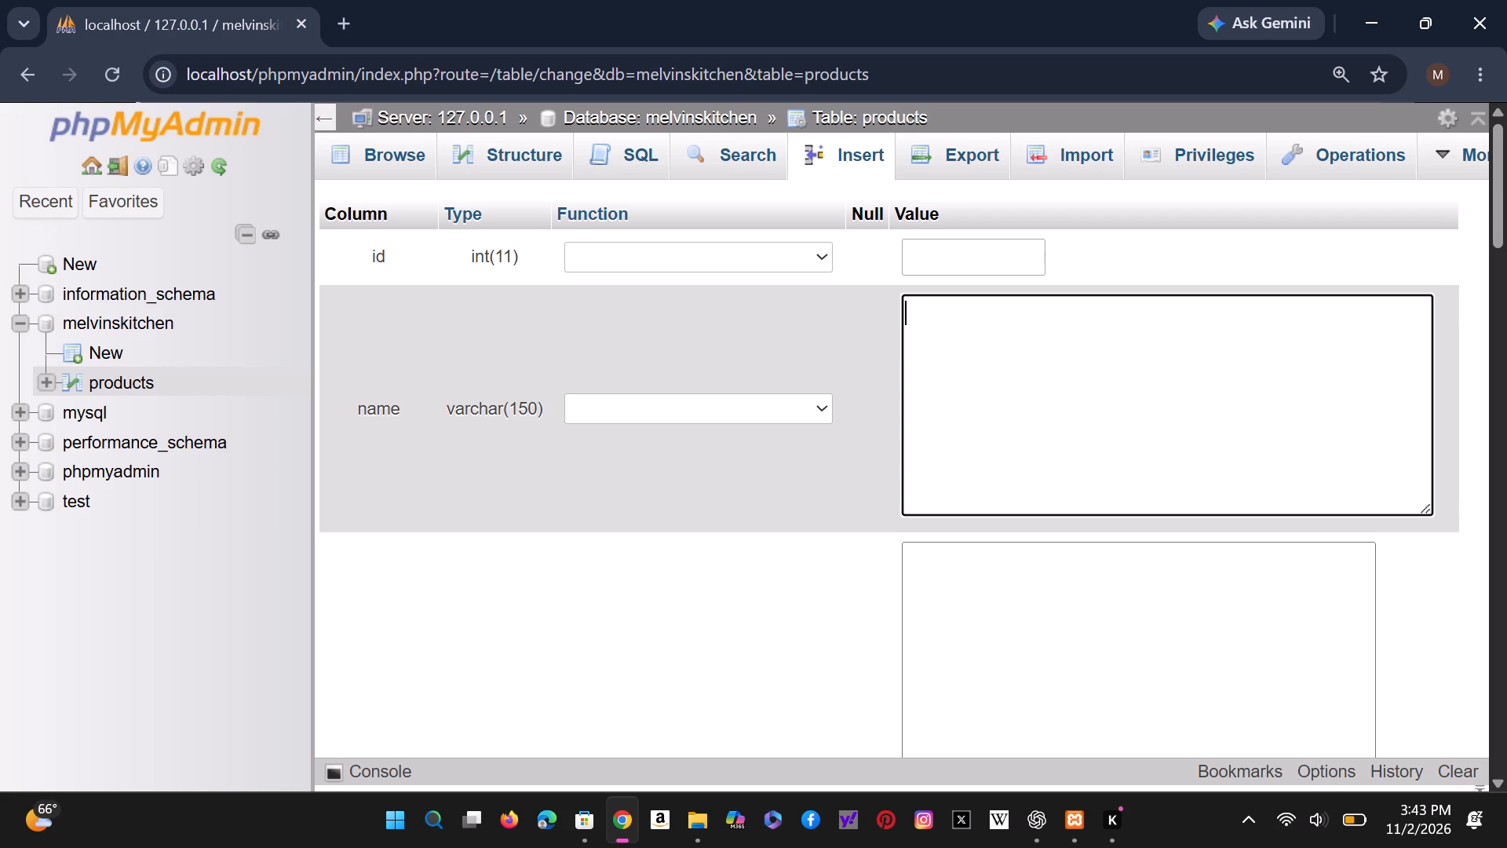
key("c")
key("a")
key("BackSpace")
key("space")
type("p")
key("BackSpace")
key("BackSpace")
key("BackSpace")
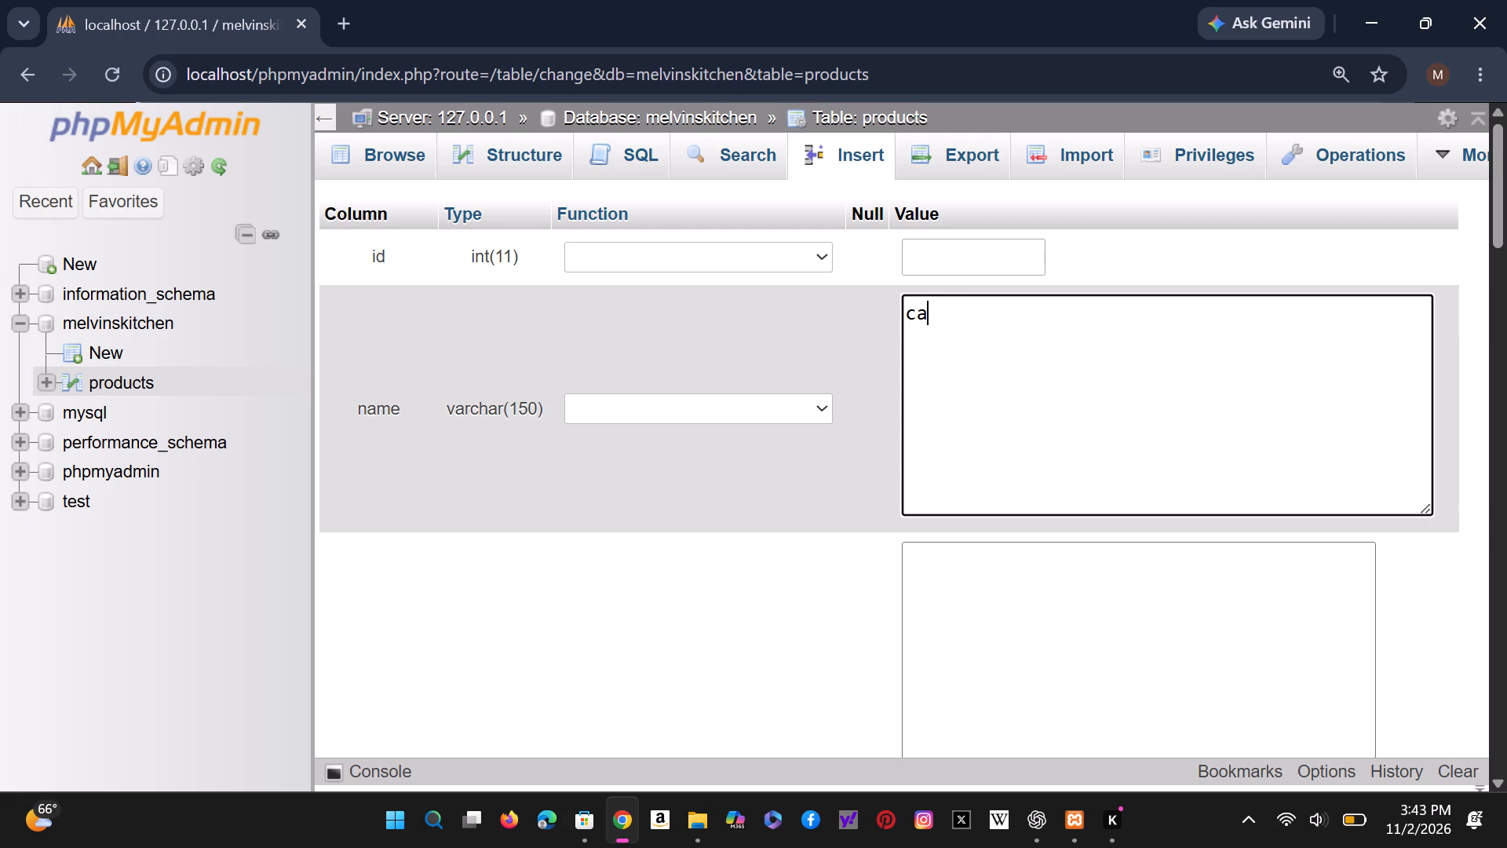
type("ke pa")
key("n")
Enter "grey and black big for bigger quantity" as the cake pan's description.
scroll(975, 382, "down", 1)
left_click(973, 460)
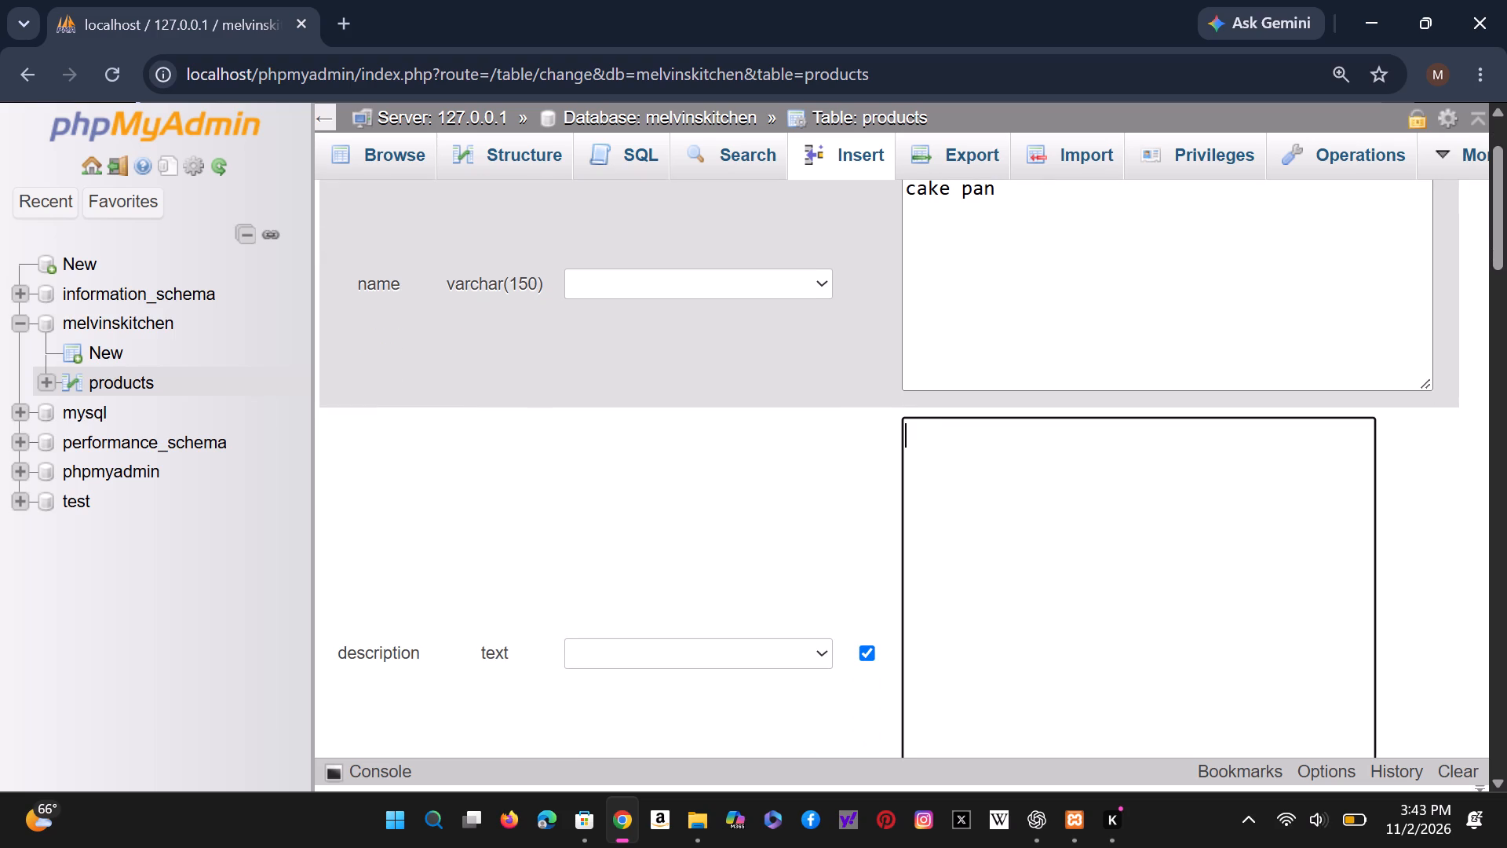
type("grey and black")
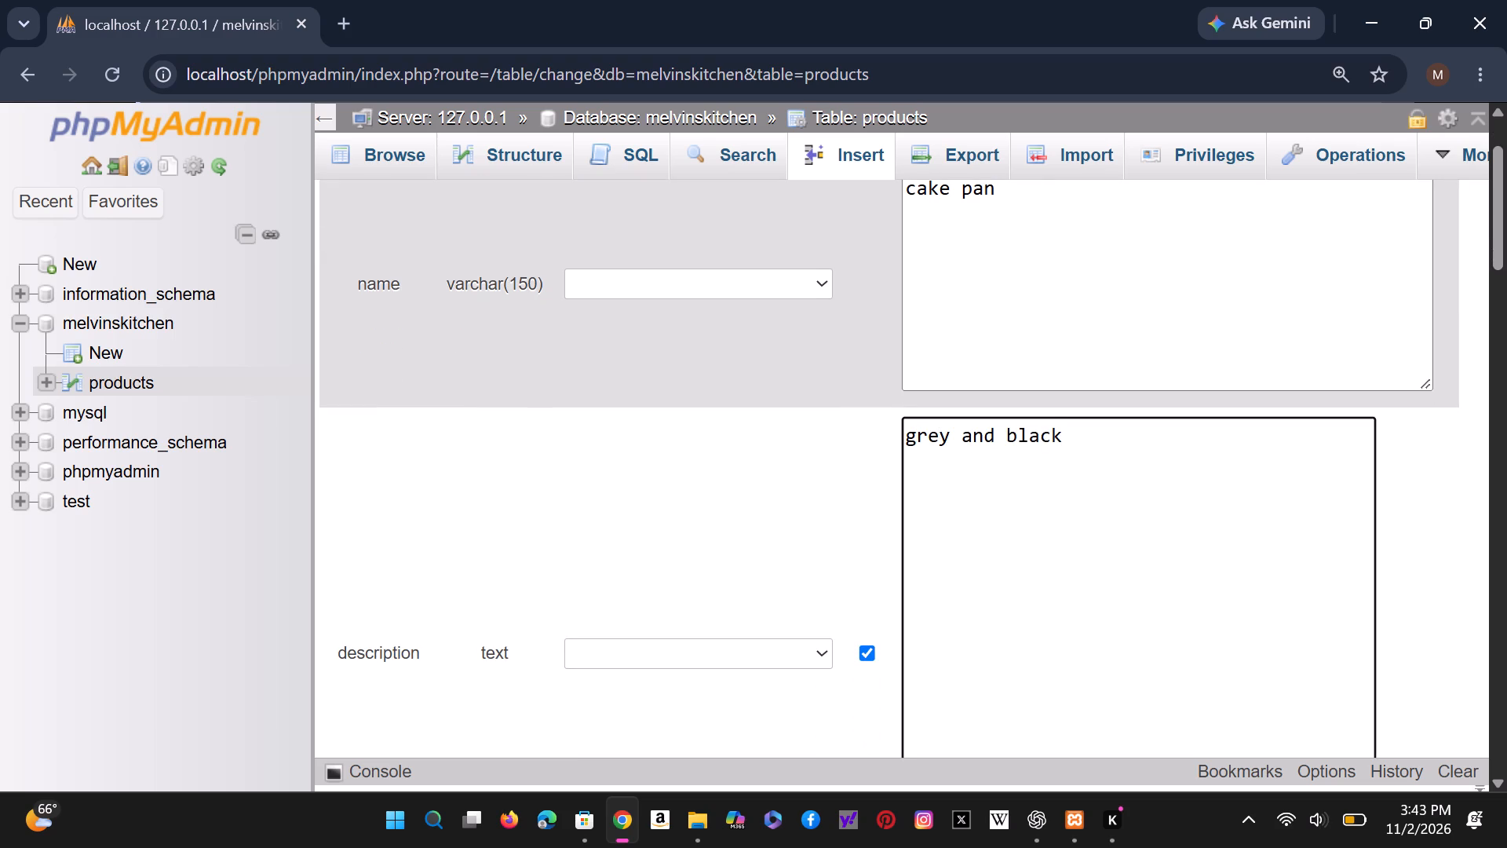
scroll(973, 460, "down", 1)
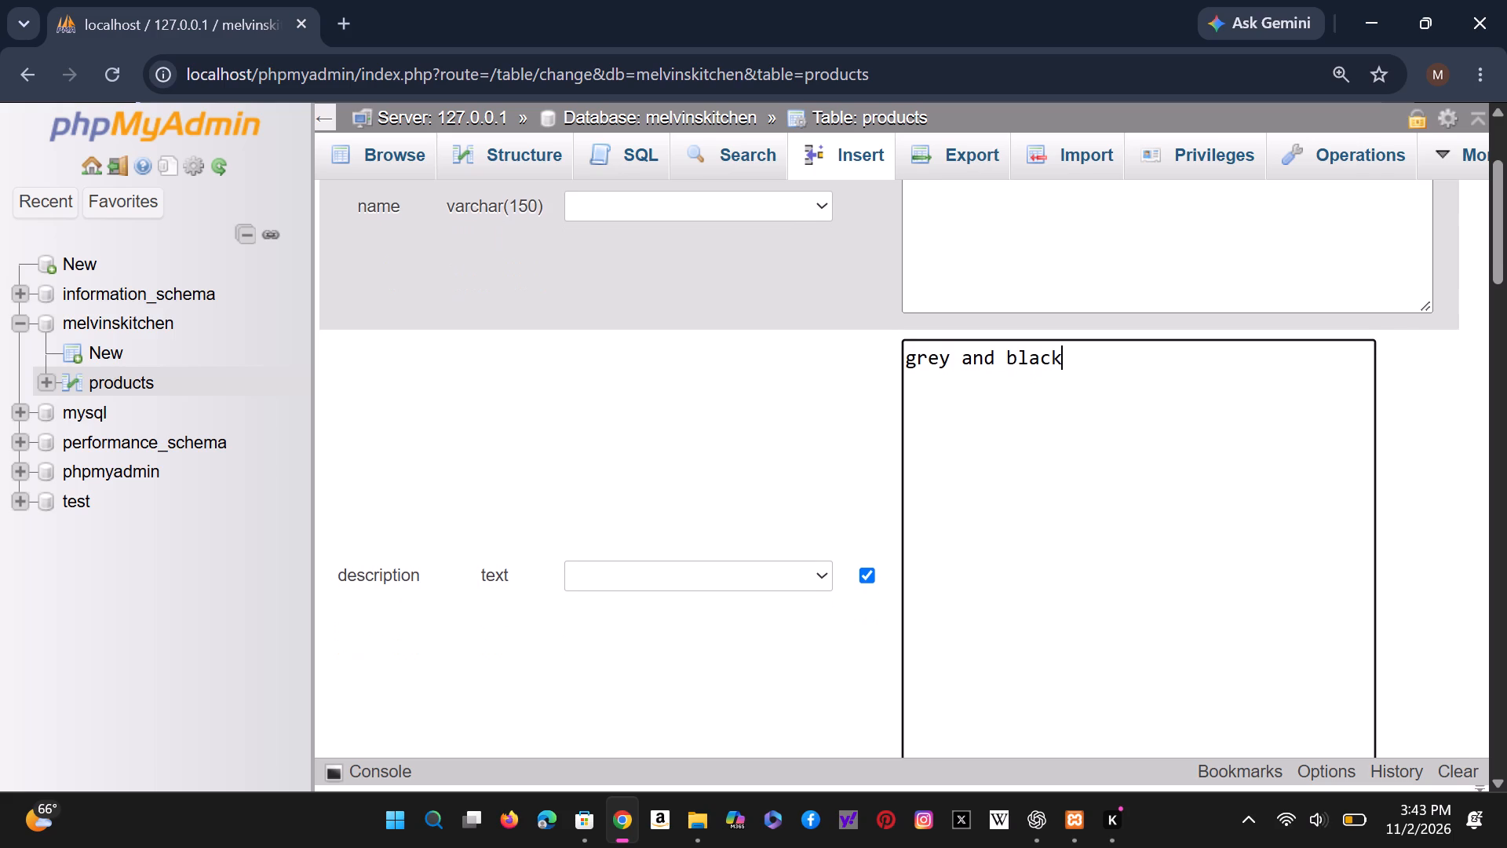
scroll(973, 460, "down", 1)
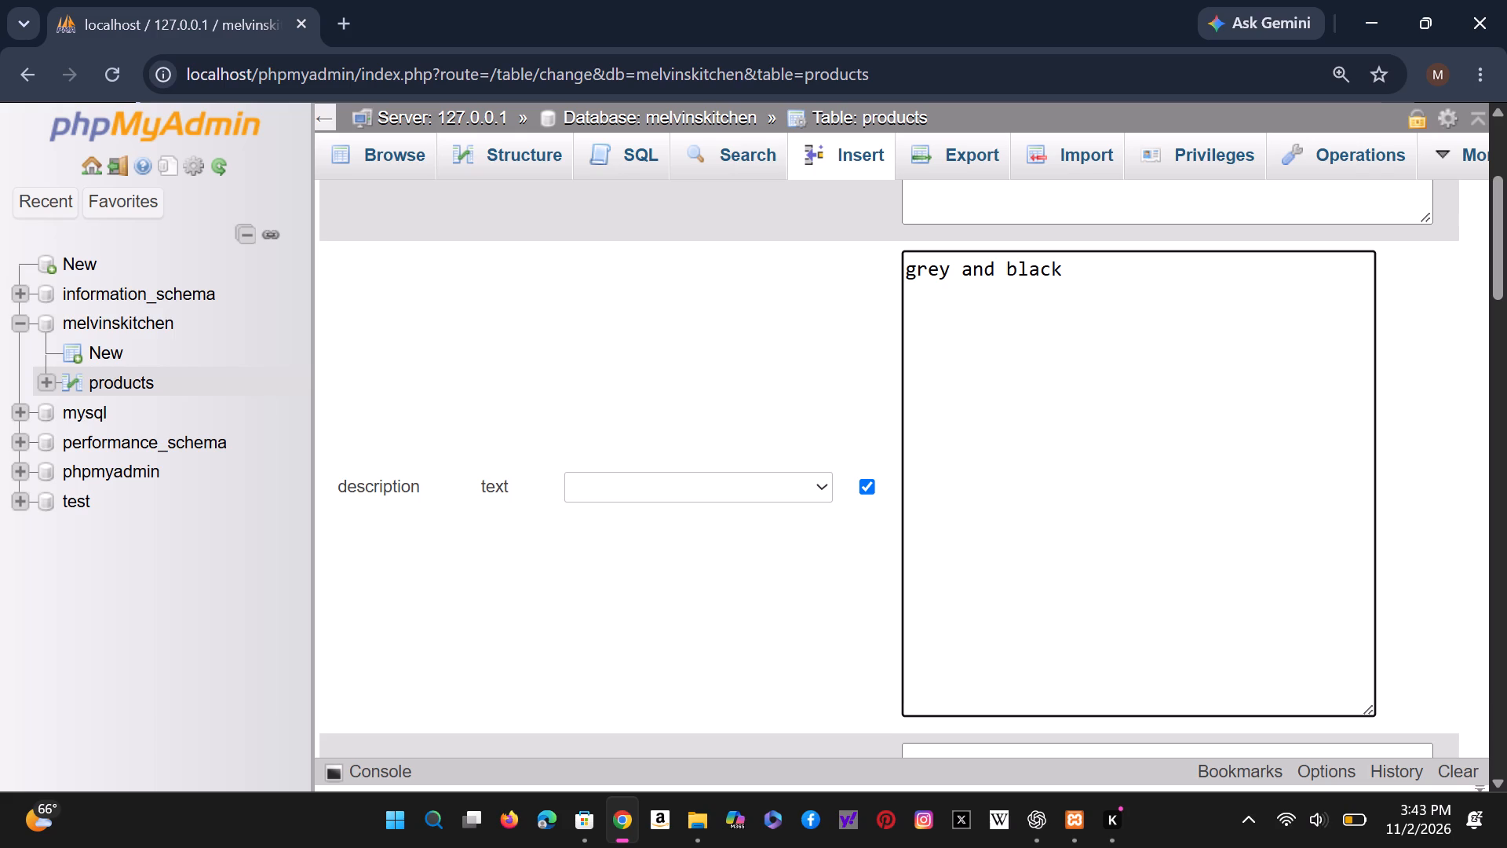
scroll(973, 460, "down", 1)
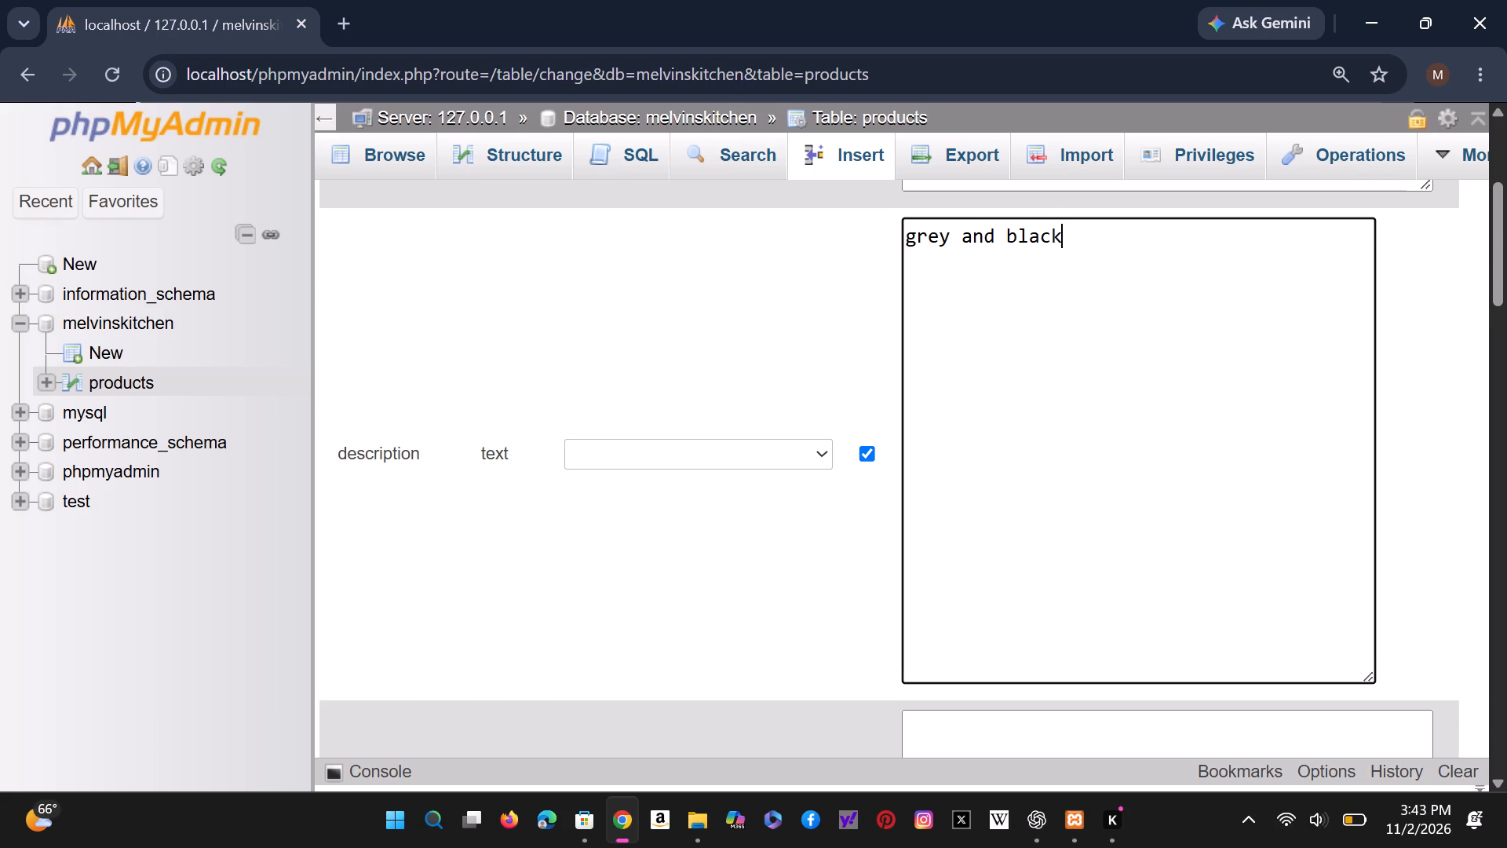
scroll(1071, 382, "up", 1)
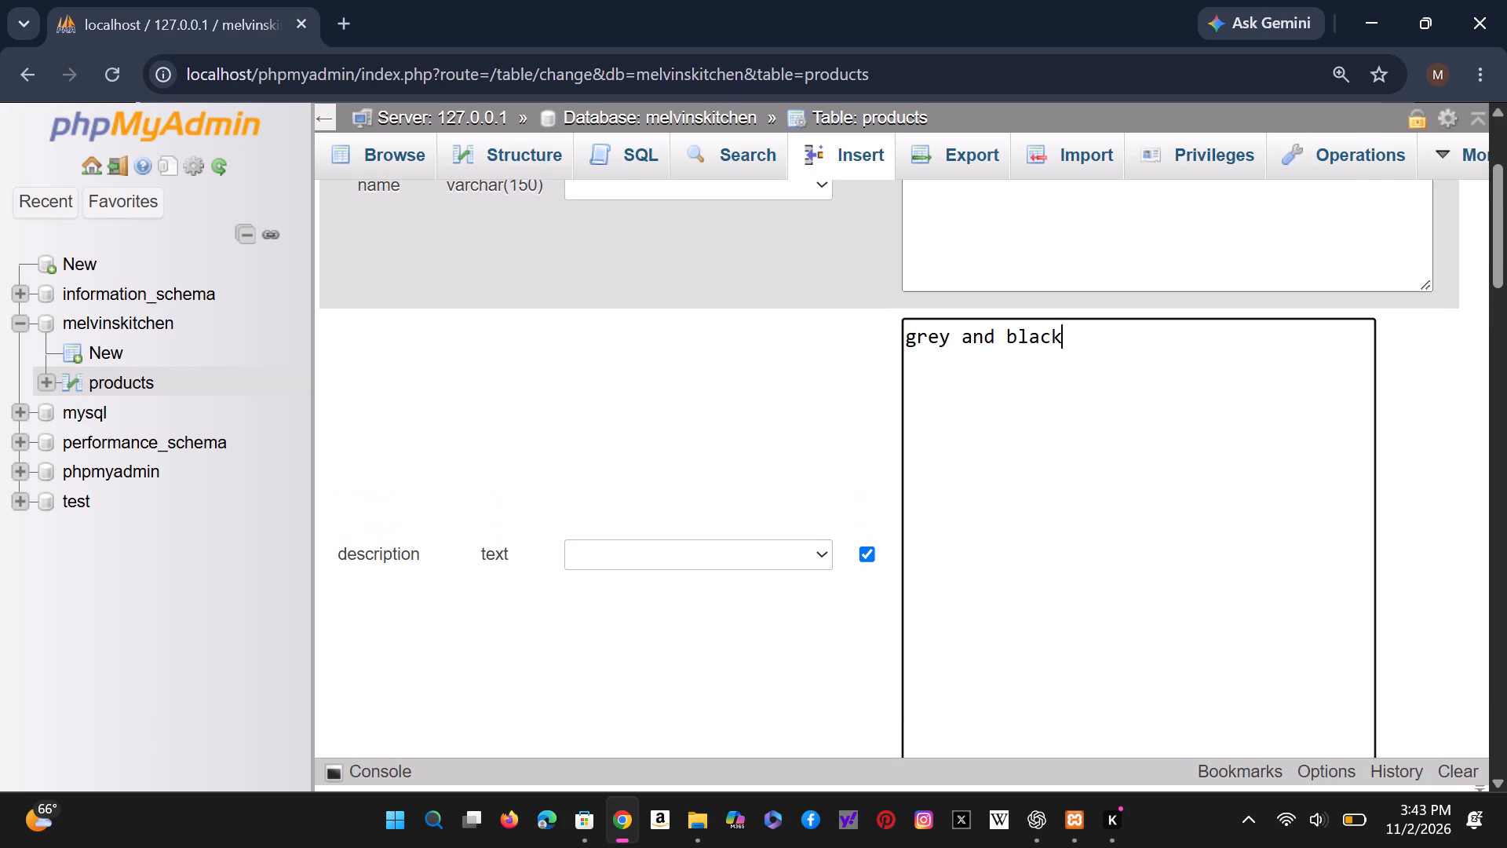
key("space")
type("big for")
key("space")
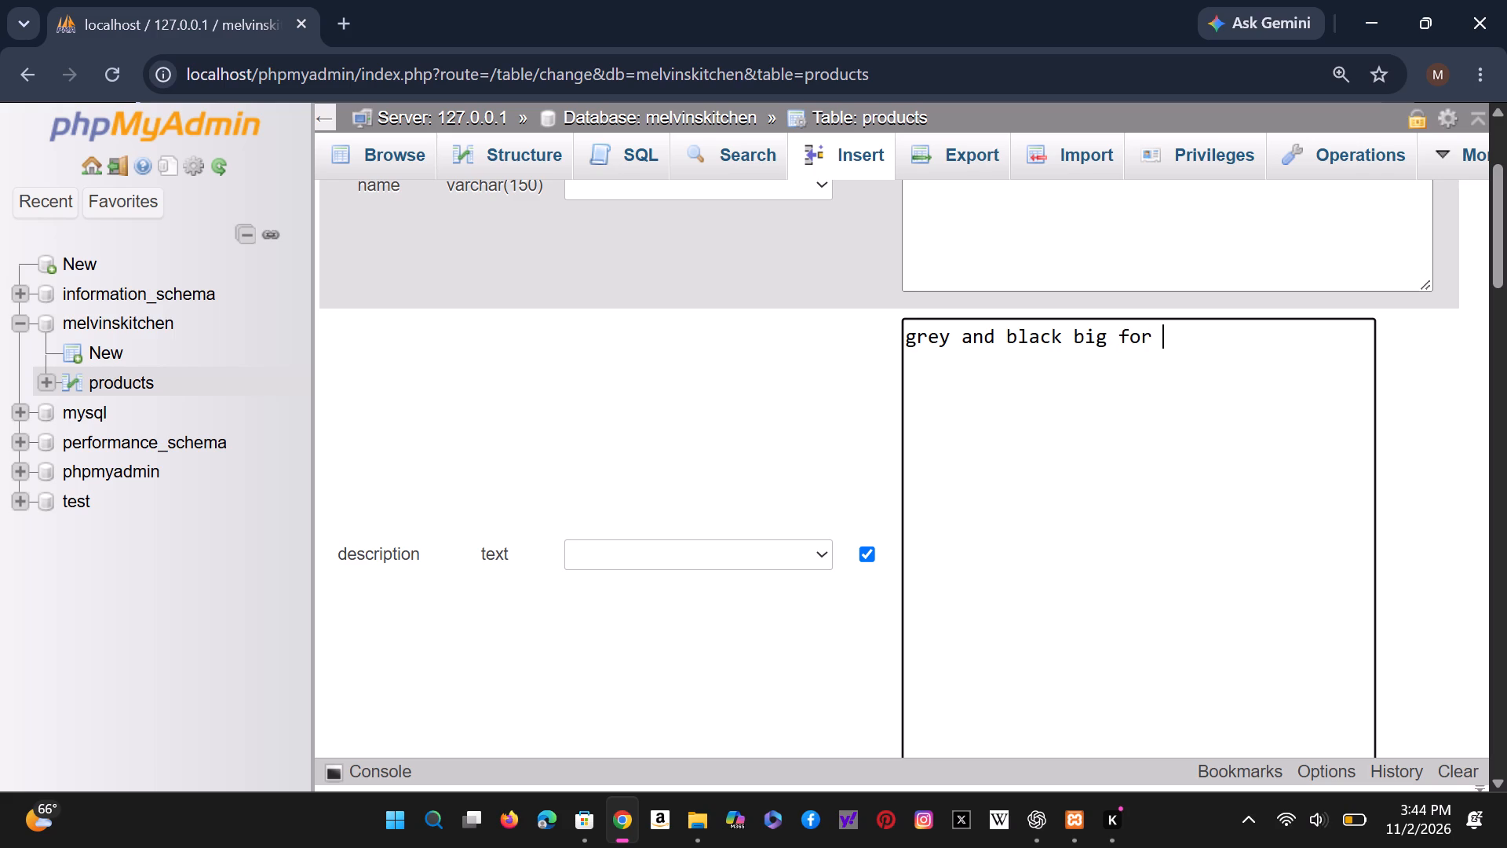
type("hu")
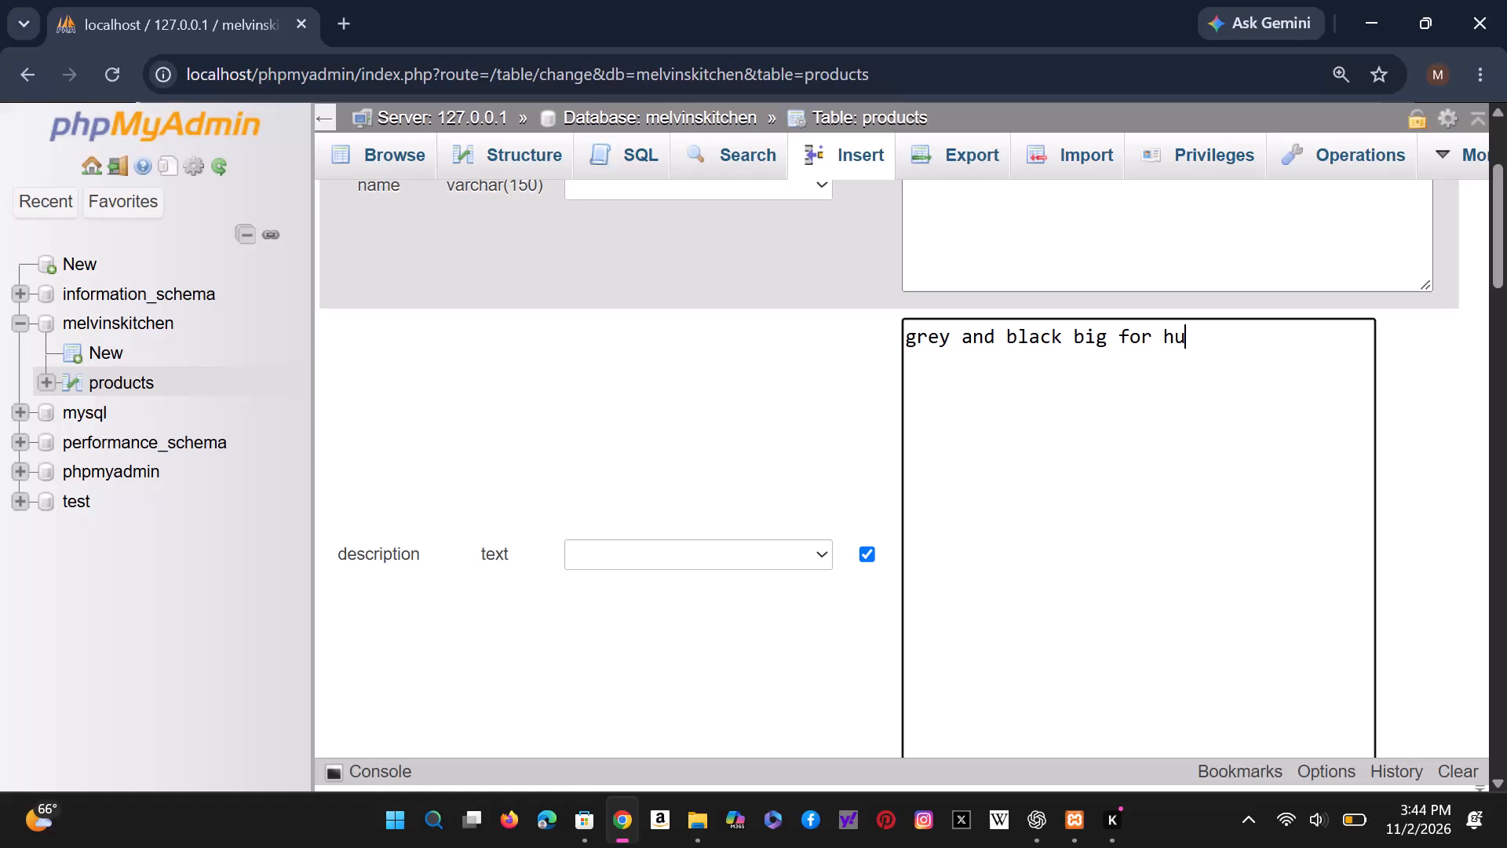
key("g")
key("BackSpace")
key("BackSpace")
key("BackSpace")
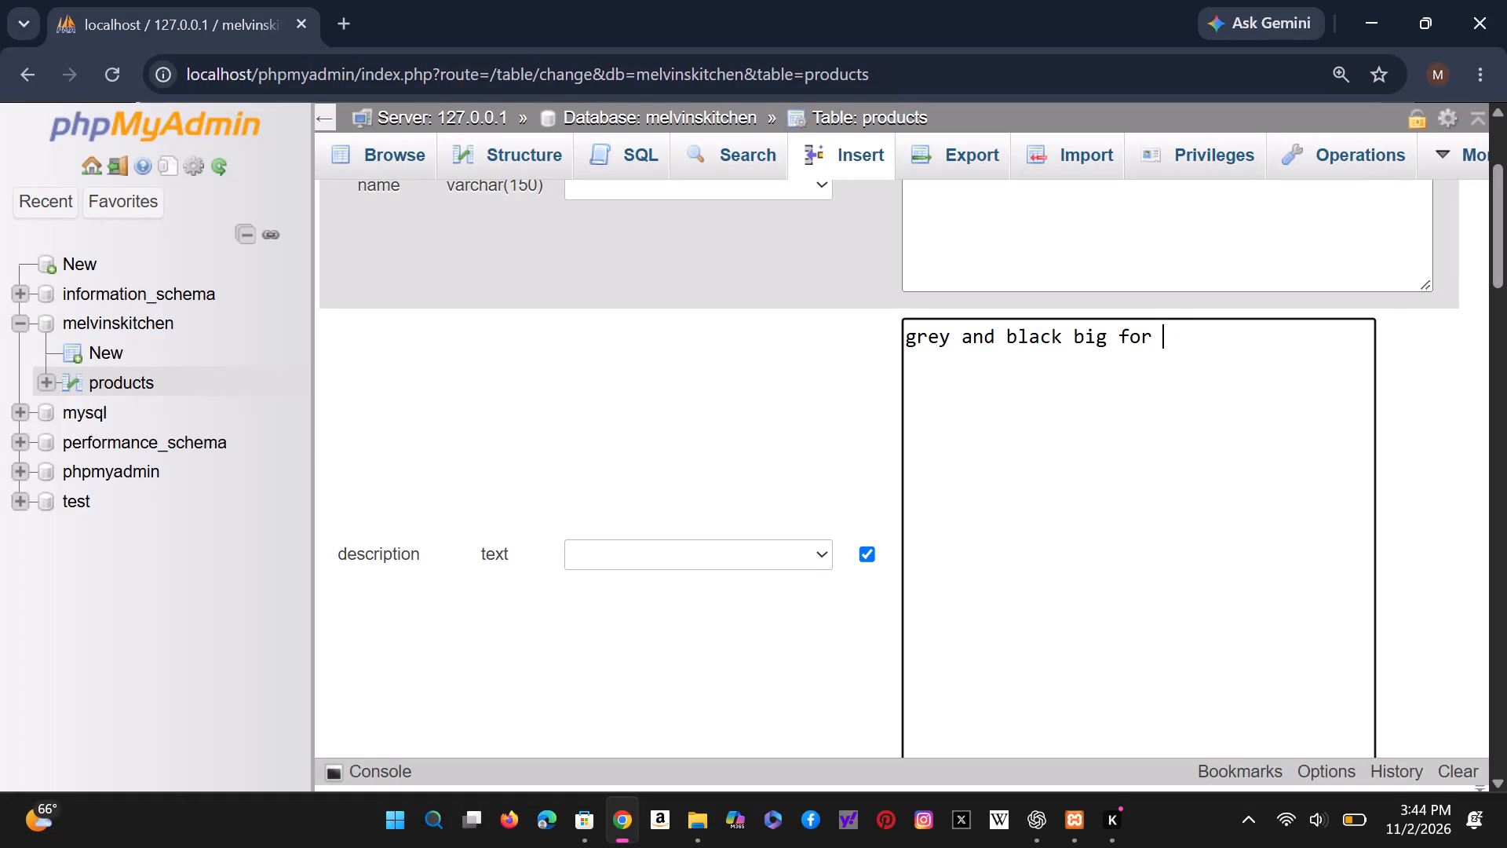
type("bigger q")
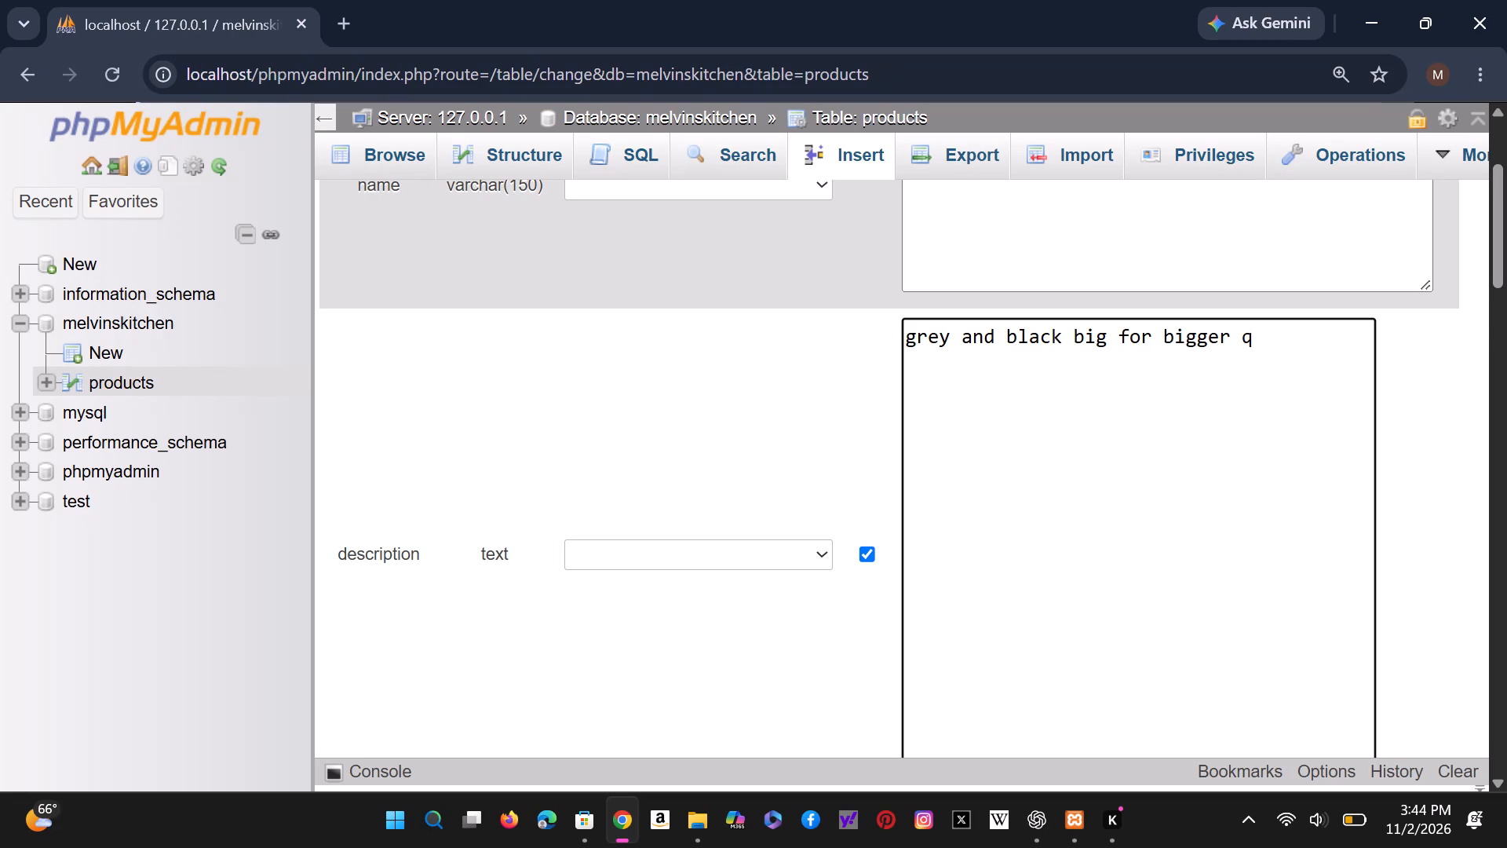
type("uant")
type("ity")
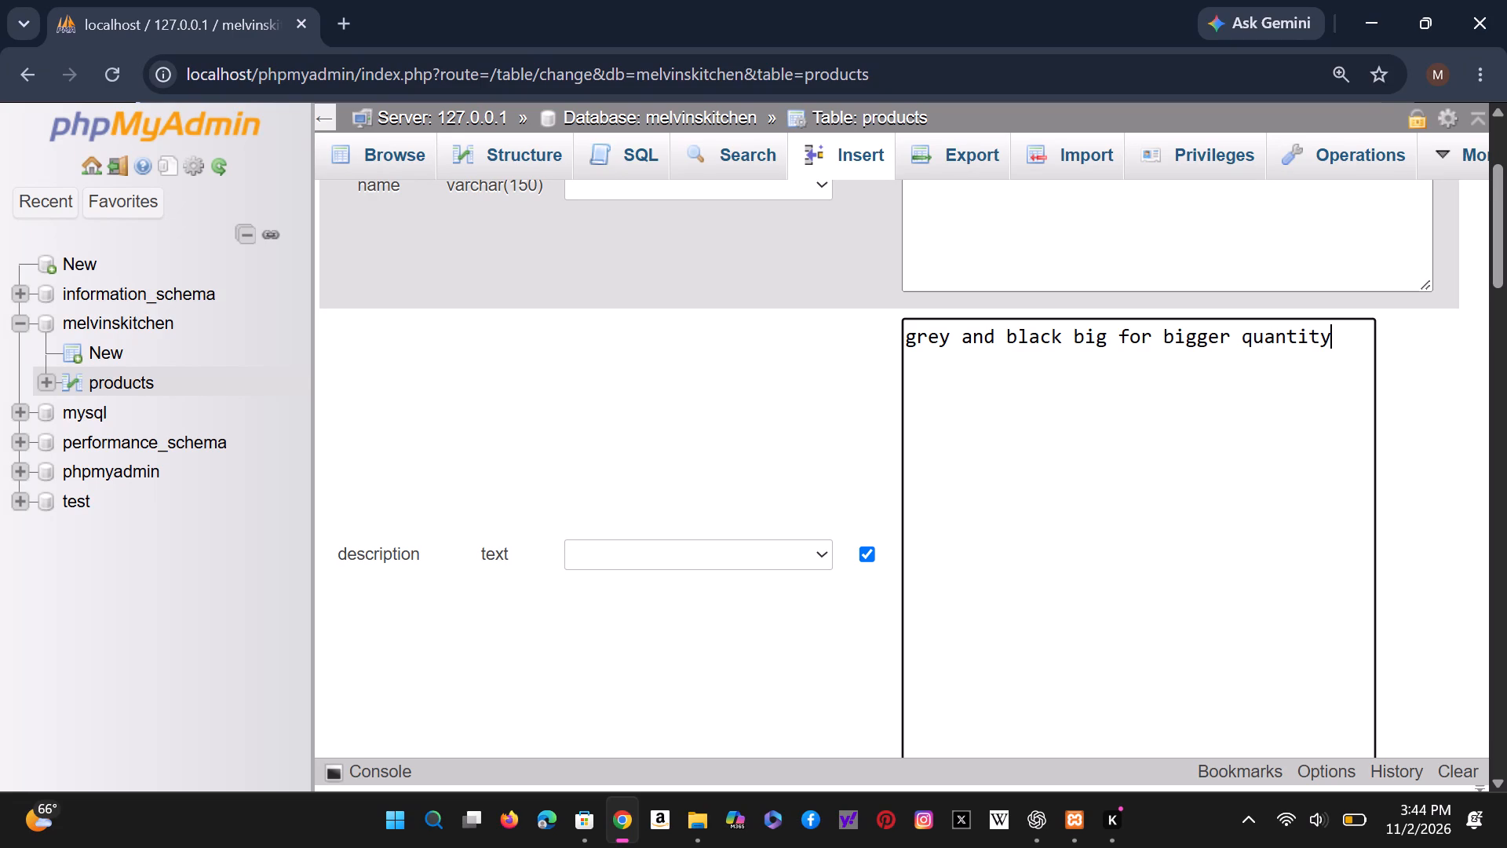
Enter "pan" as the cake pan's category.
scroll(1166, 459, "down", 4)
left_click(1166, 459)
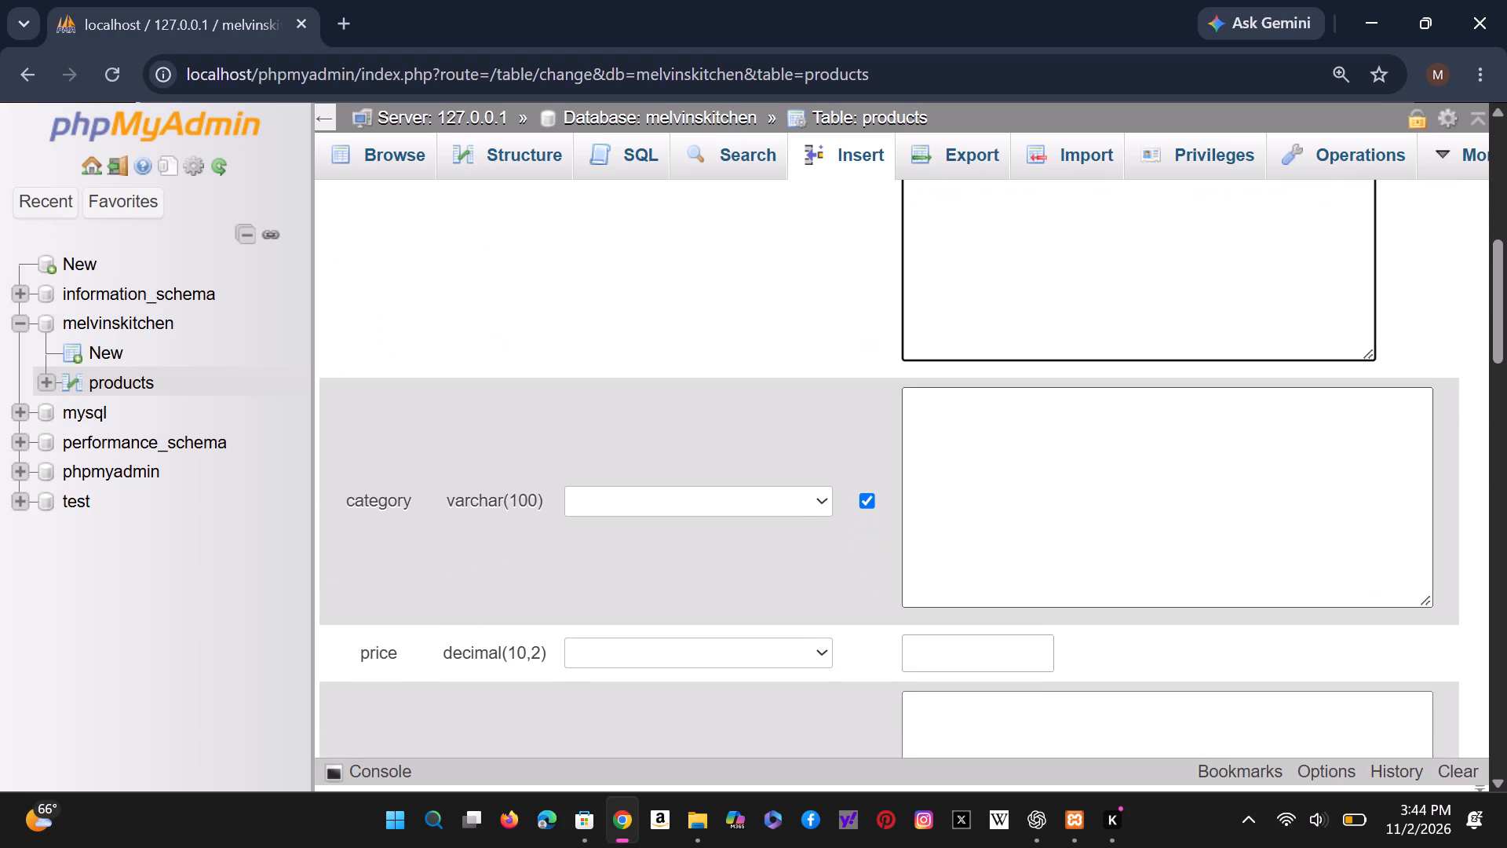
scroll(1166, 459, "down", 1)
scroll(1166, 459, "up", 1)
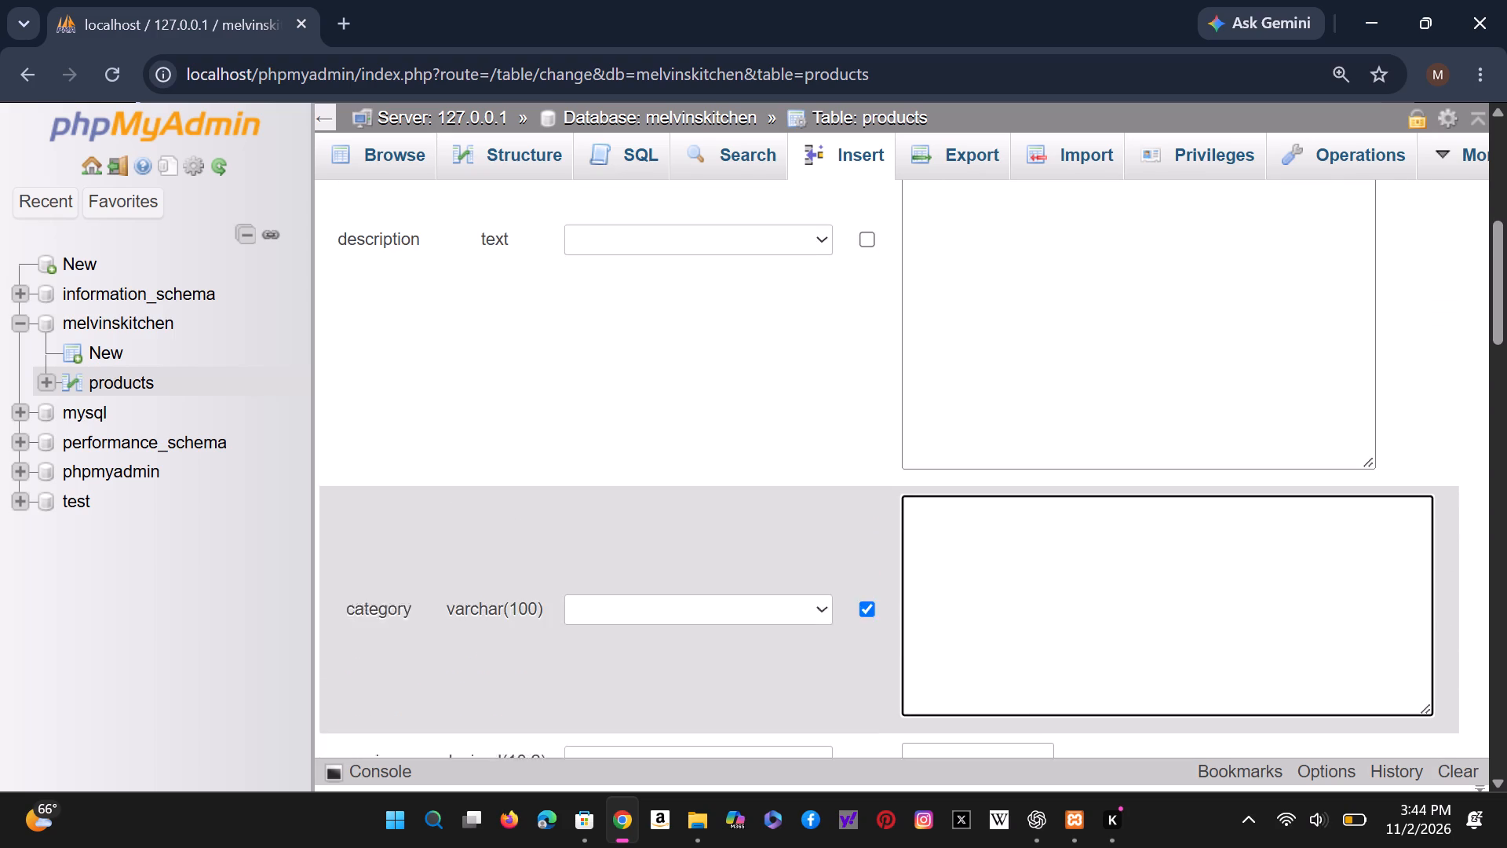
scroll(1166, 459, "up", 3)
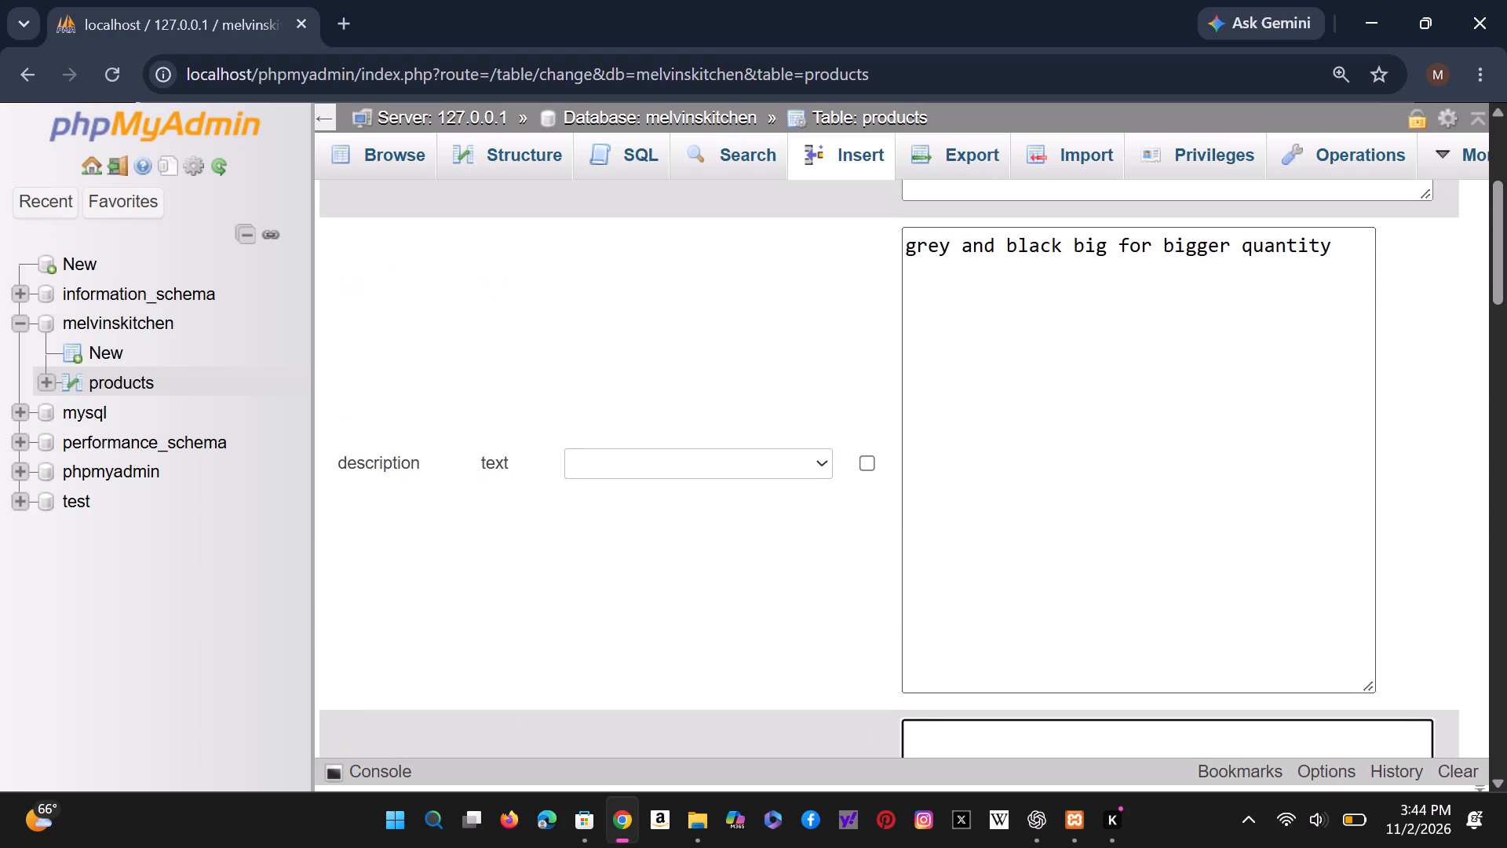
scroll(1159, 440, "down", 3)
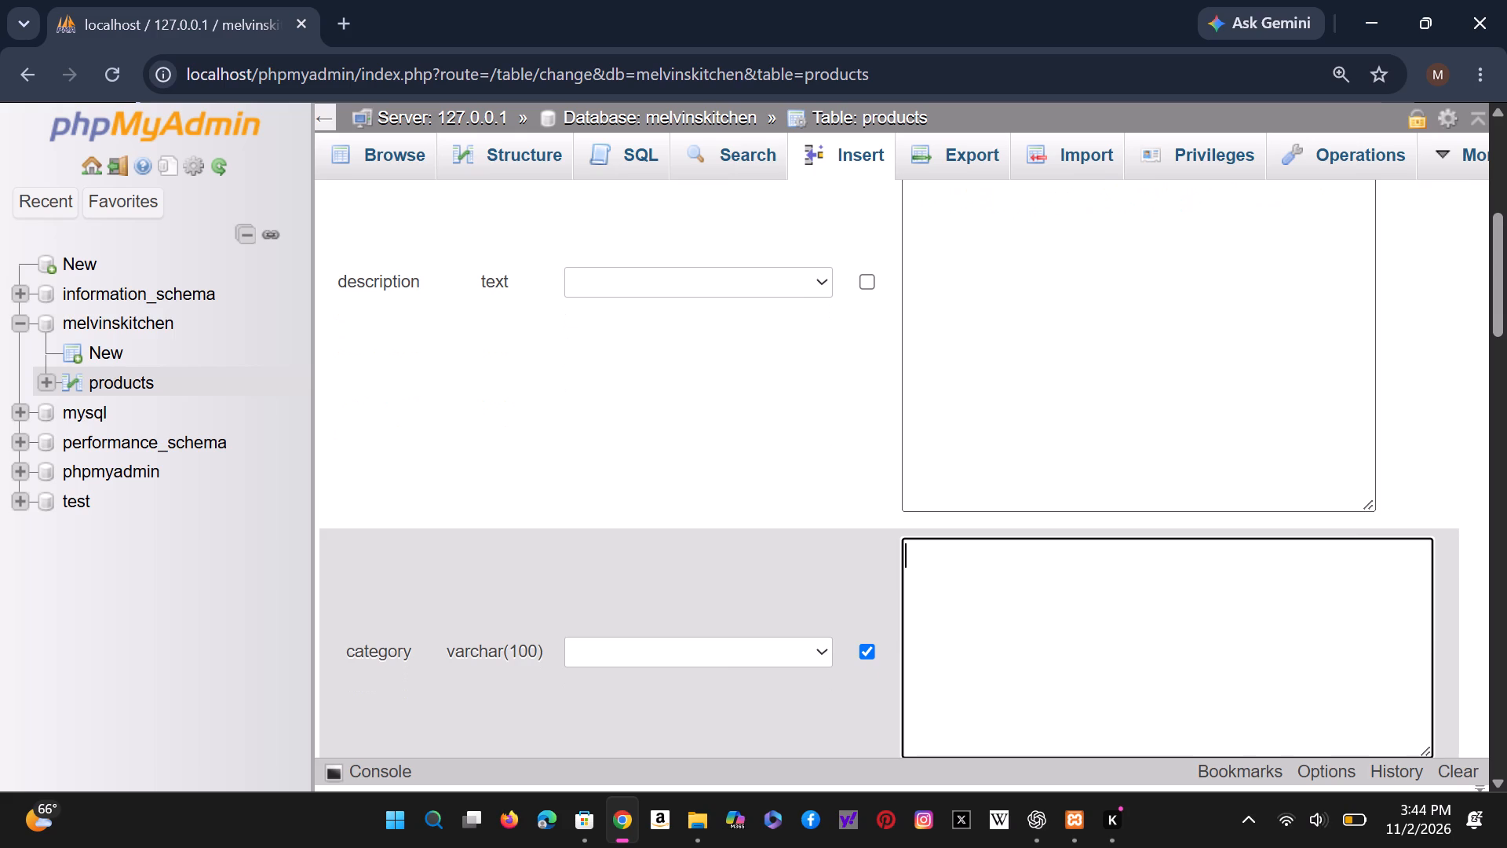
scroll(1107, 355, "up", 1)
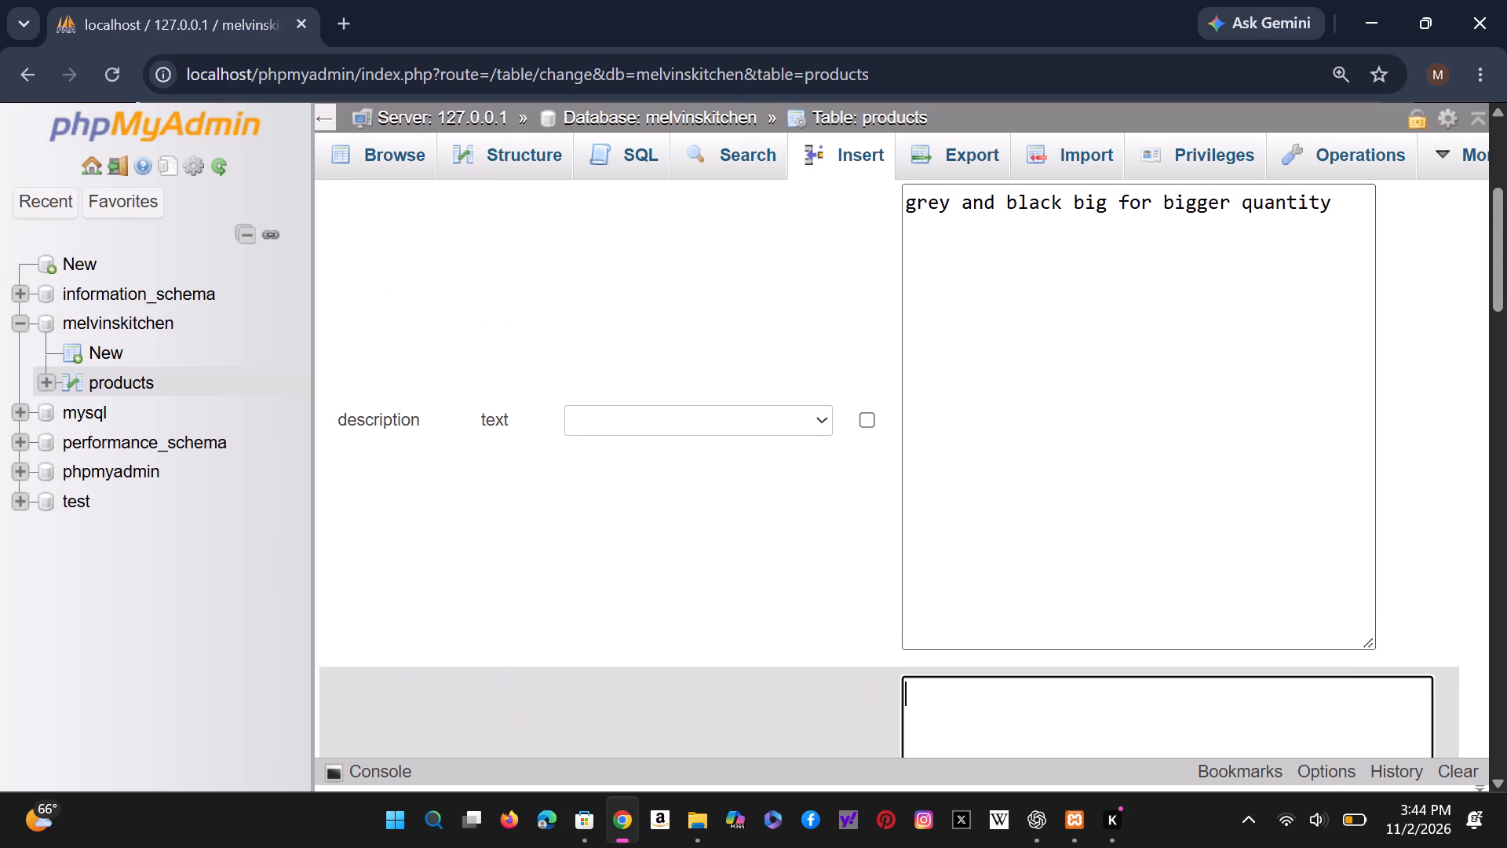
scroll(1107, 355, "up", 1)
scroll(1107, 355, "down", 1)
scroll(1107, 355, "up", 1)
scroll(1107, 356, "down", 1)
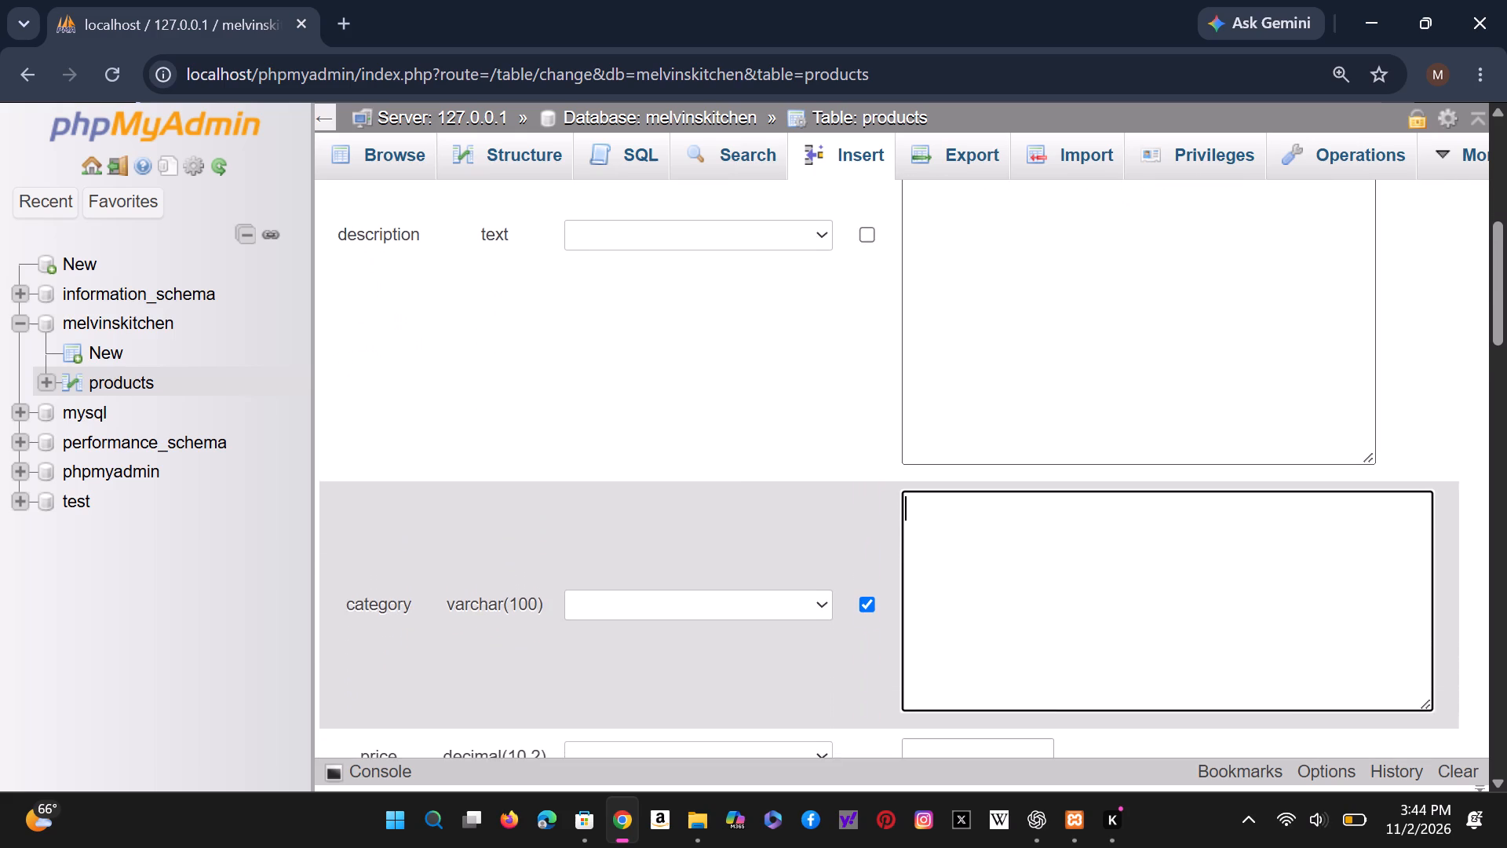
scroll(1107, 356, "down", 1)
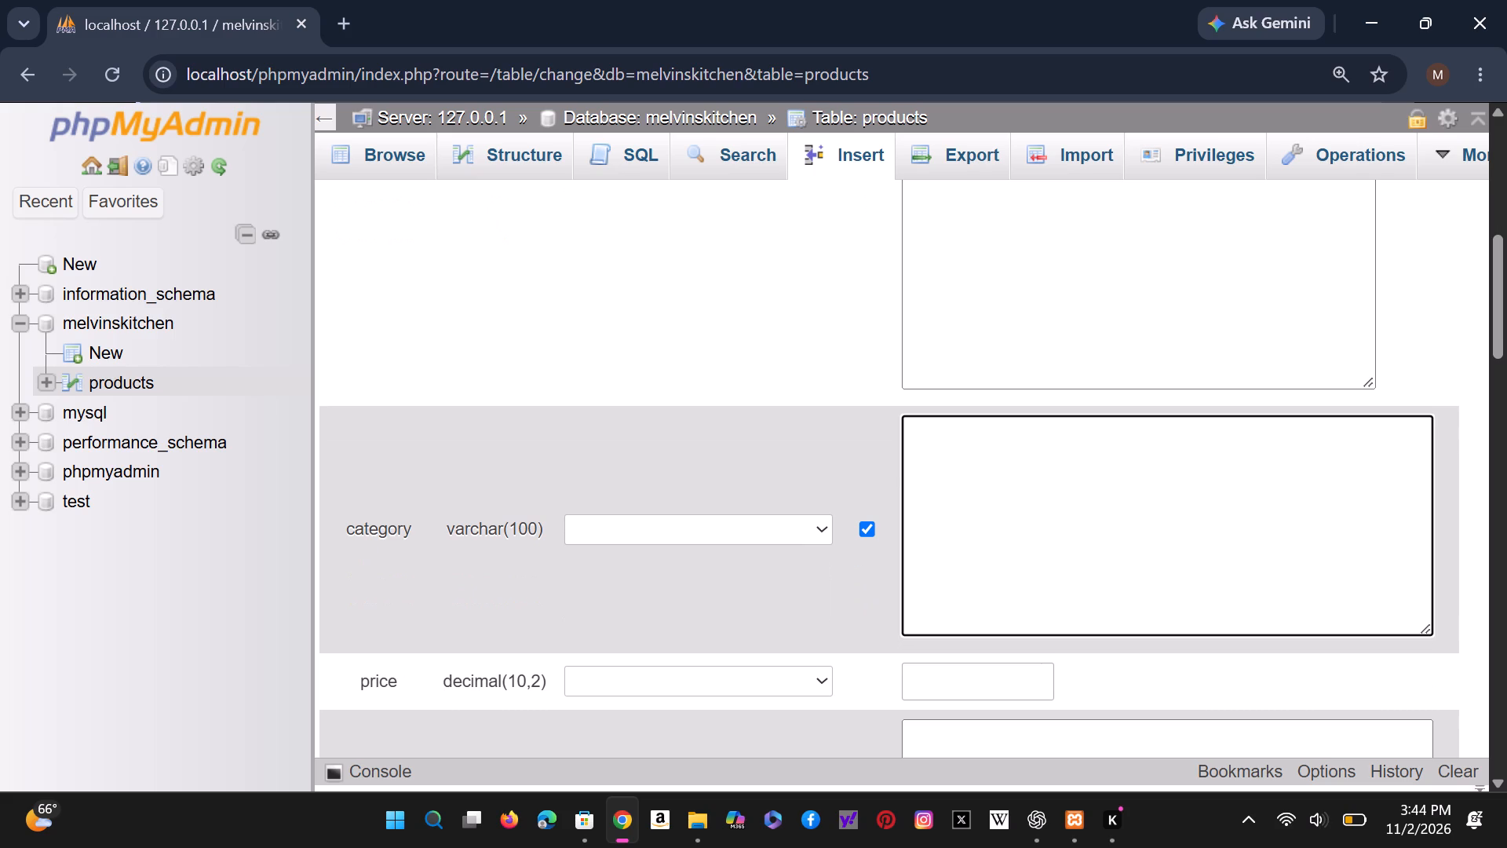
key("p")
type("an")
Set the cake pan's price to 10000.00.
scroll(1060, 487, "down", 2)
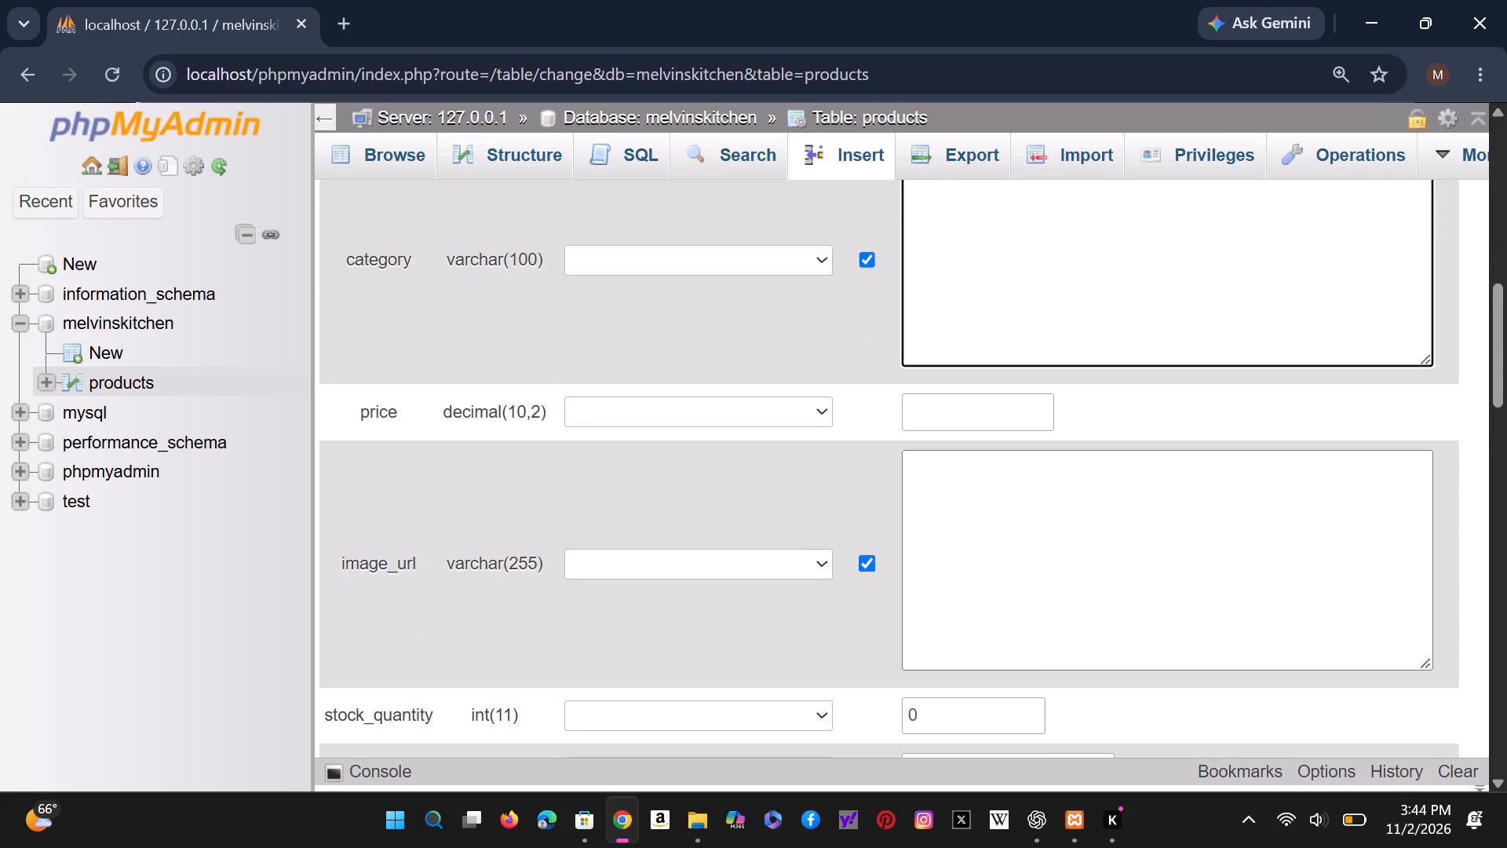
left_click(1031, 413)
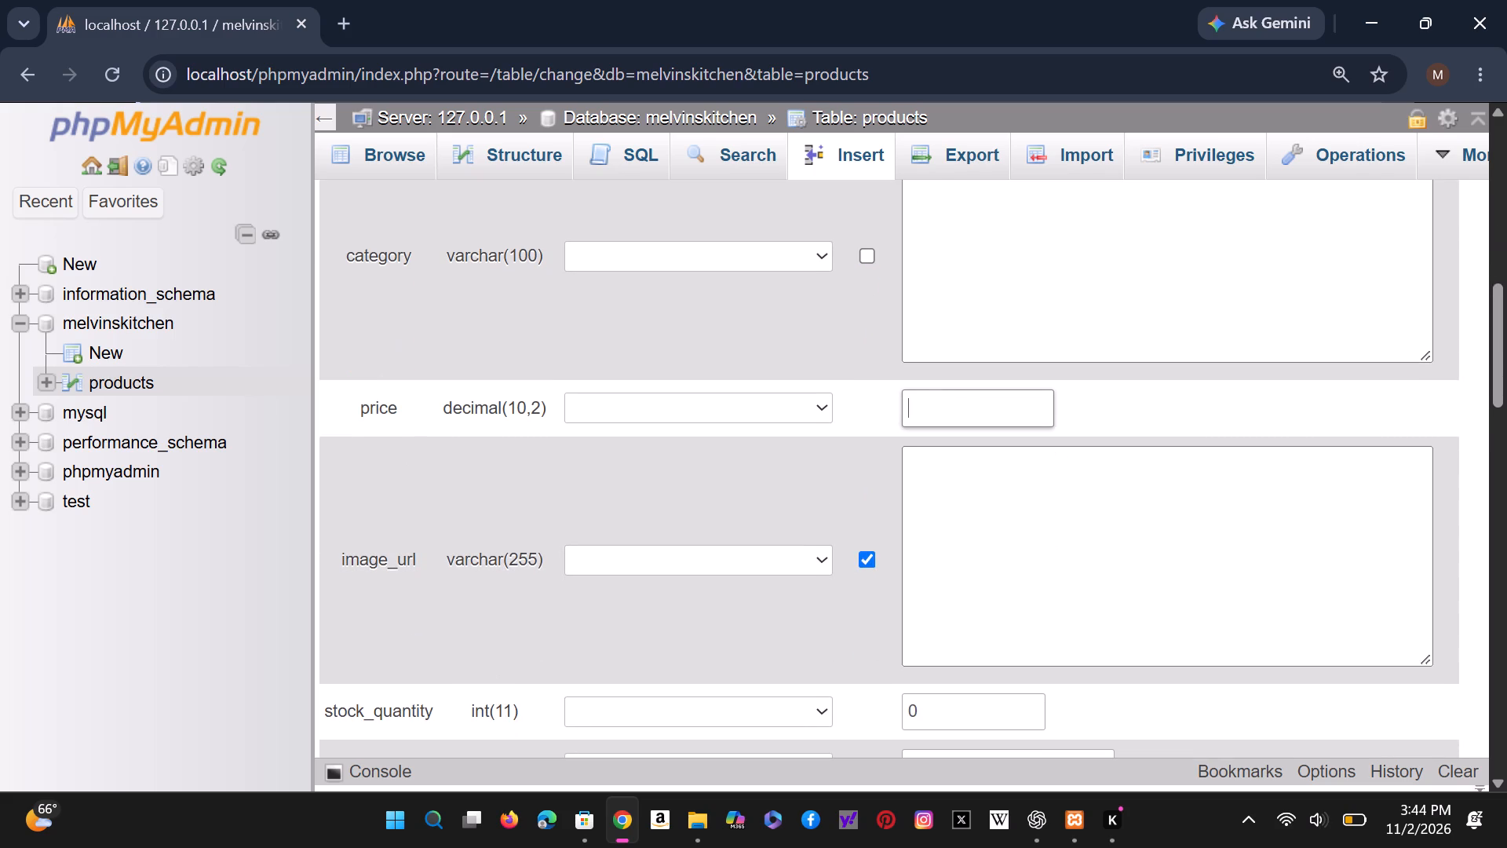
left_click(1029, 600)
Open the name value of the second product record for entry.
scroll(1029, 600, "down", 1)
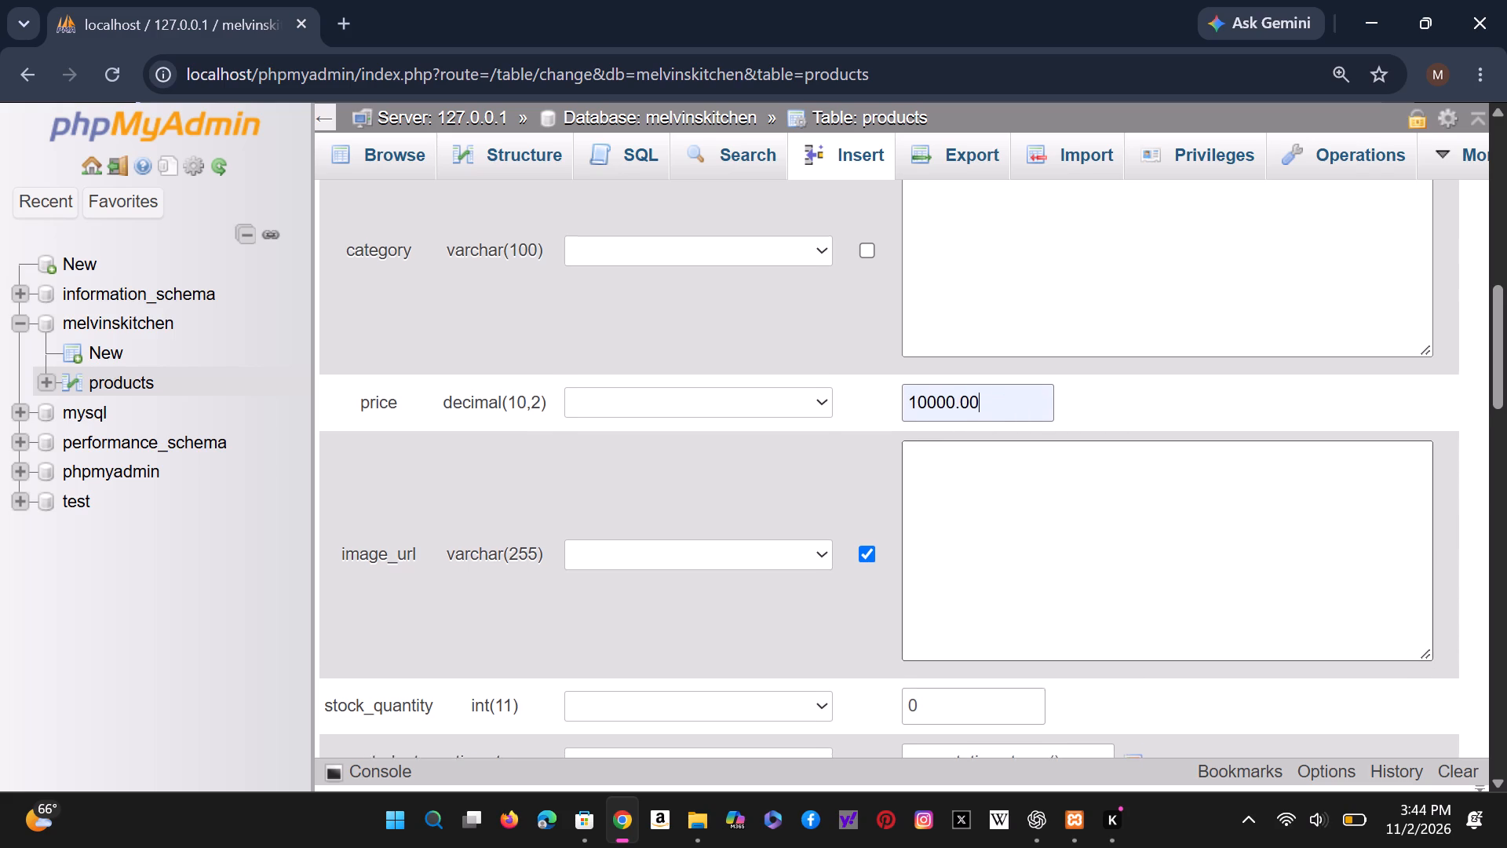
scroll(1029, 600, "down", 3)
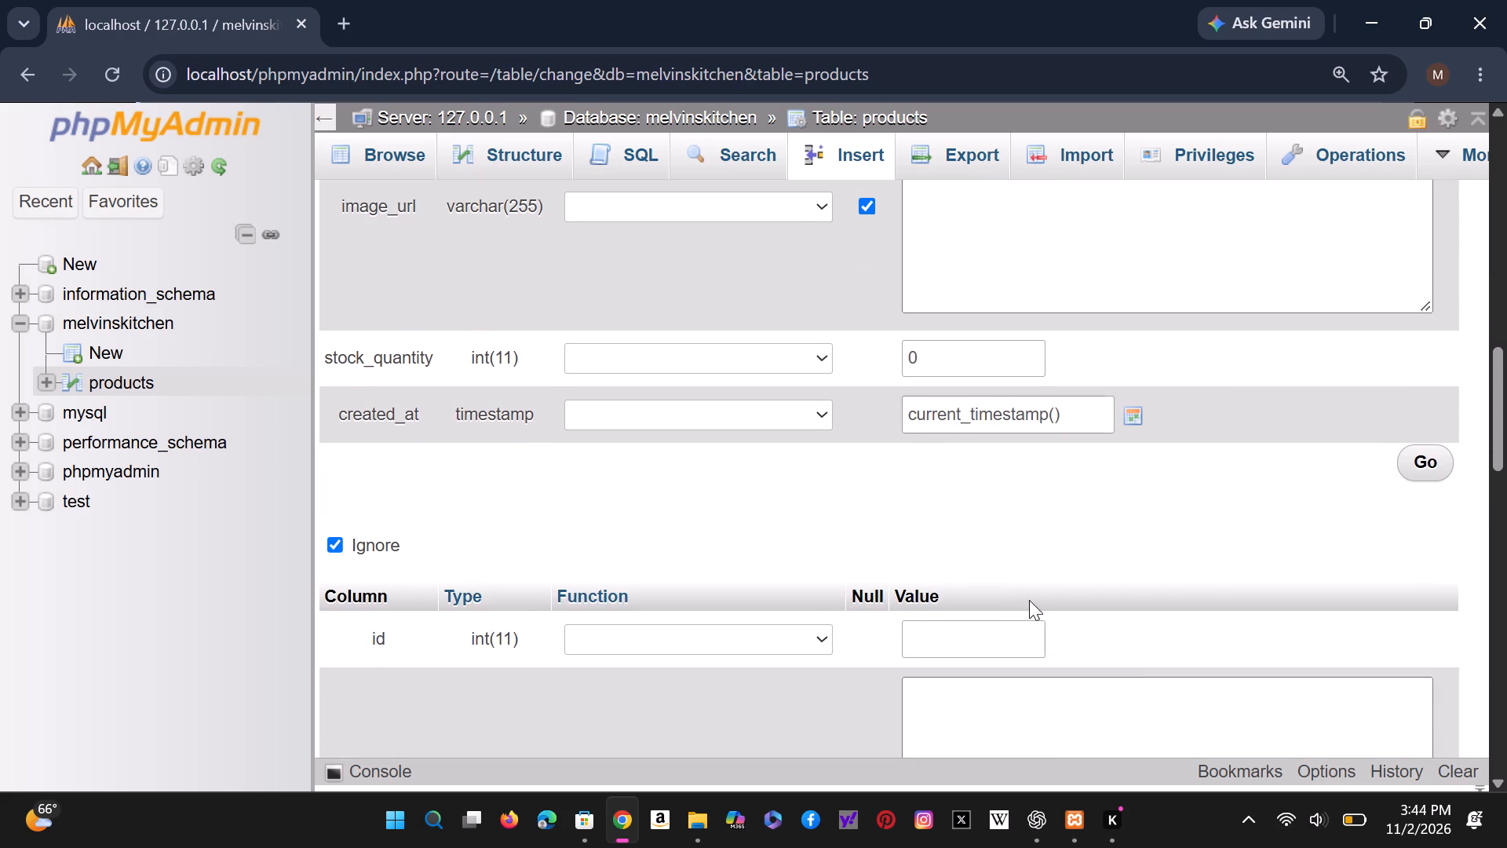
scroll(1169, 601, "down", 2)
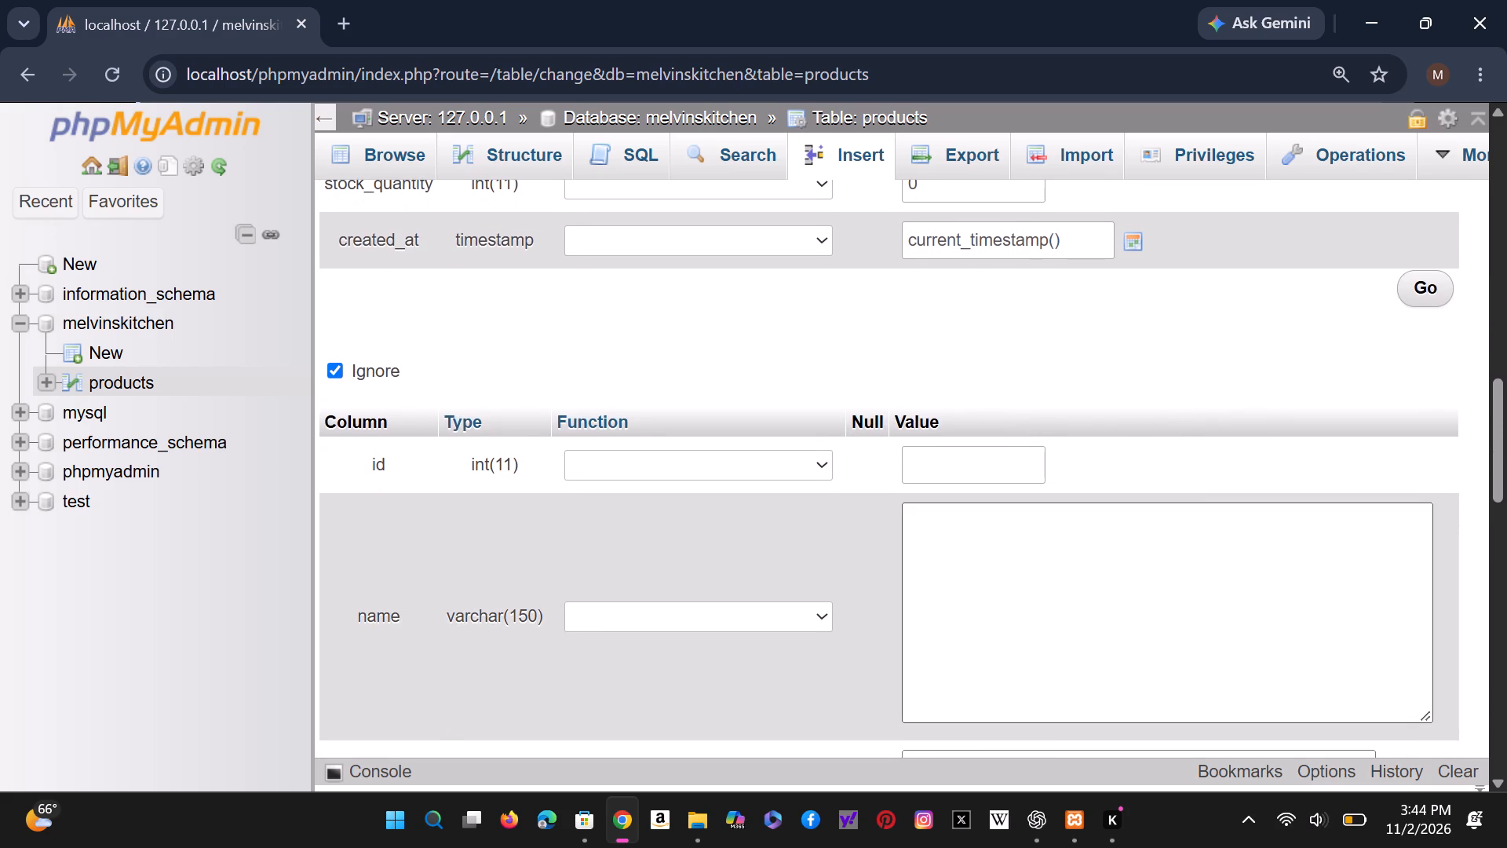
left_click(1010, 559)
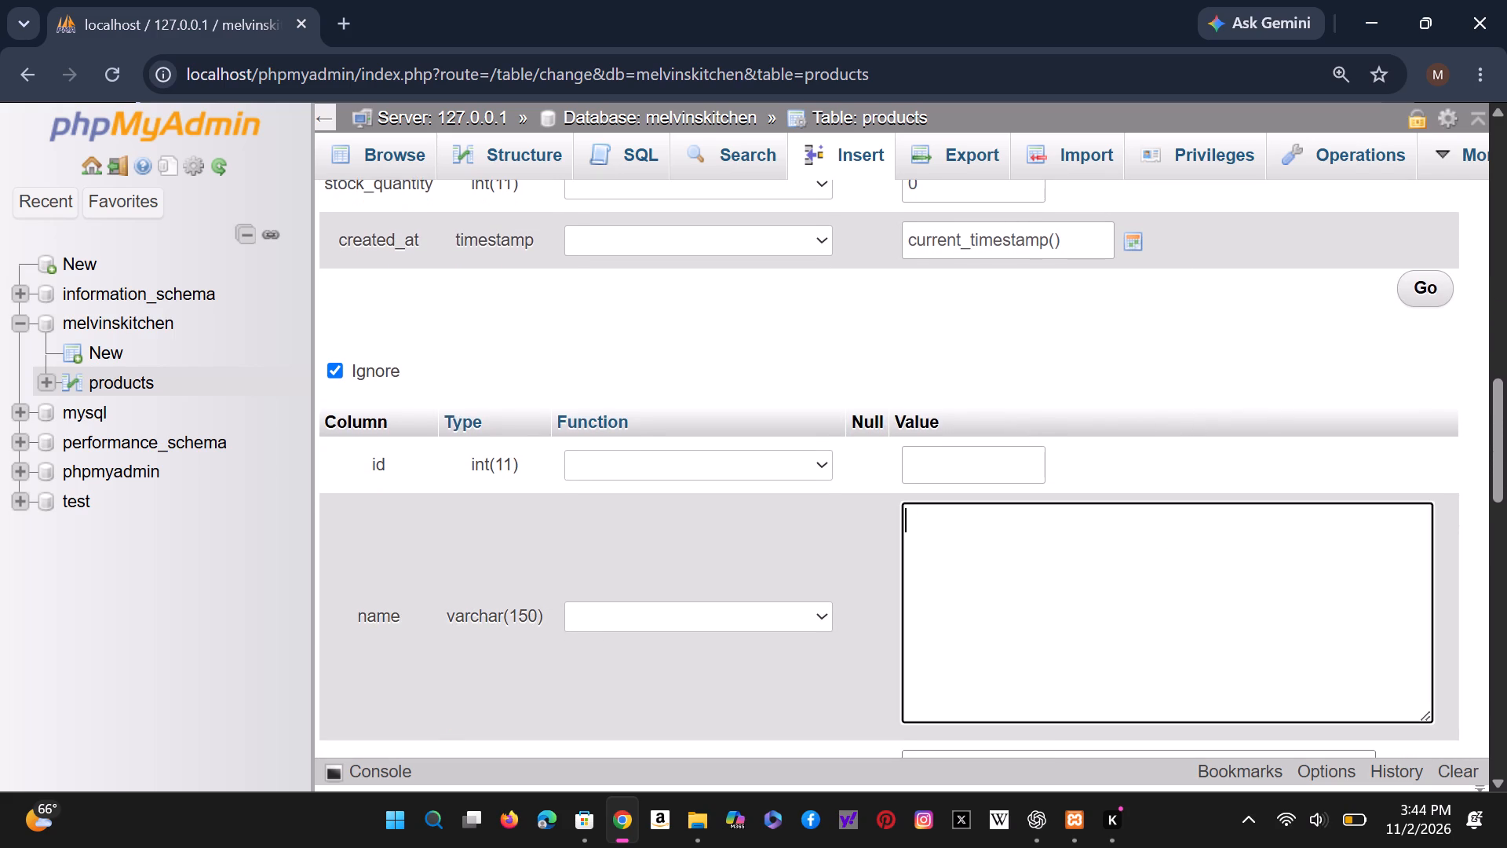
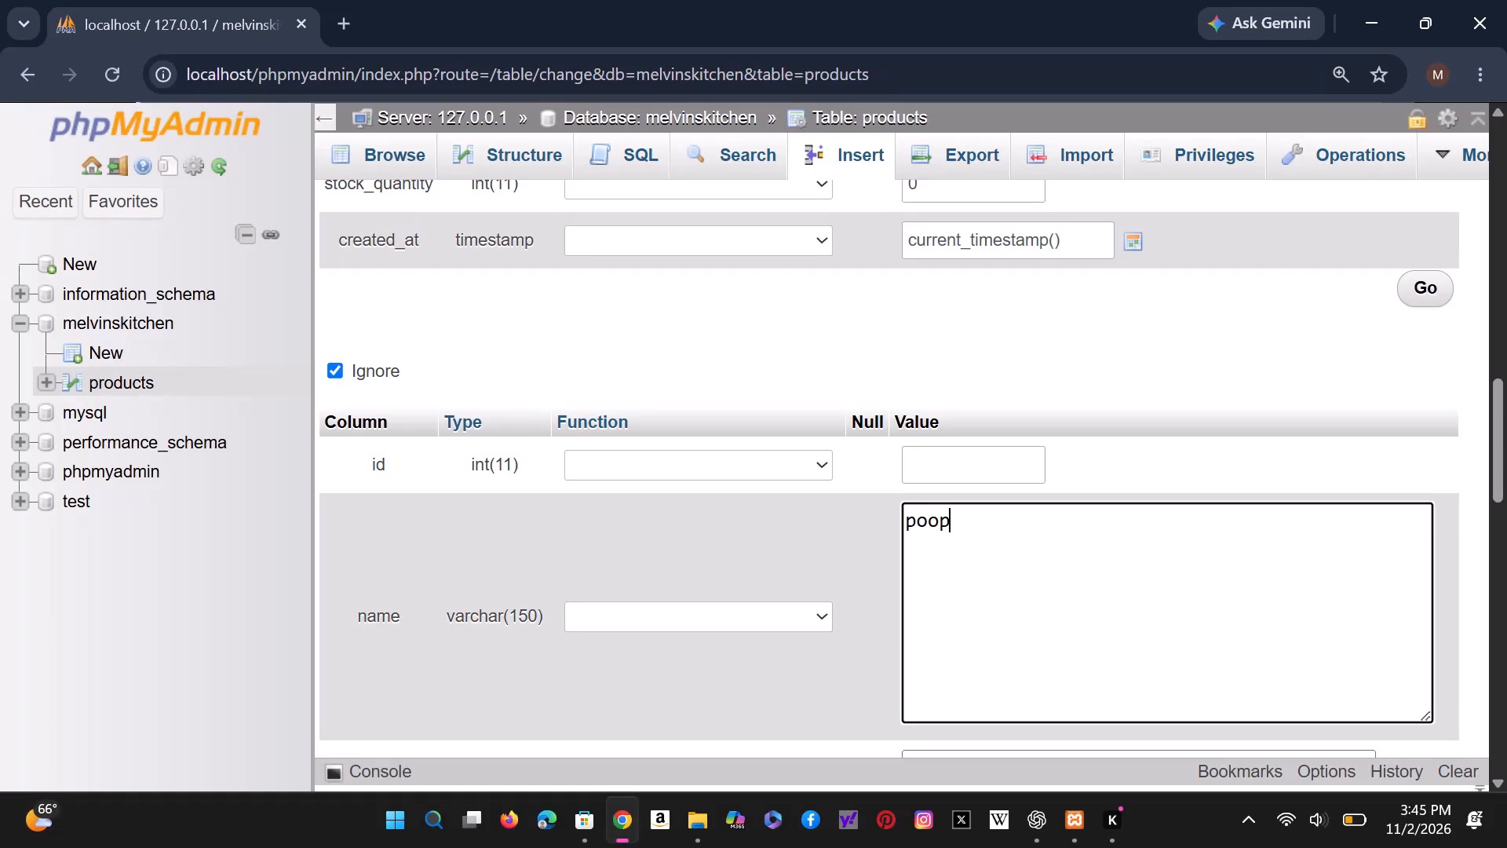
Correct the mistyped name of the second product record so that it reads "popcorn".
key("BackSpace")
key("BackSpace")
type("pcorn")
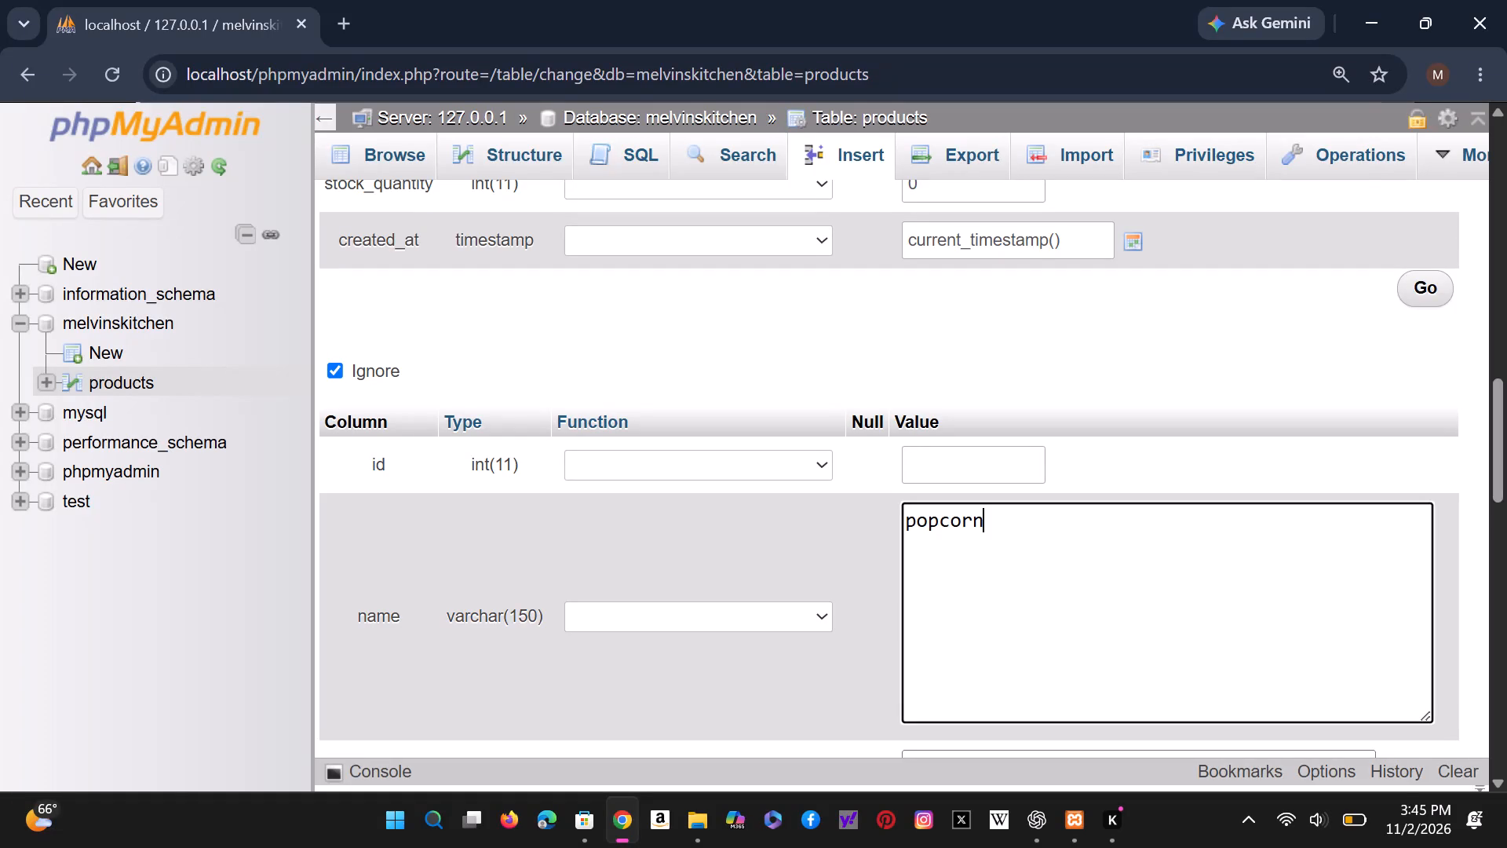
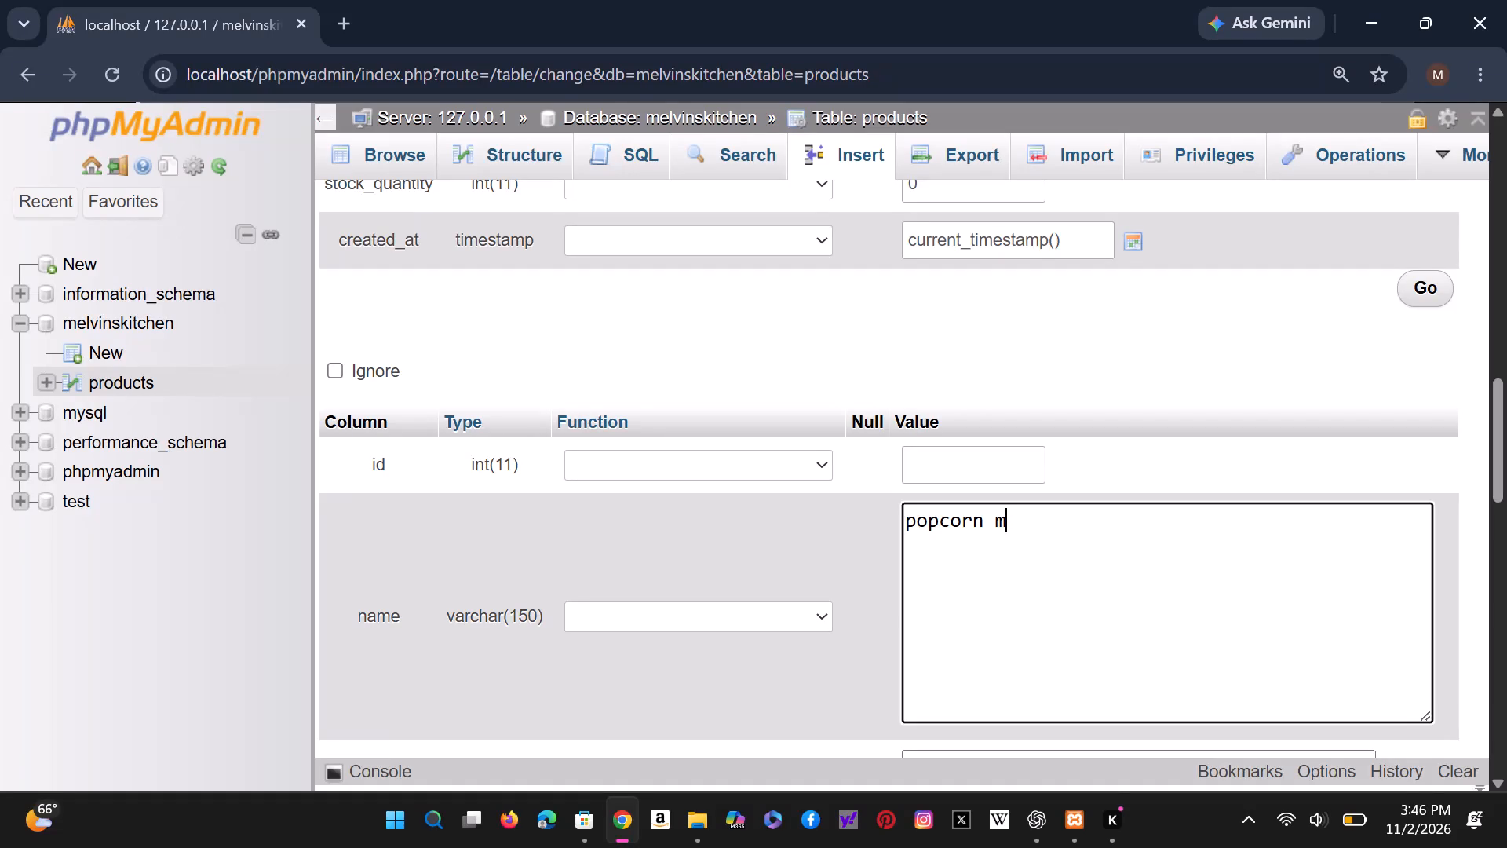
Complete the second product record's name so that it reads "popcorn maker" in lowercase.
type("KER")
key("BackSpace")
key("BackSpace")
key("BackSpace")
type("KER")
key("BackSpace")
key("BackSpace")
key("BackSpace")
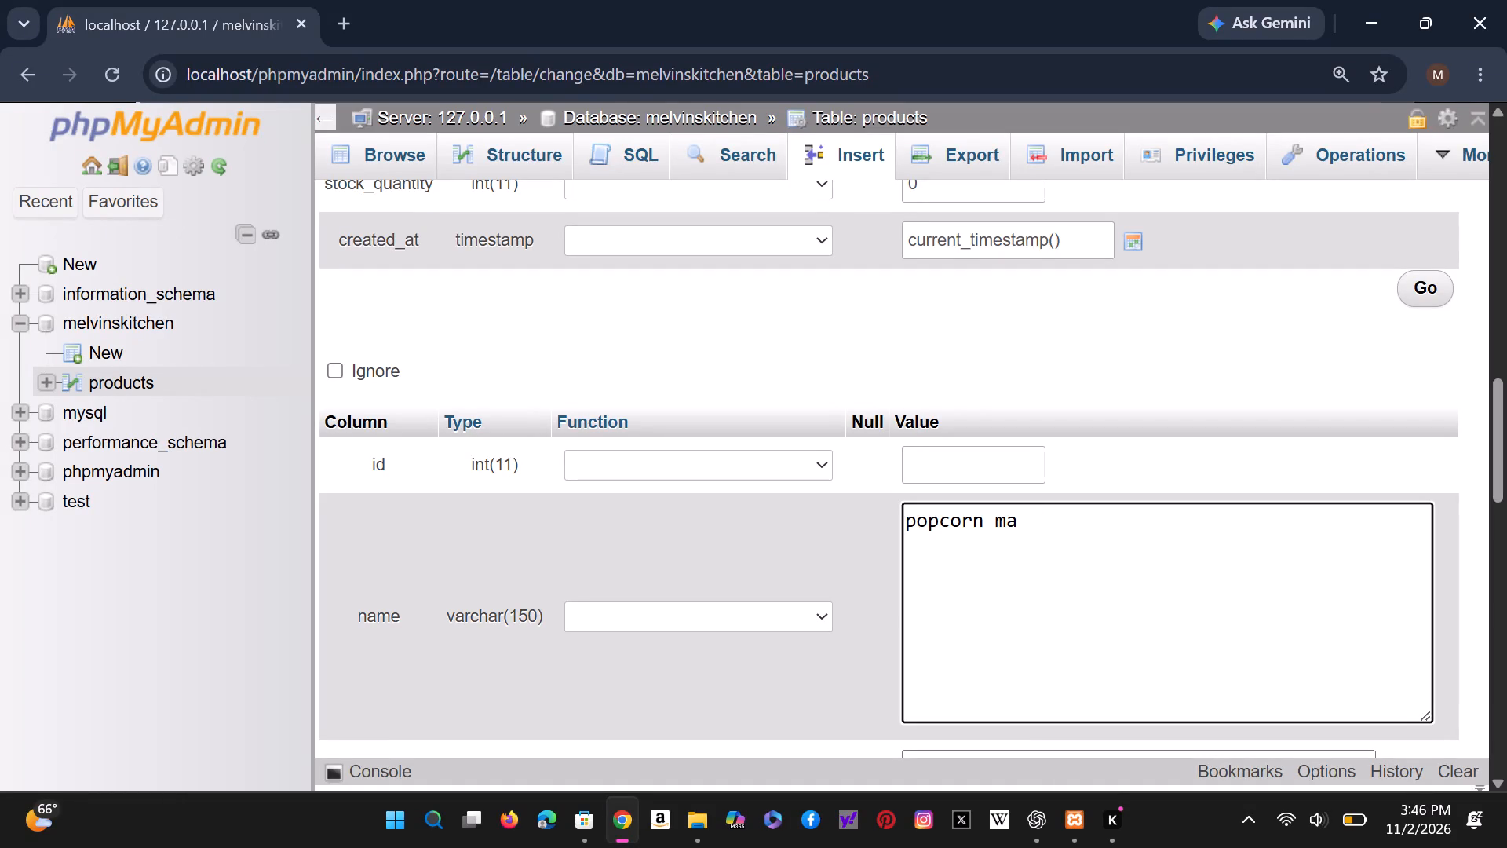
type("ker")
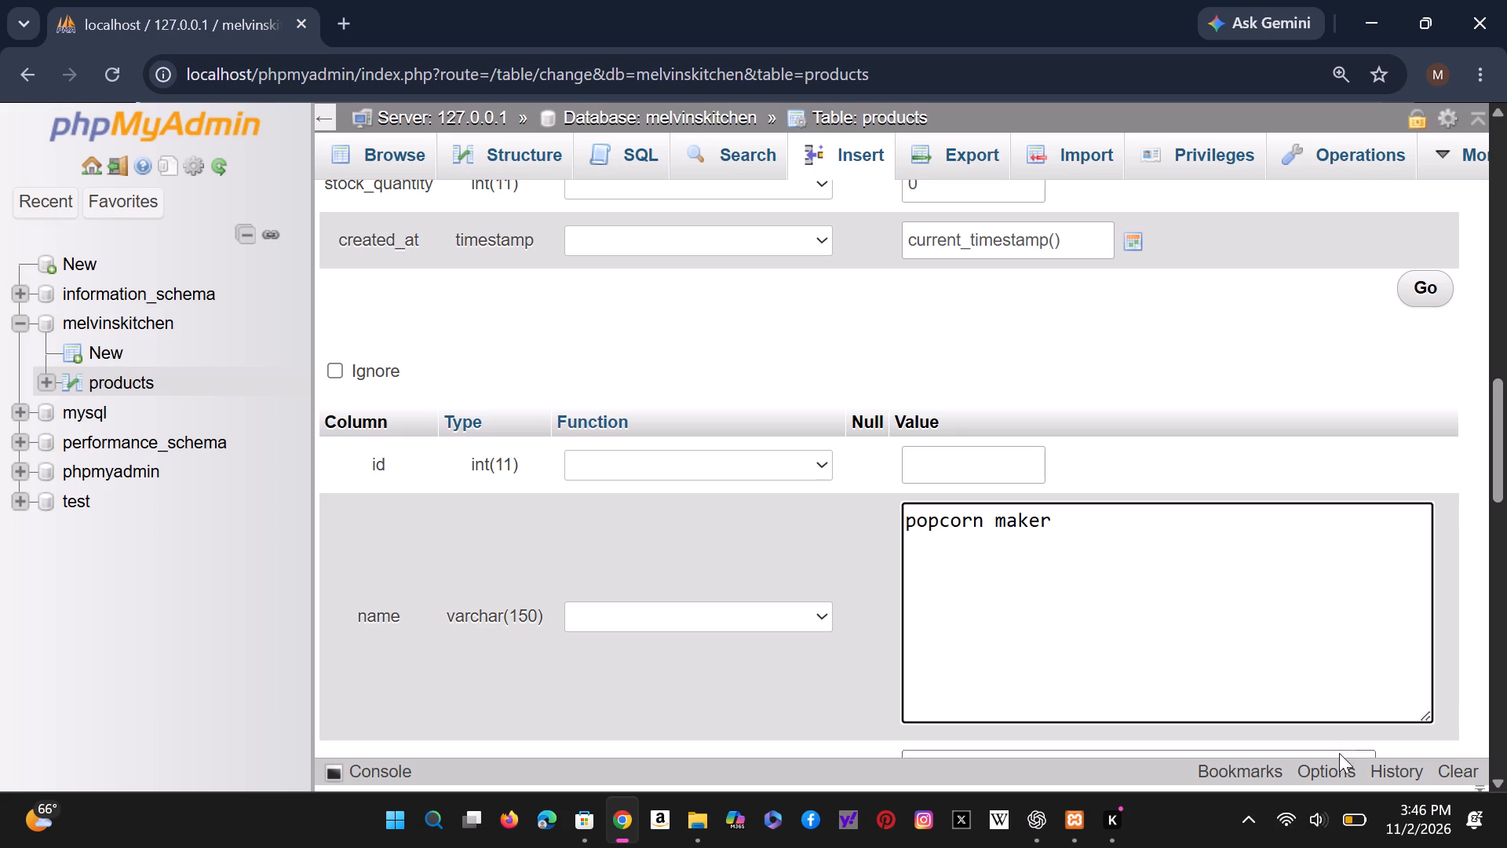
Enter "black and red are available ortable" as the description of the popcorn maker record.
scroll(1210, 568, "down", 1)
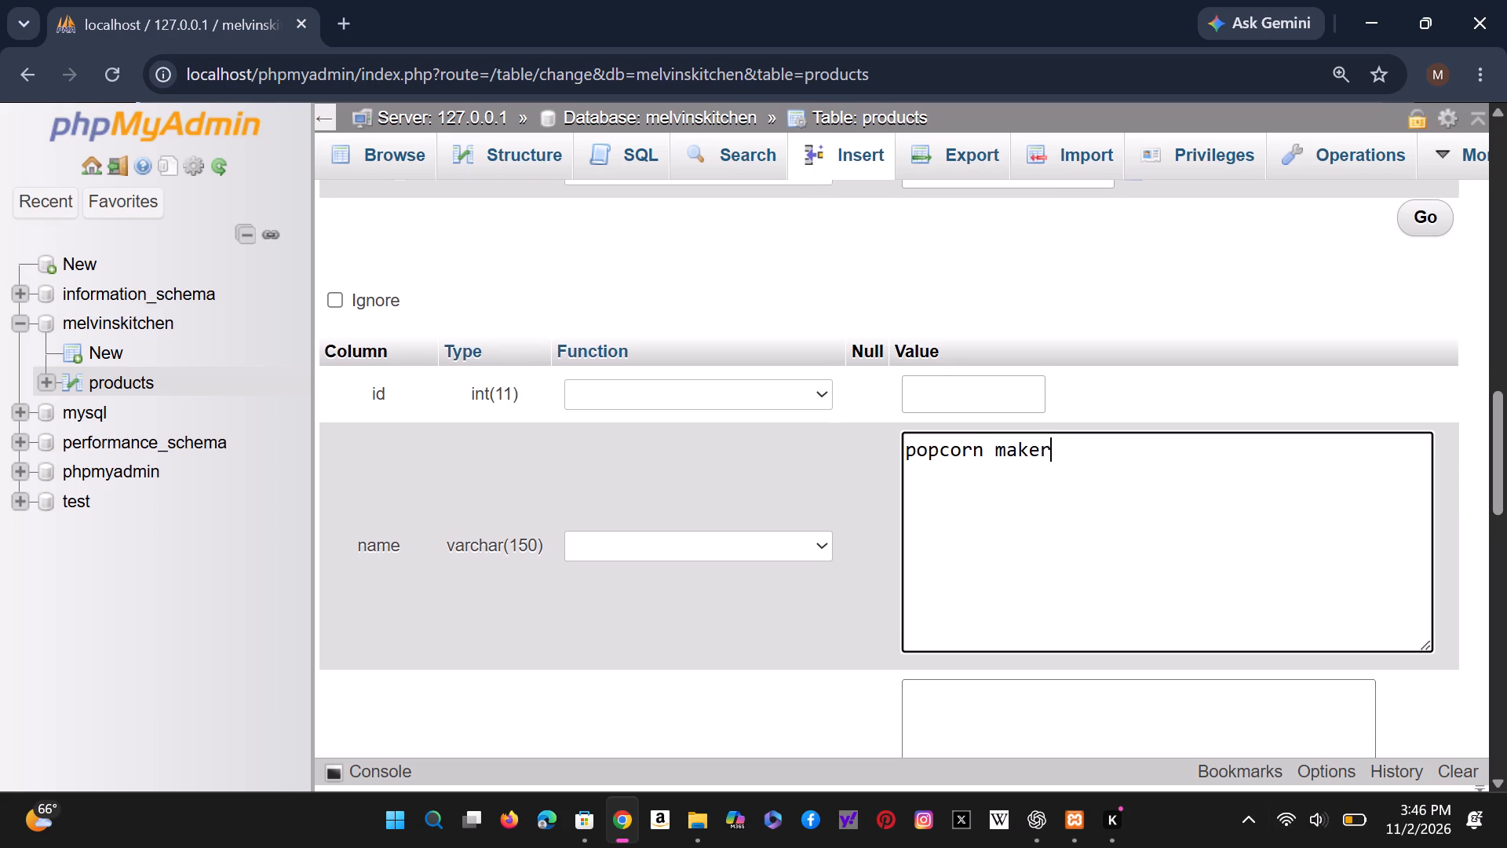
scroll(1078, 643, "down", 1)
left_click(995, 629)
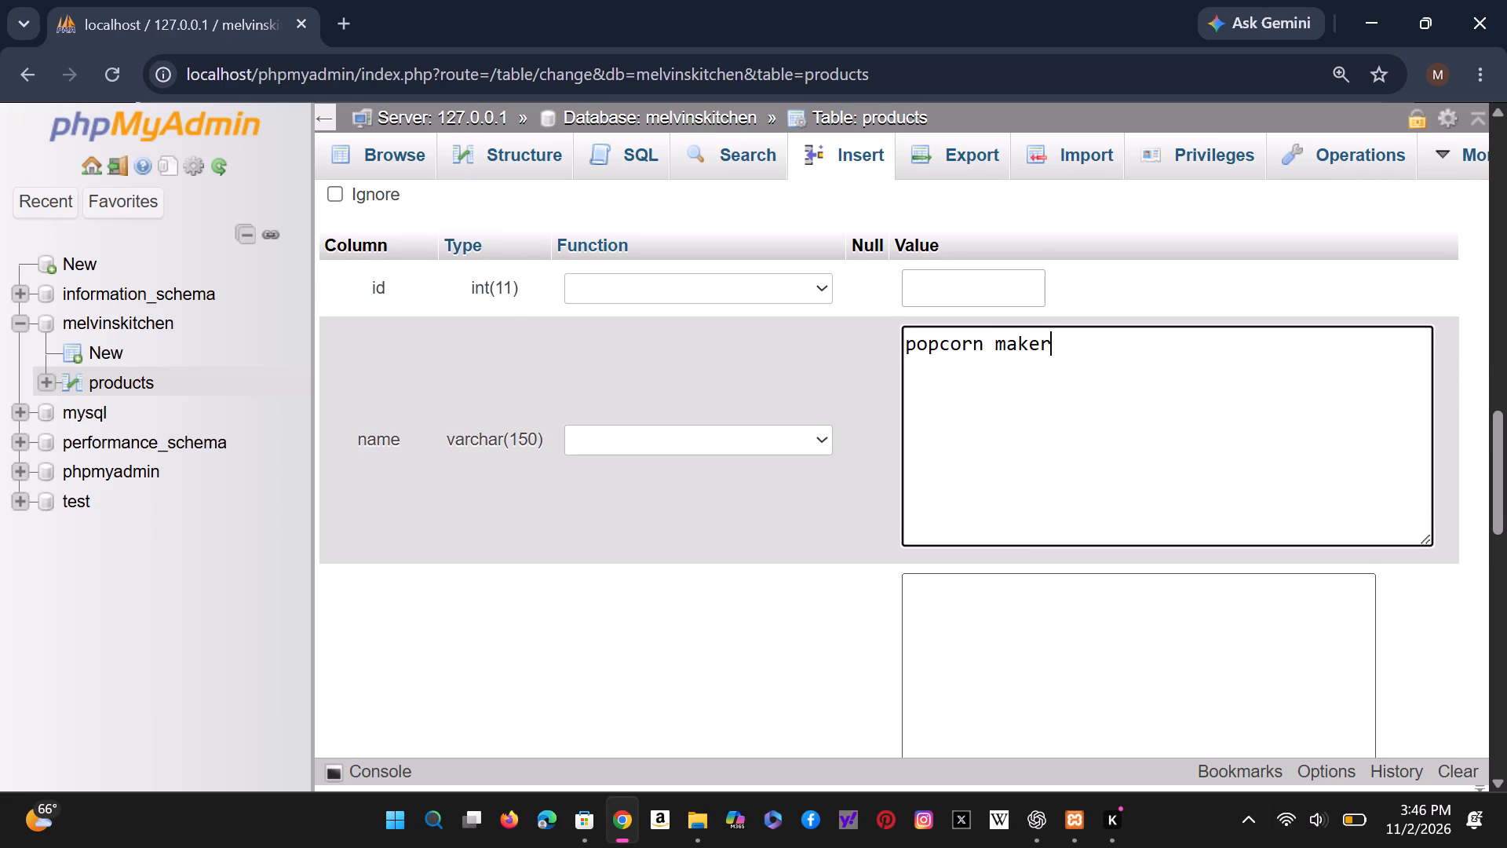
scroll(995, 629, "down", 2)
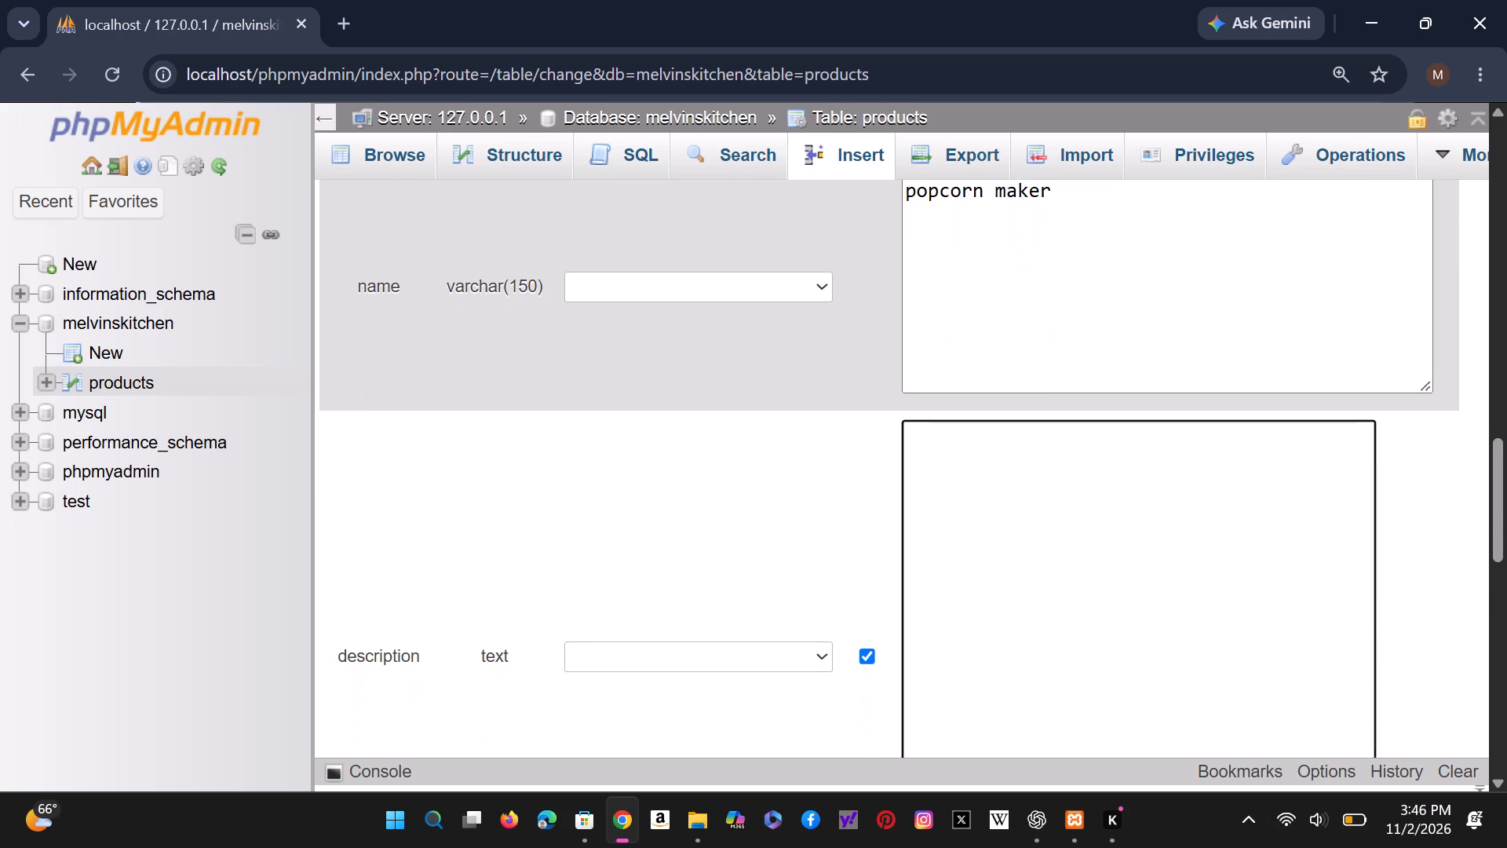
type("black")
key("space")
key("a")
type("nd red")
key("space")
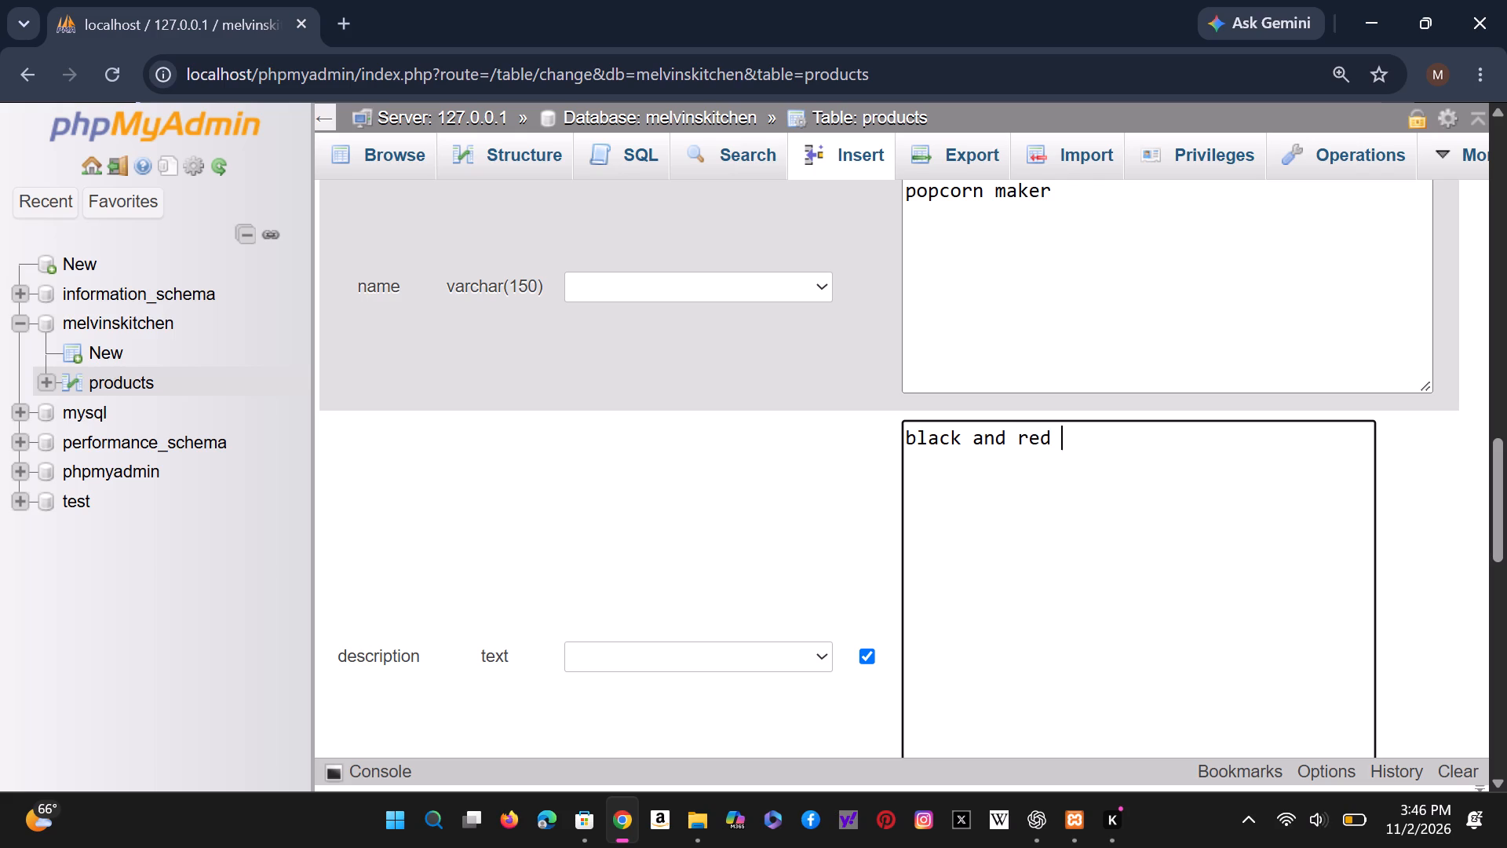
type("are availa")
type("ble ortable")
key("space")
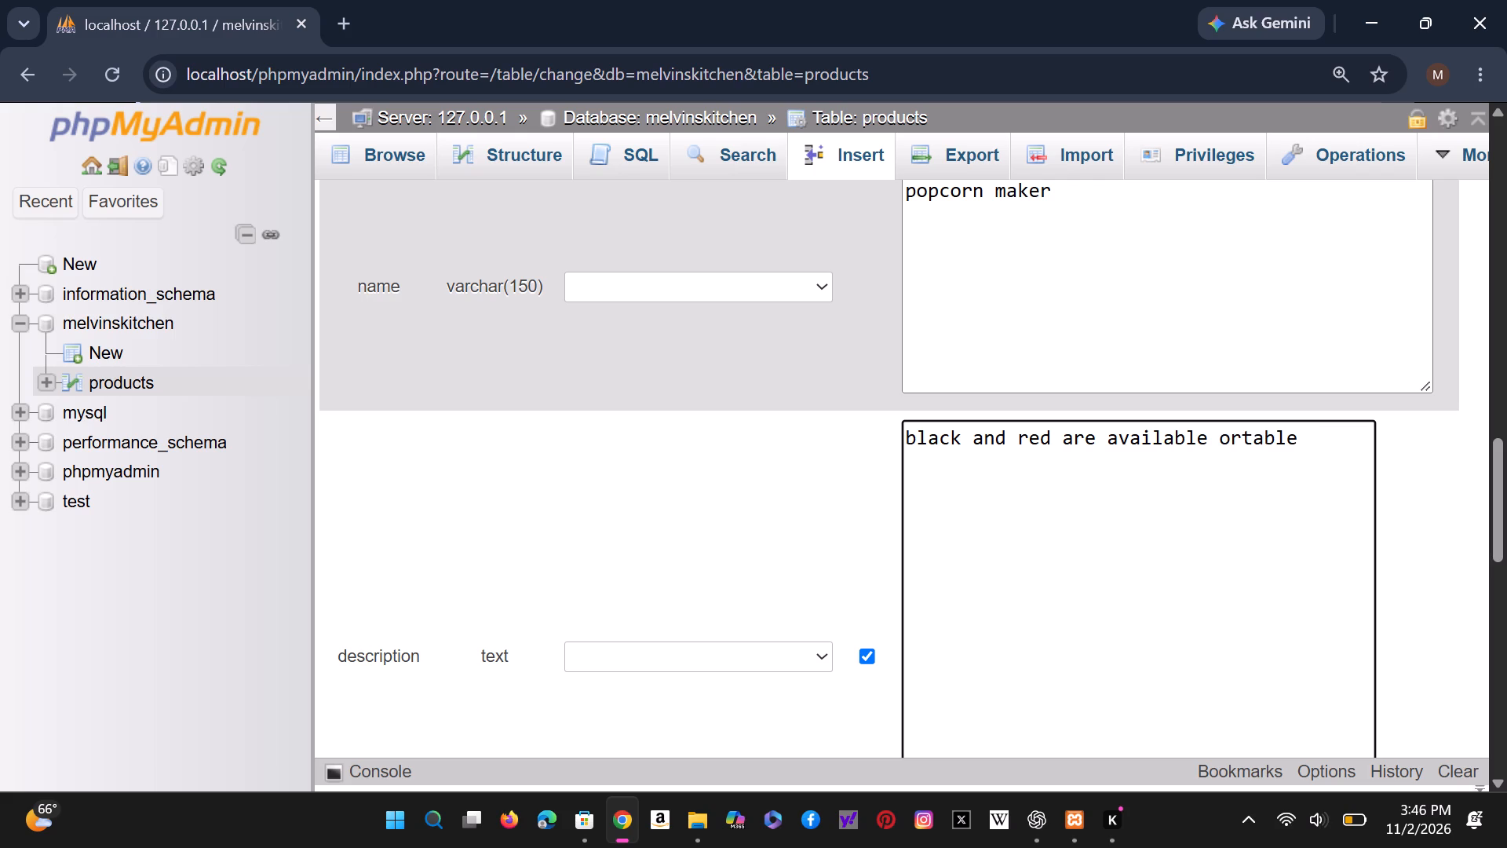
Correct the misspelled last word of the popcorn maker's description to "portable".
key("Left")
key("Left")
key("Left")
key("Left")
key("Left")
key("Left")
key("Left")
key("Left")
key("p")
key("Right")
key("Right")
key("Right")
key("Right")
key("Right")
key("Right")
key("Right")
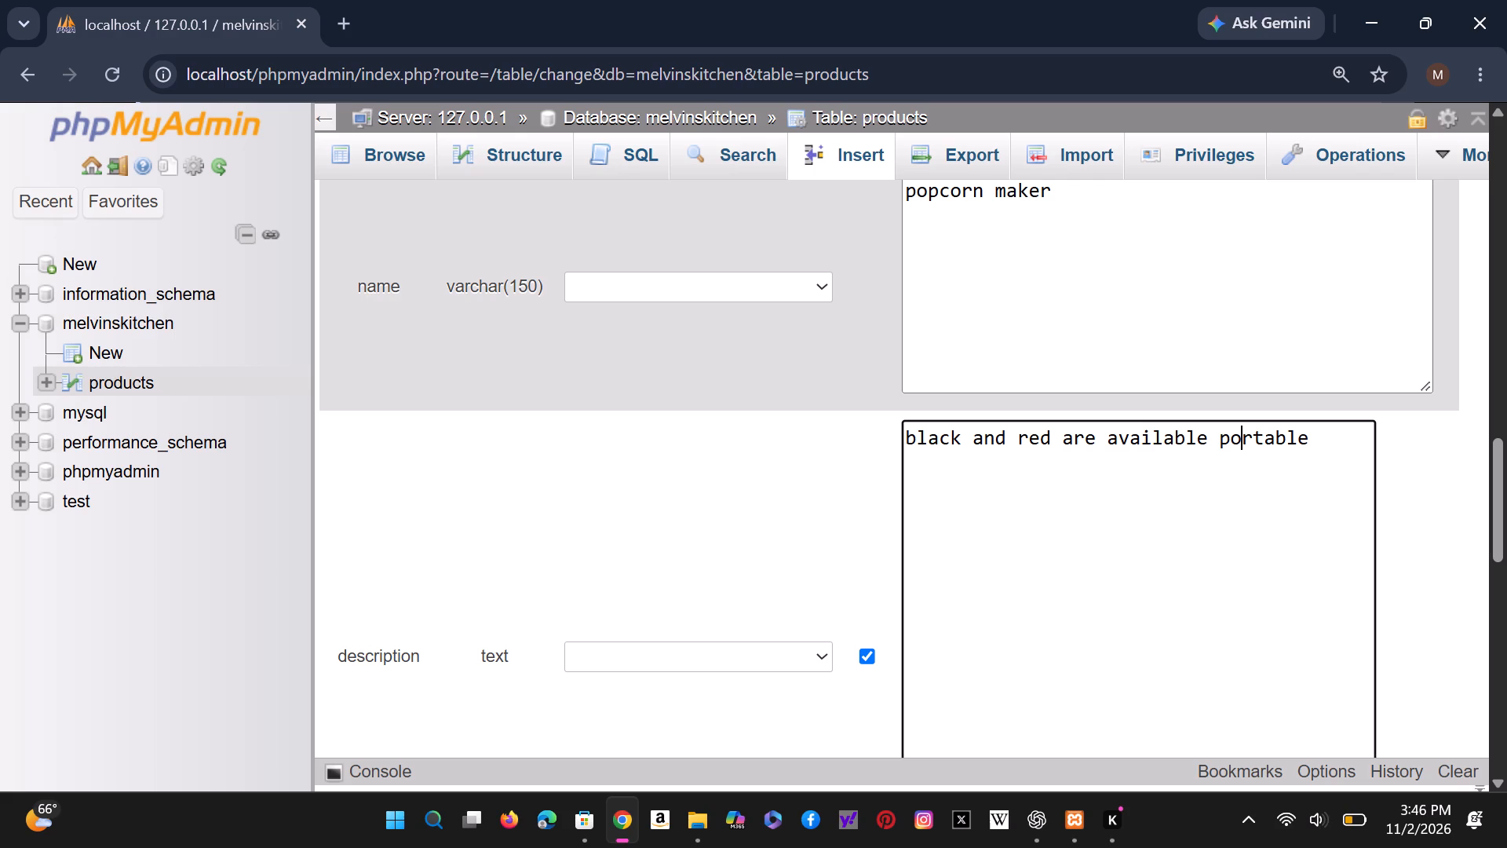
key("Right")
Insert "they are" before "portable" in the popcorn maker's description.
key("Left")
key("Left")
key("Left")
key("Left")
key("Left")
key("Left")
key("Left")
key("Left")
key("Left")
key("Left")
key("space")
type("the")
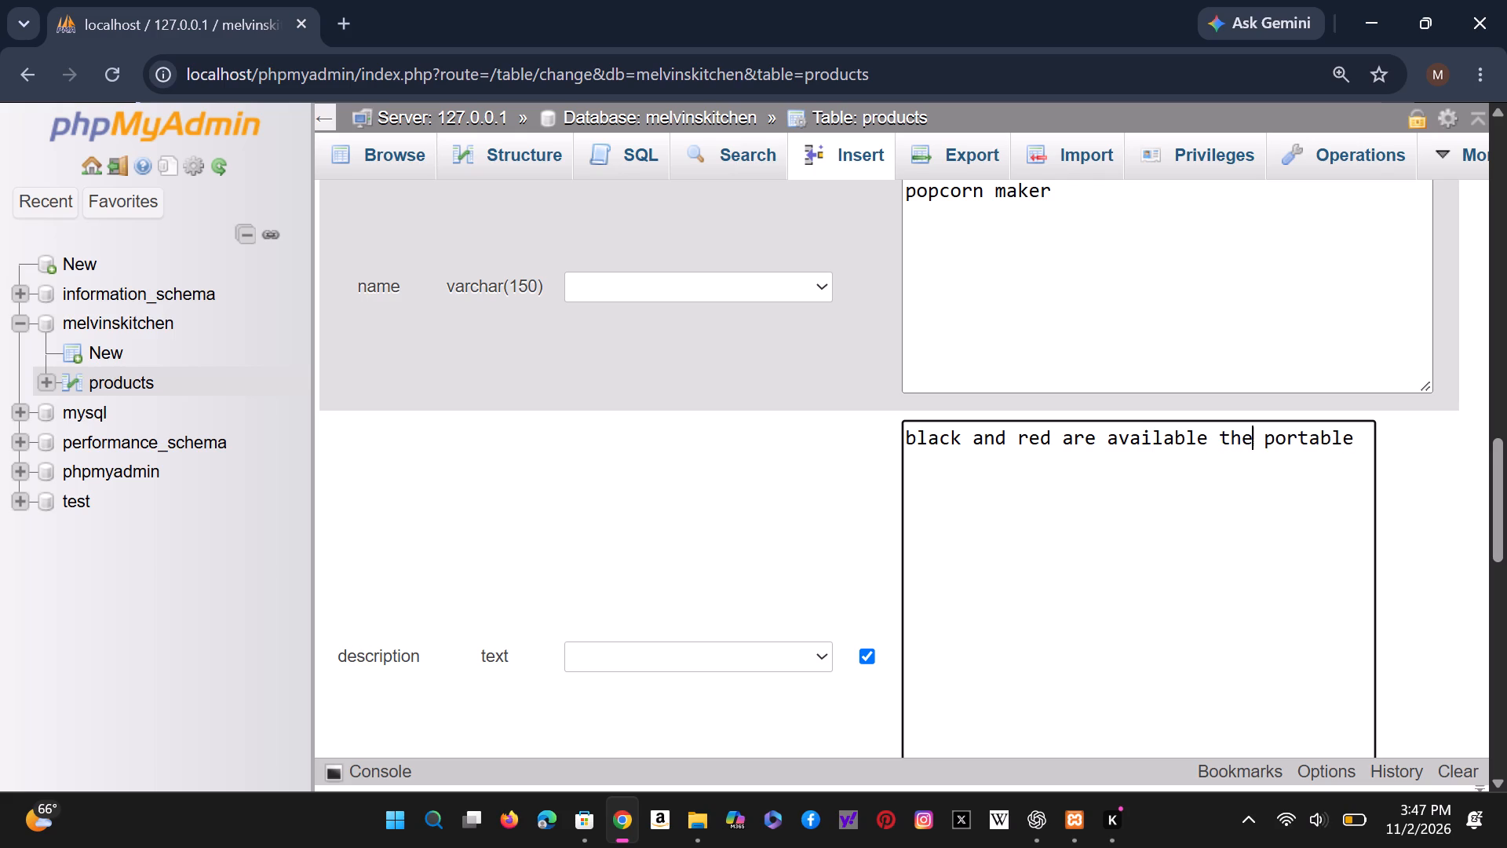
type("y are")
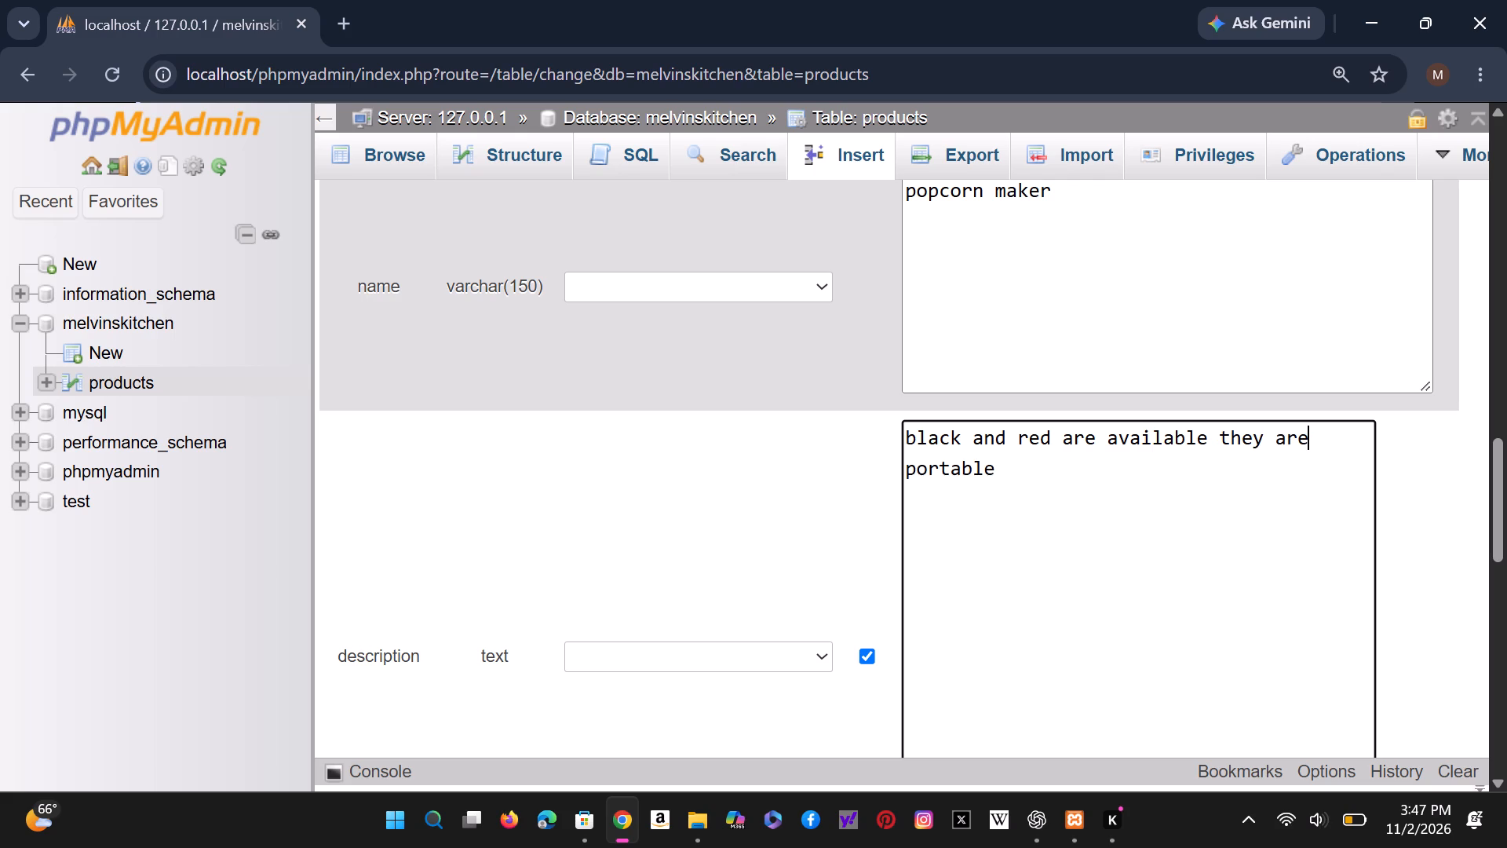
left_click(1053, 495)
Set the popcorn maker's category to "electric ware".
scroll(1043, 488, "down", 3)
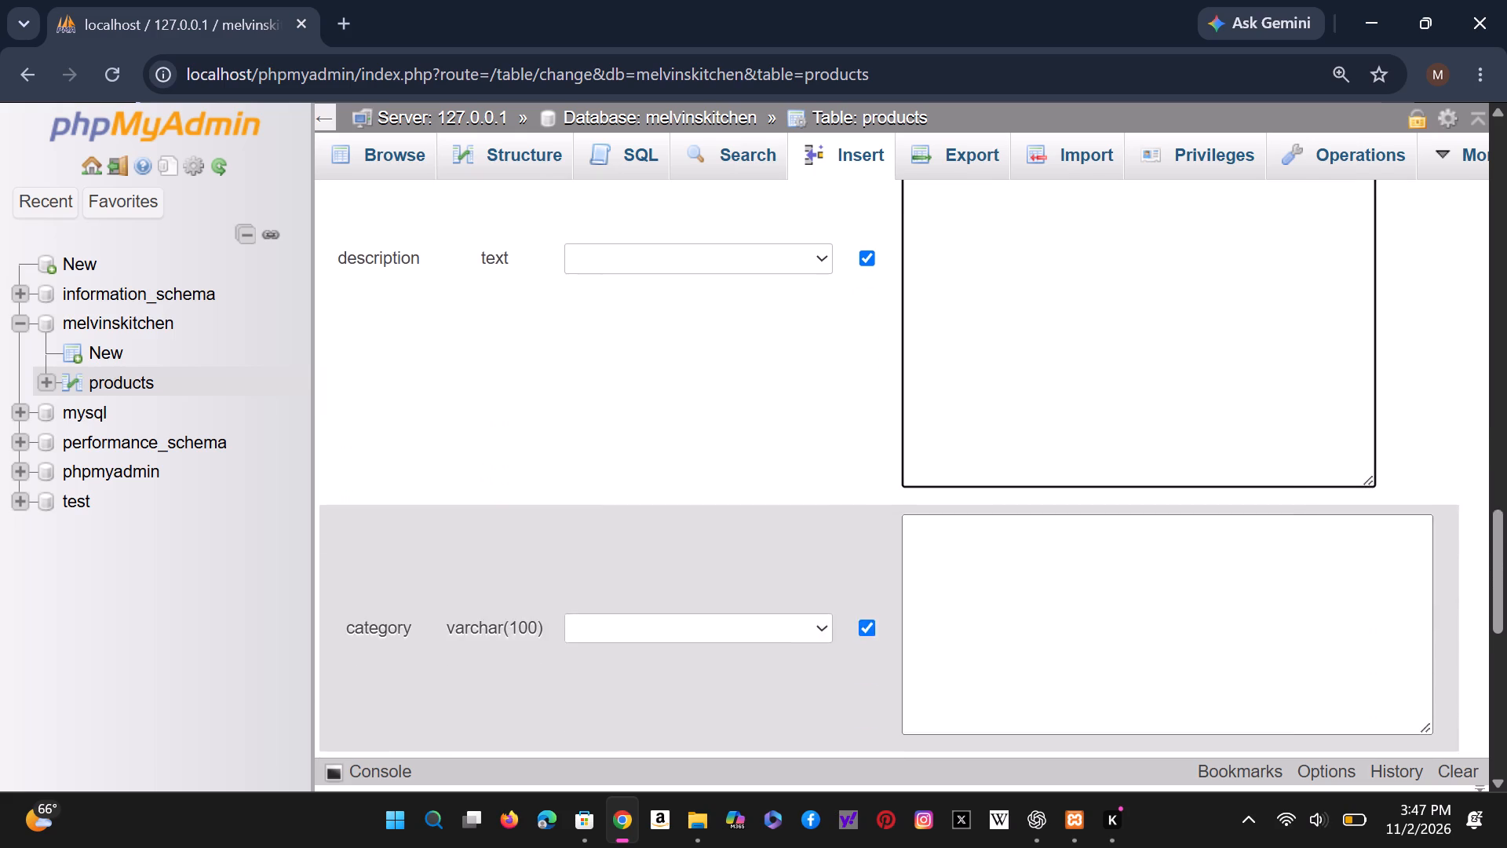
left_click(1043, 488)
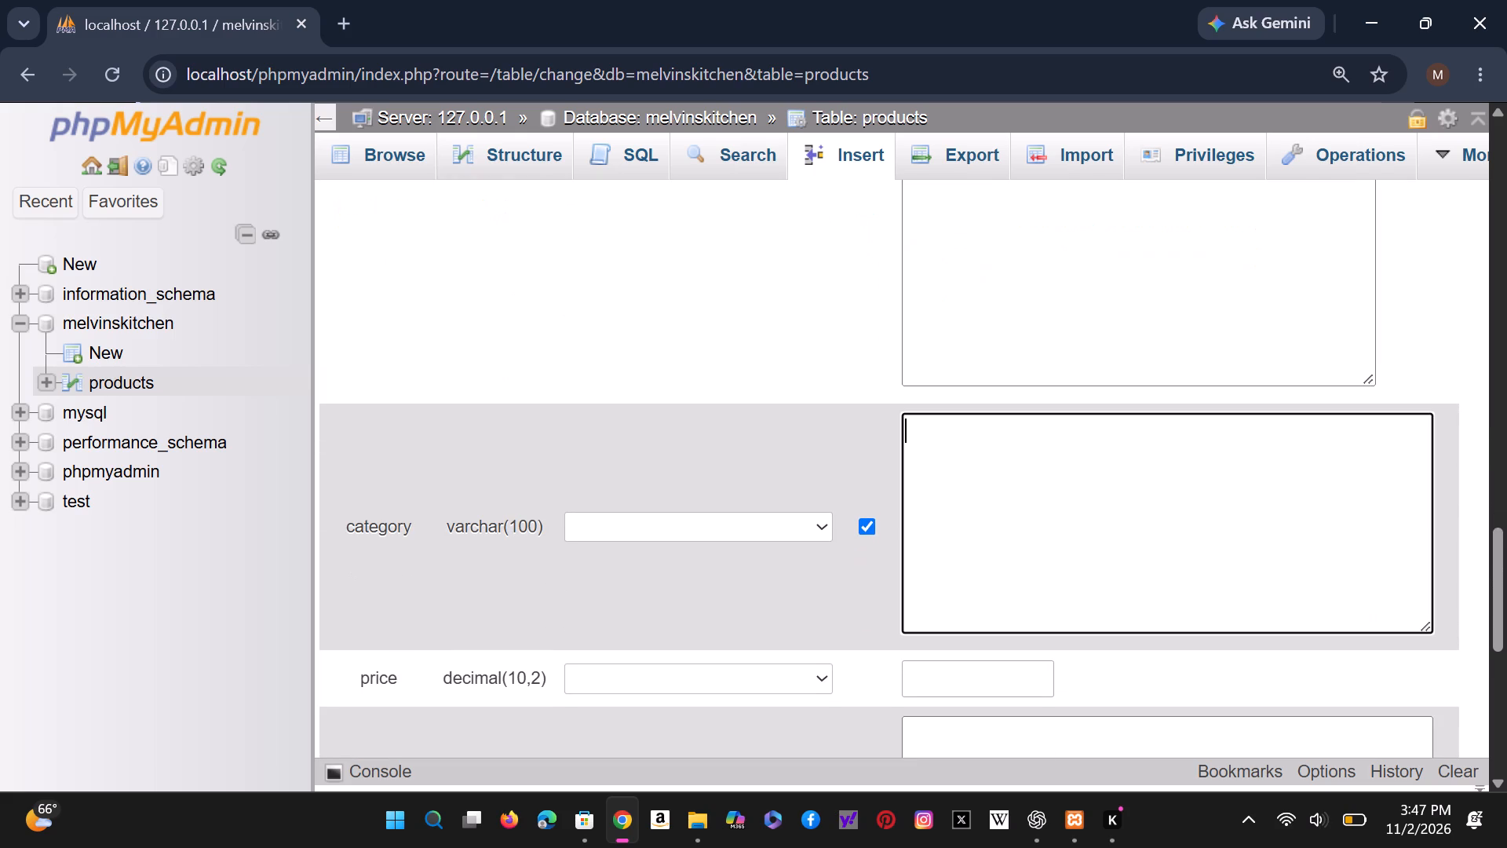
type("ele")
type("ct")
type("ric ware")
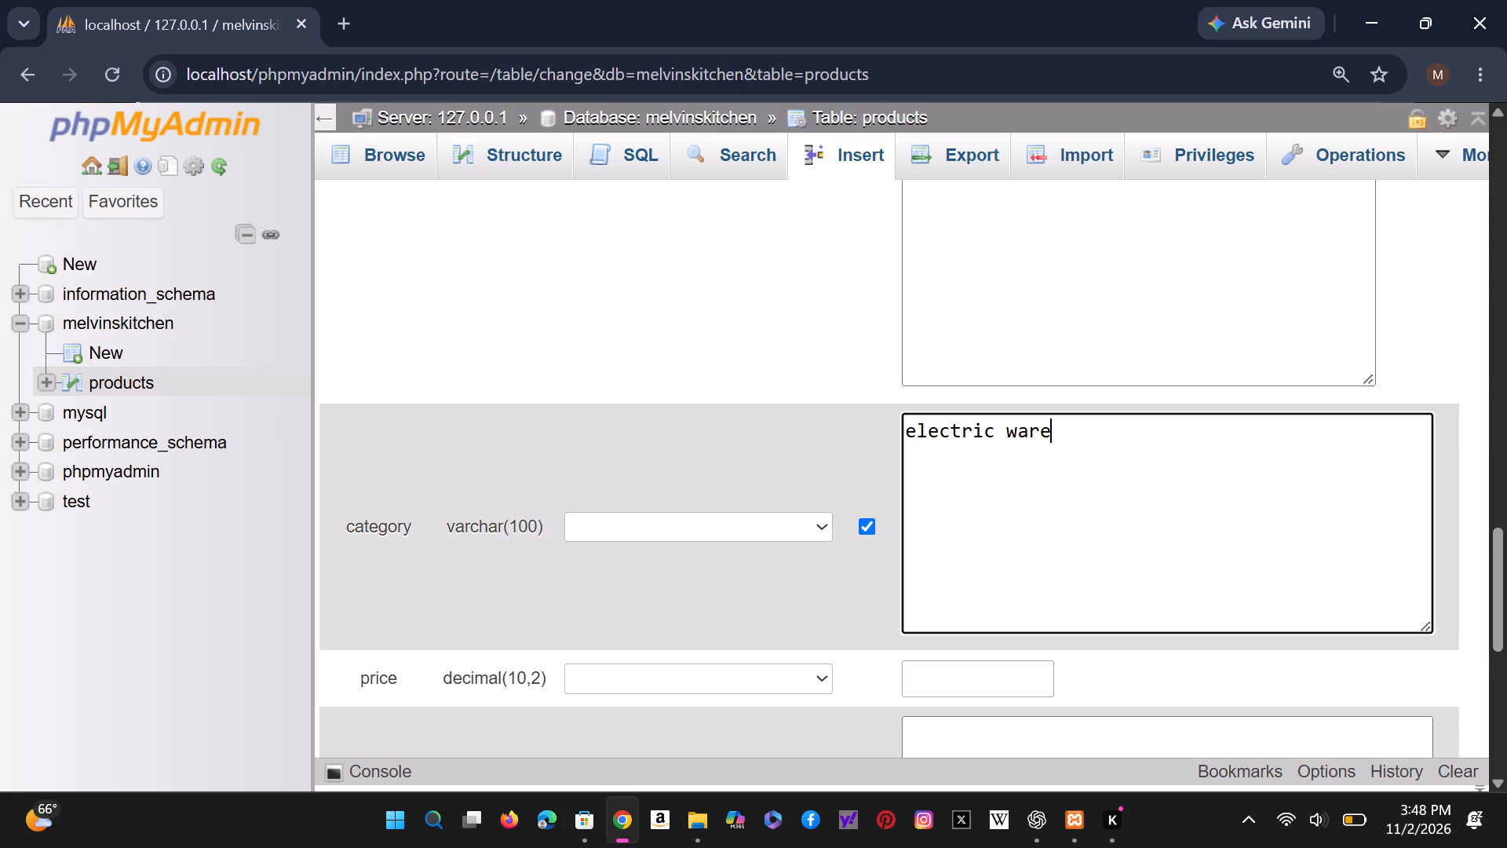
Set the popcorn maker's price to 1600.00.
scroll(1043, 488, "down", 2)
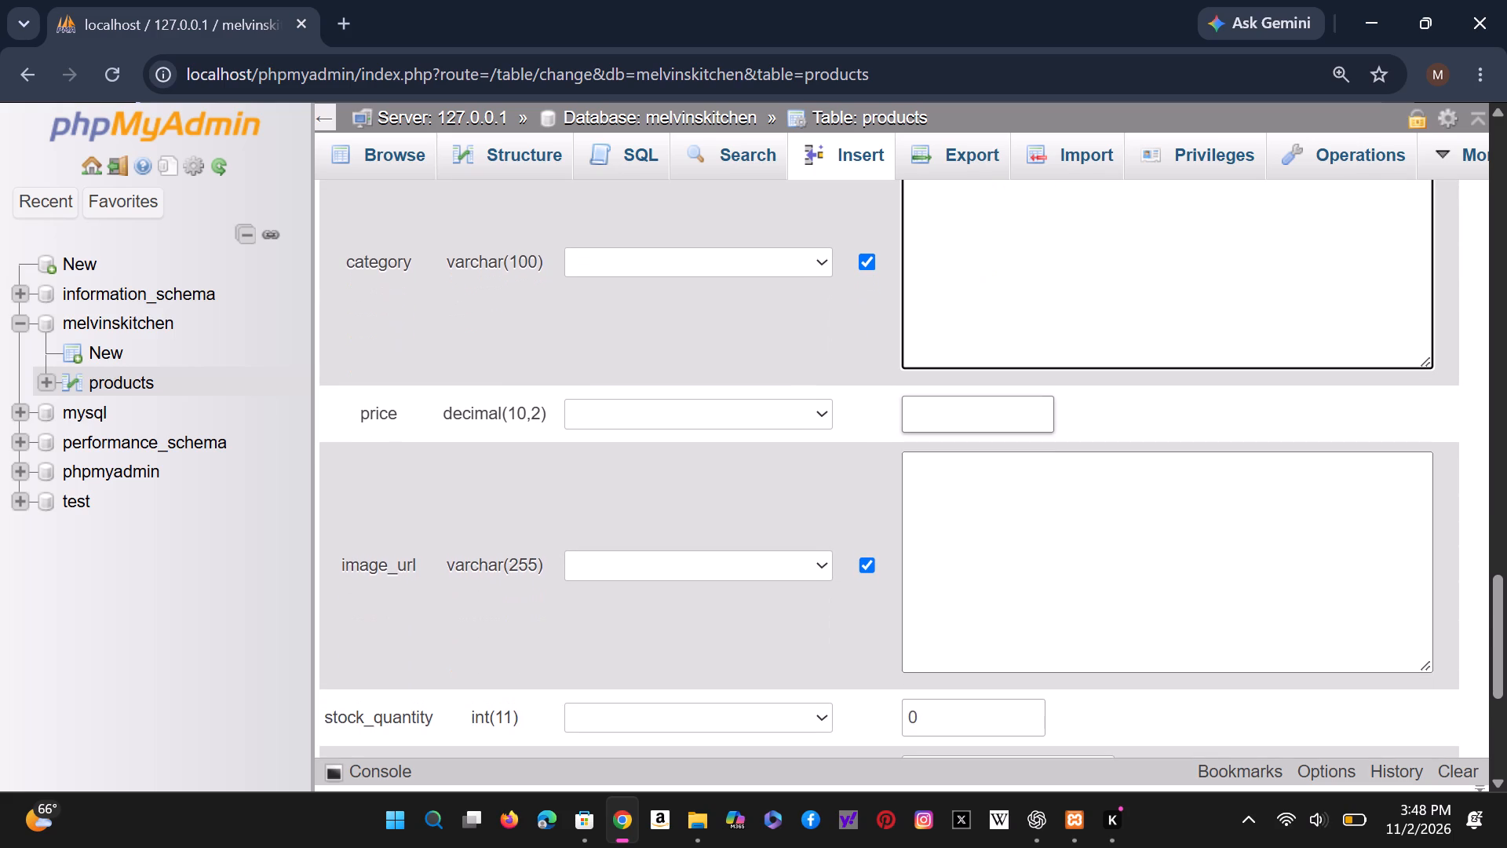
left_click(1017, 419)
left_click(1024, 469)
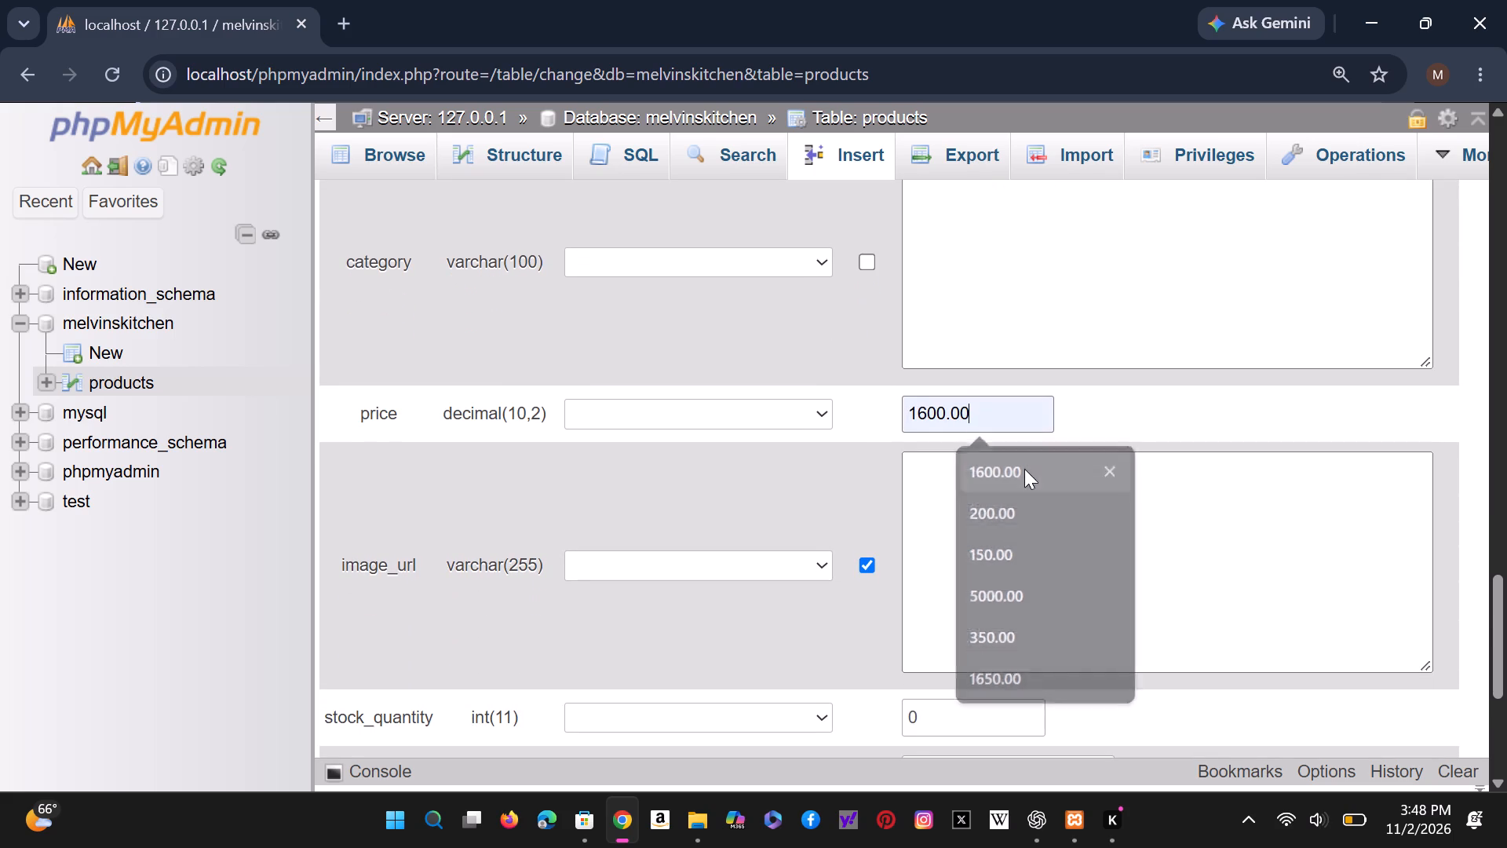
Submit the cake pan and popcorn maker records as new rows in the products table.
scroll(1030, 523, "down", 1)
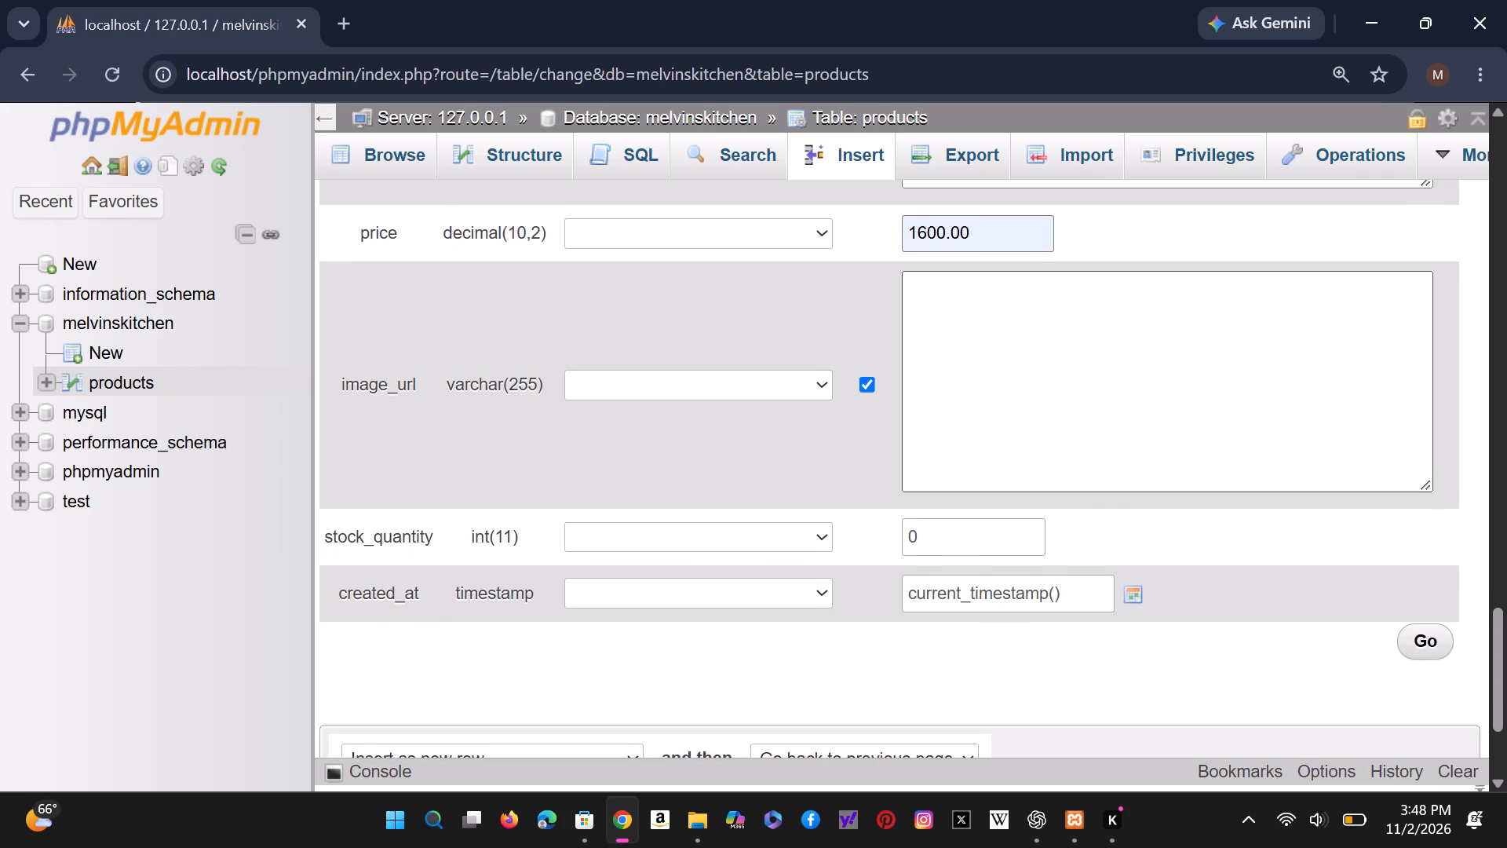
scroll(1030, 523, "down", 3)
scroll(1164, 559, "down", 1)
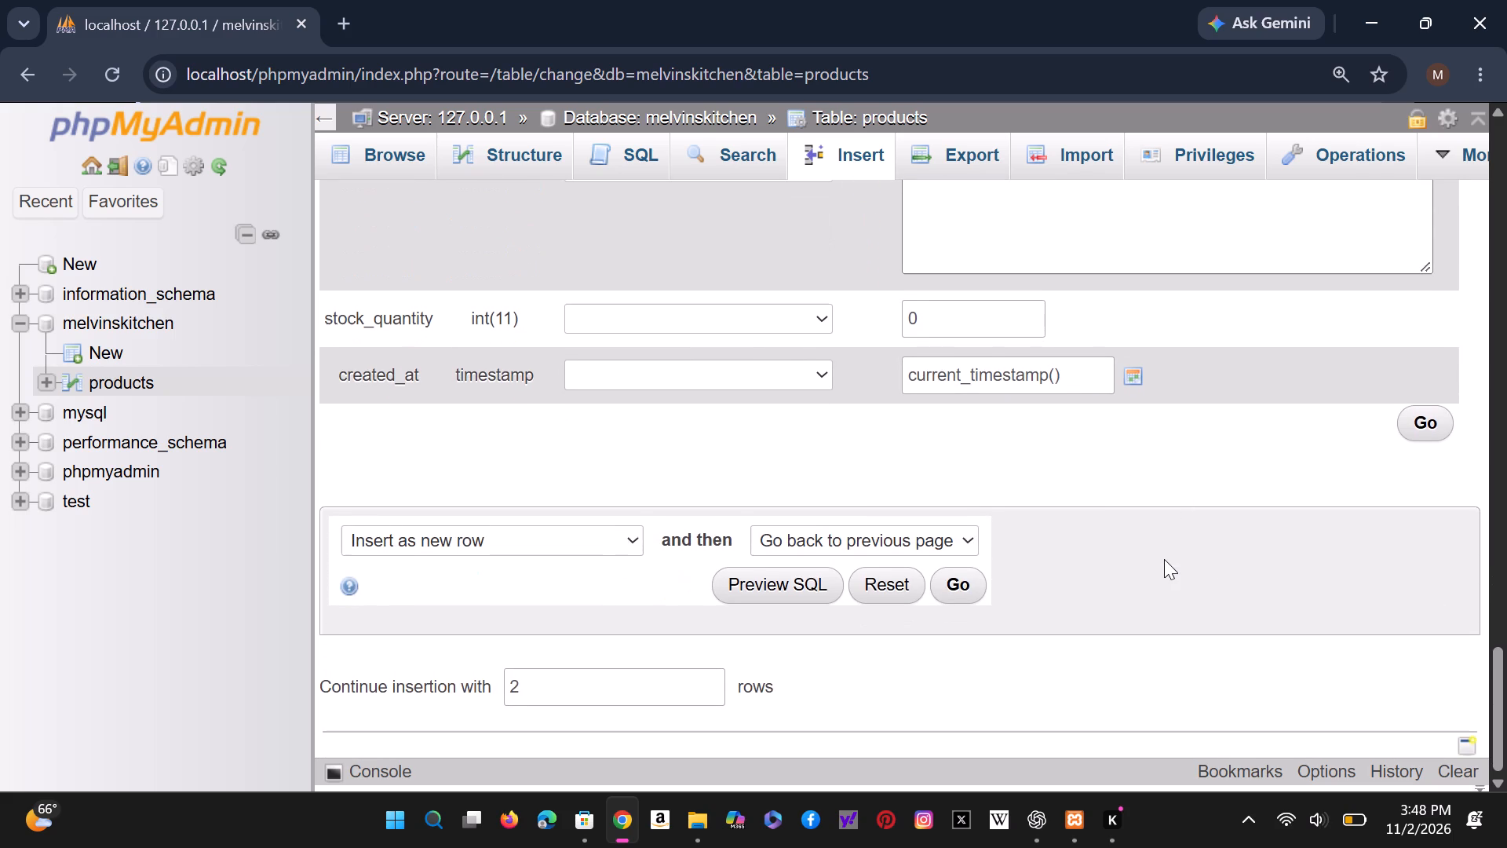
scroll(1164, 559, "down", 2)
left_click(1426, 426)
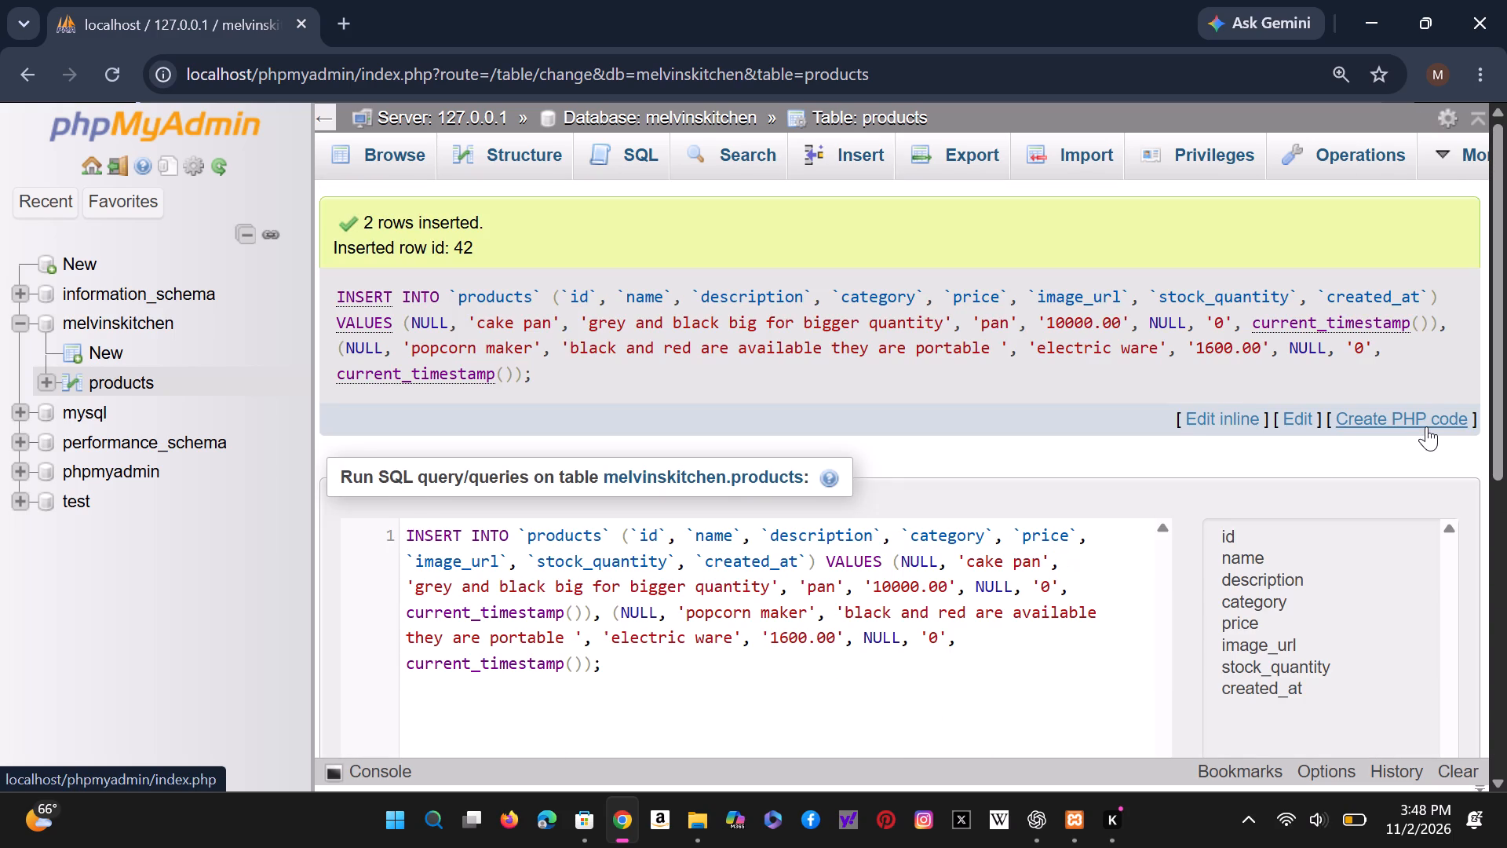
Start a new insertion into the products table and name the first record "kitchen utensils".
scroll(1426, 426, "down", 2)
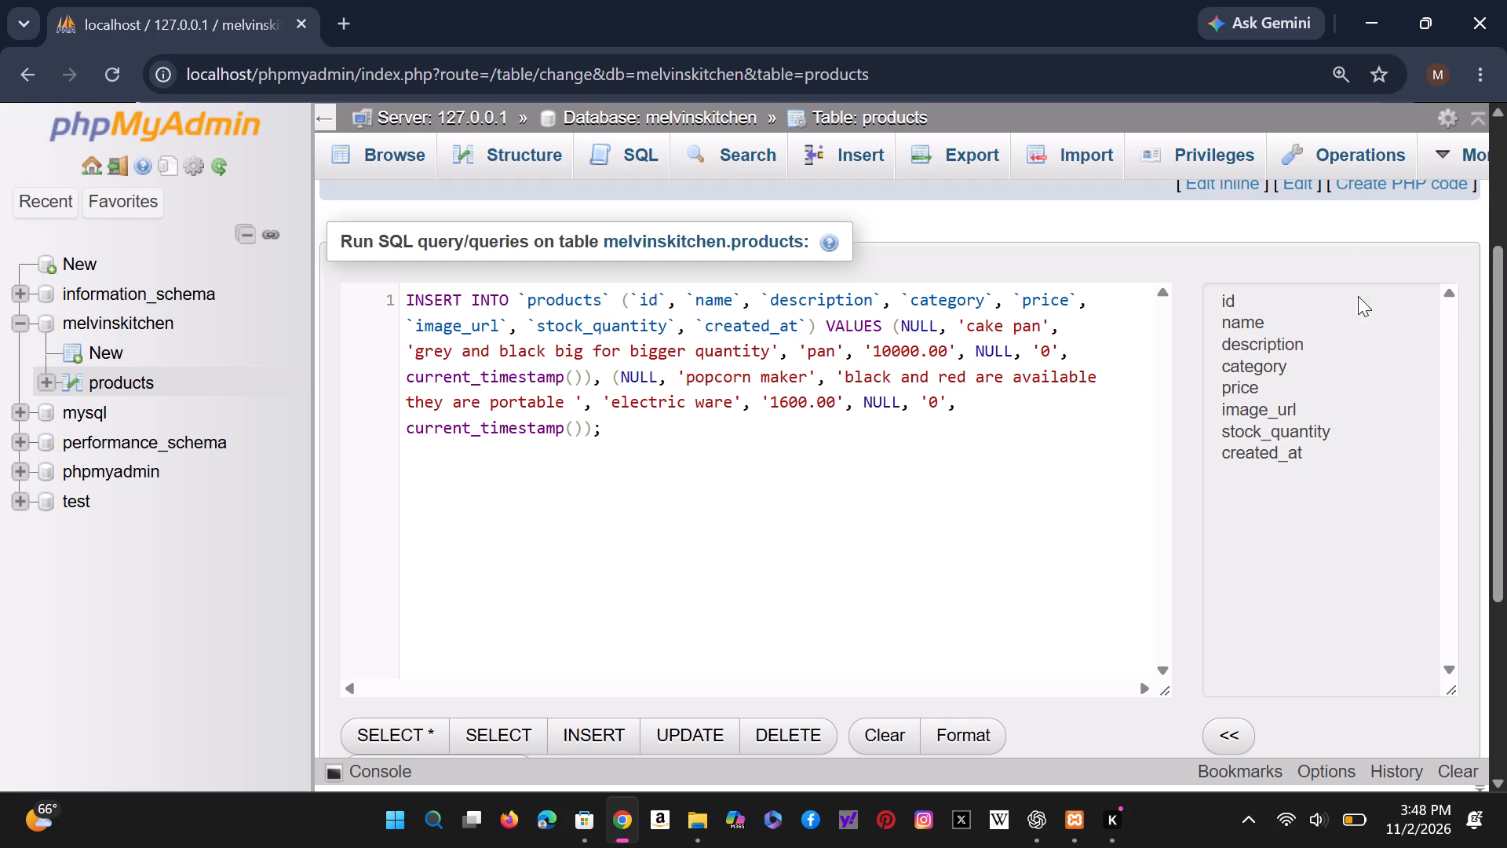
left_click(853, 151)
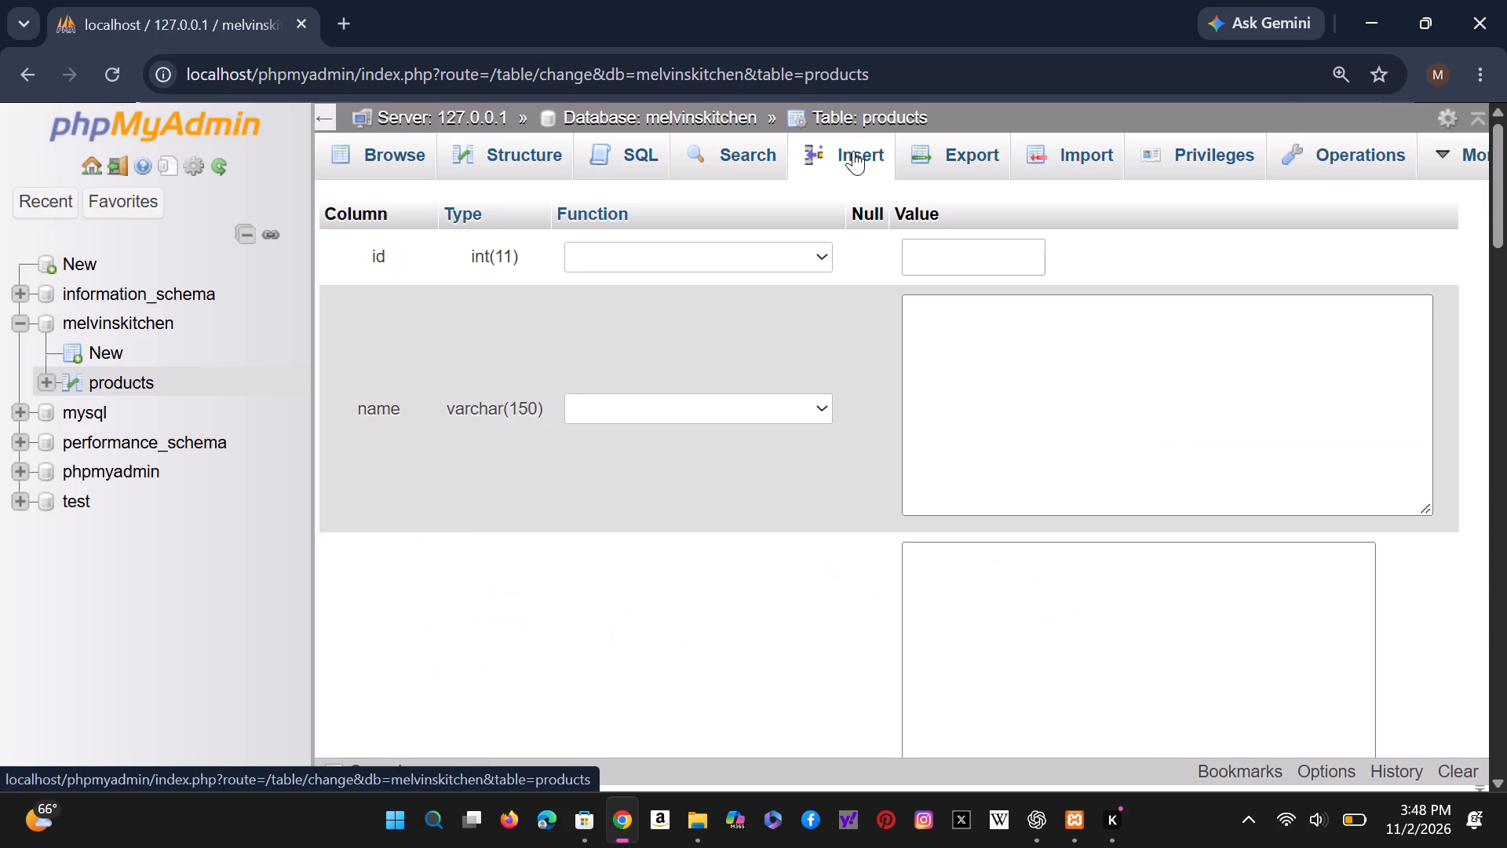
left_click(1030, 351)
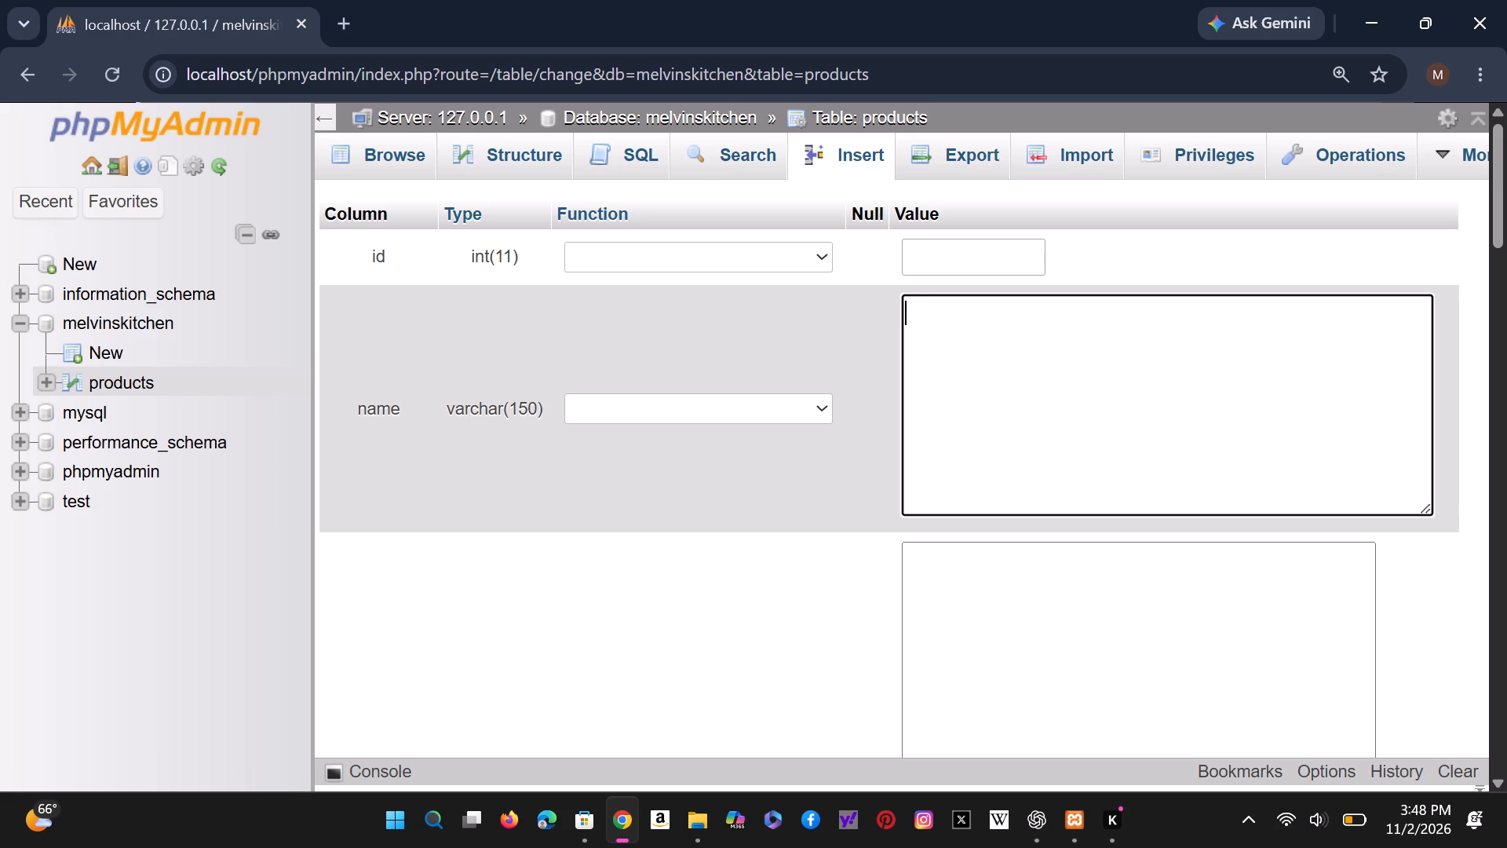
type("kitche")
type("n ute")
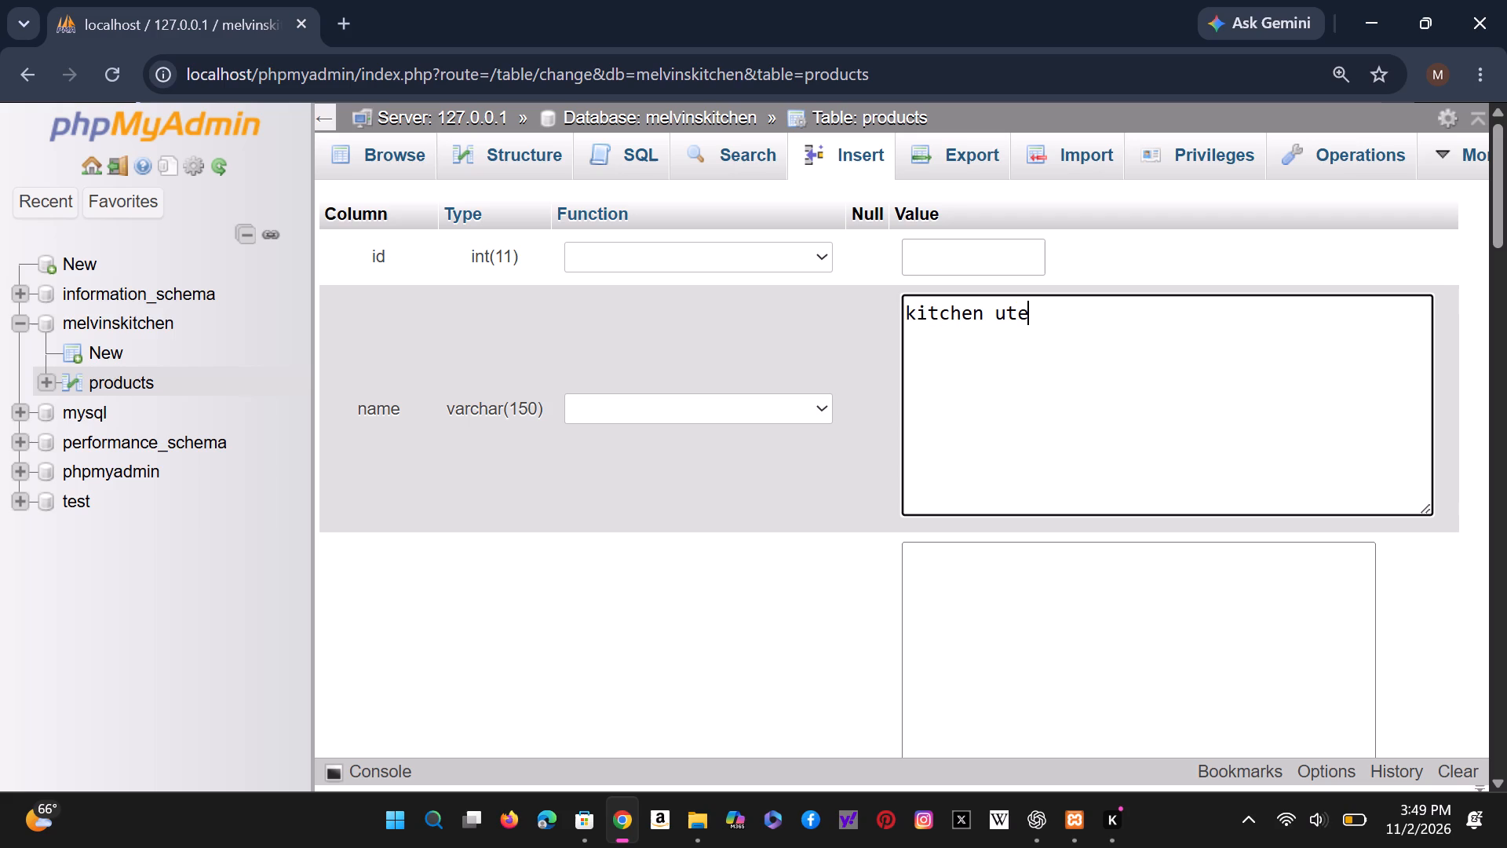
type("ns")
type("il")
key("s")
Enter the kitchen utensils' description as "its a set with forks spoons spatula and whisky".
scroll(1030, 351, "down", 1)
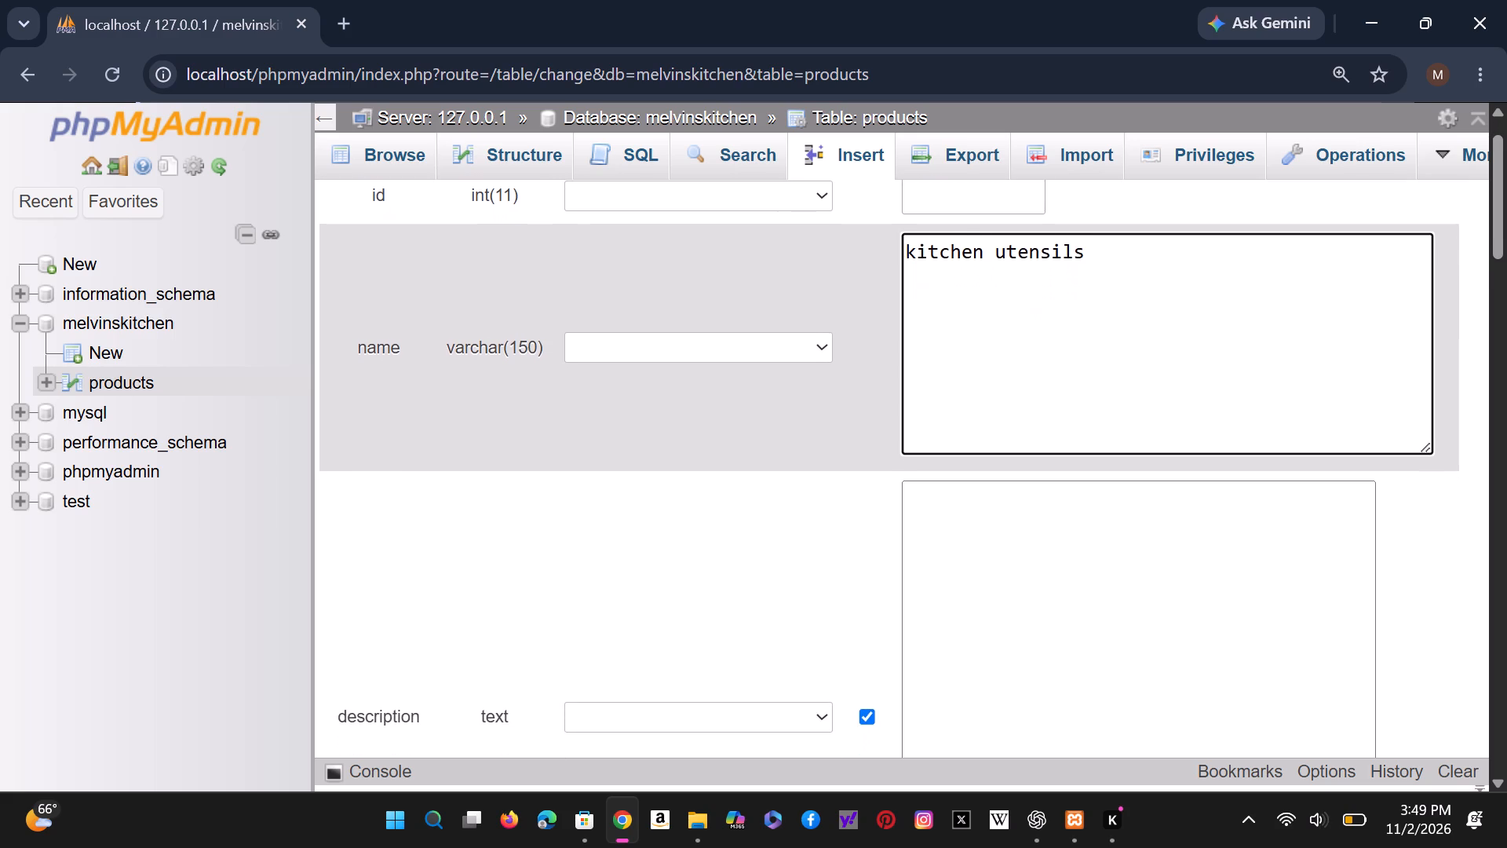
left_click(984, 508)
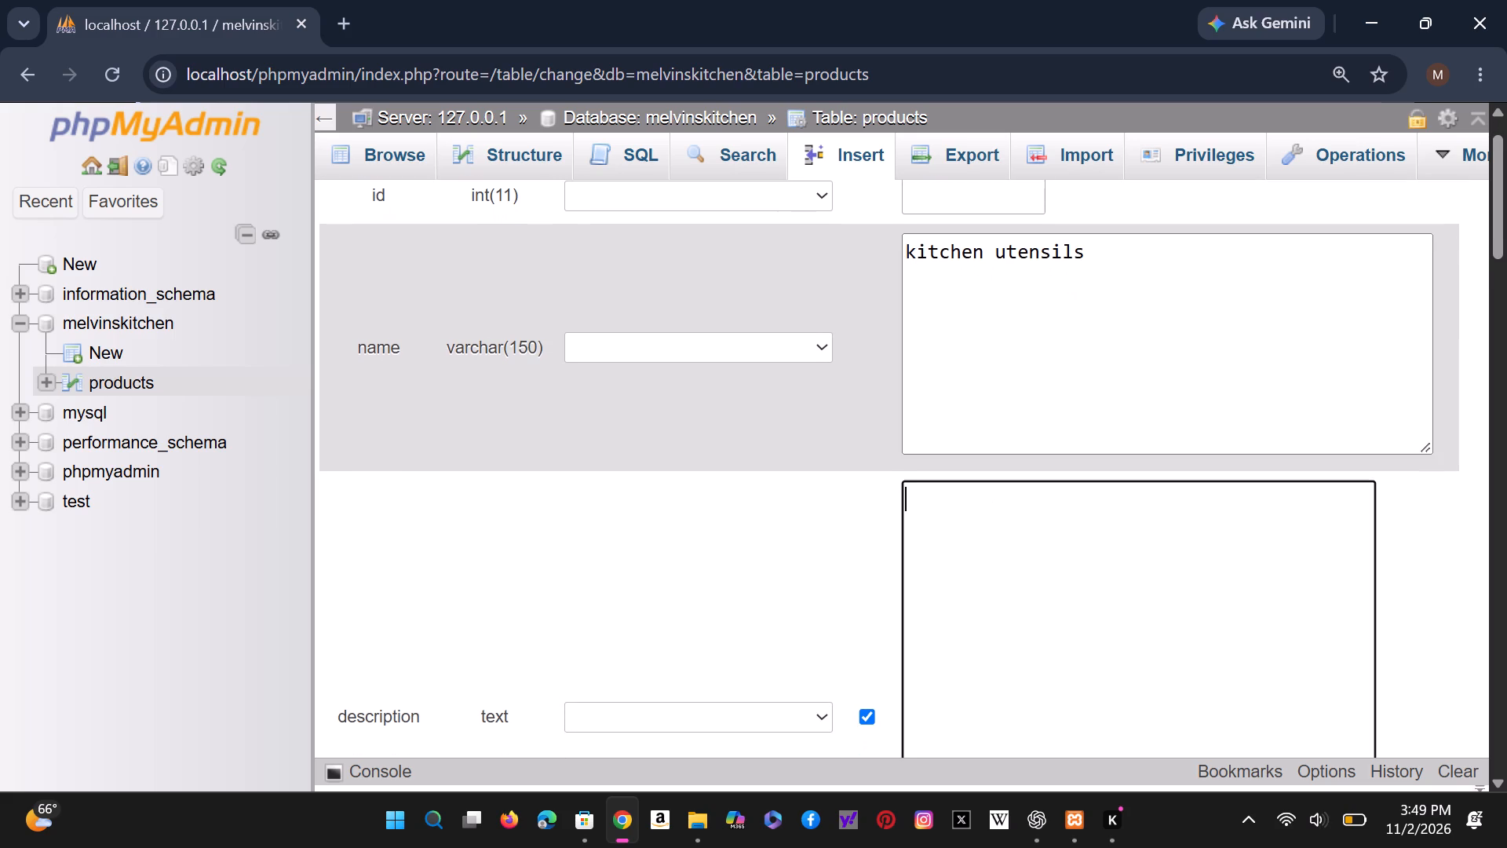
type("itsc")
key("space")
key("BackSpace")
key("BackSpace")
key("space")
type("a d")
key("BackSpace")
type("set")
key("space")
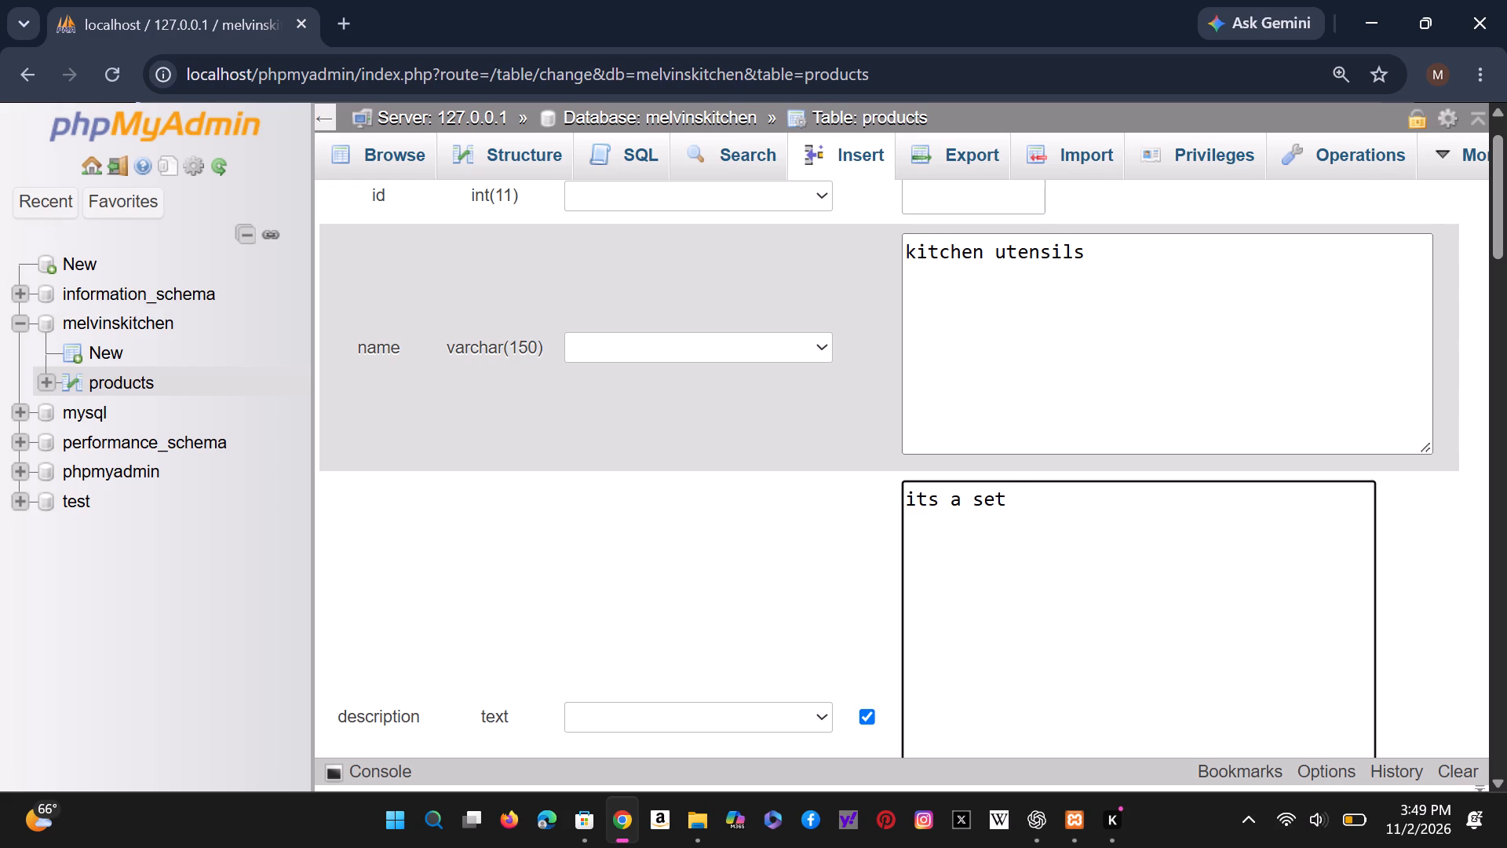
type("with fork a")
key("BackSpace")
key("BackSpace")
type("s spoo")
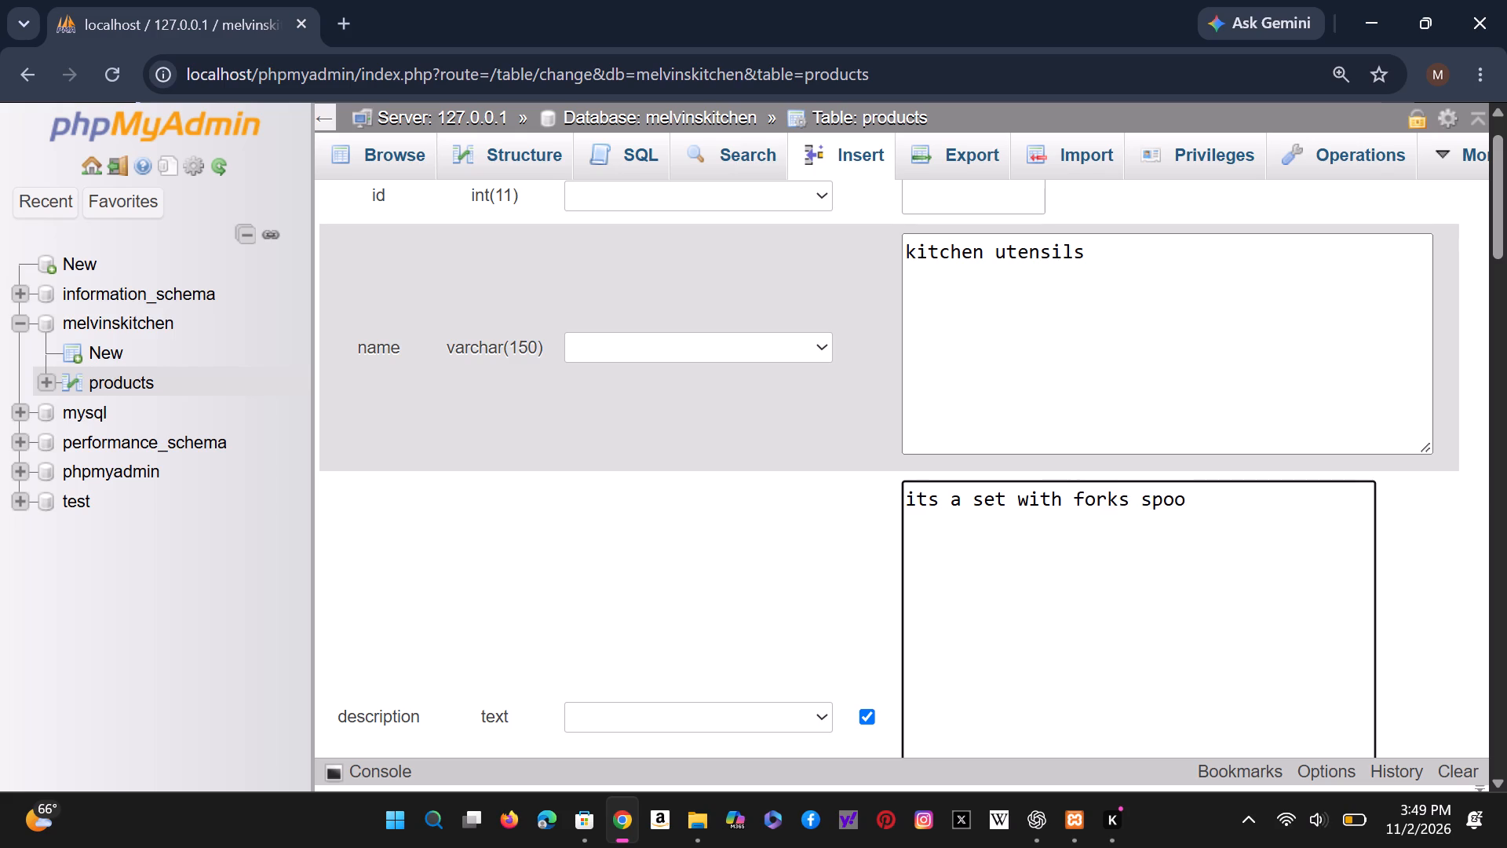
key("s")
key("BackSpace")
type("ns")
key("space")
type("spatula and")
key("space")
type("uni")
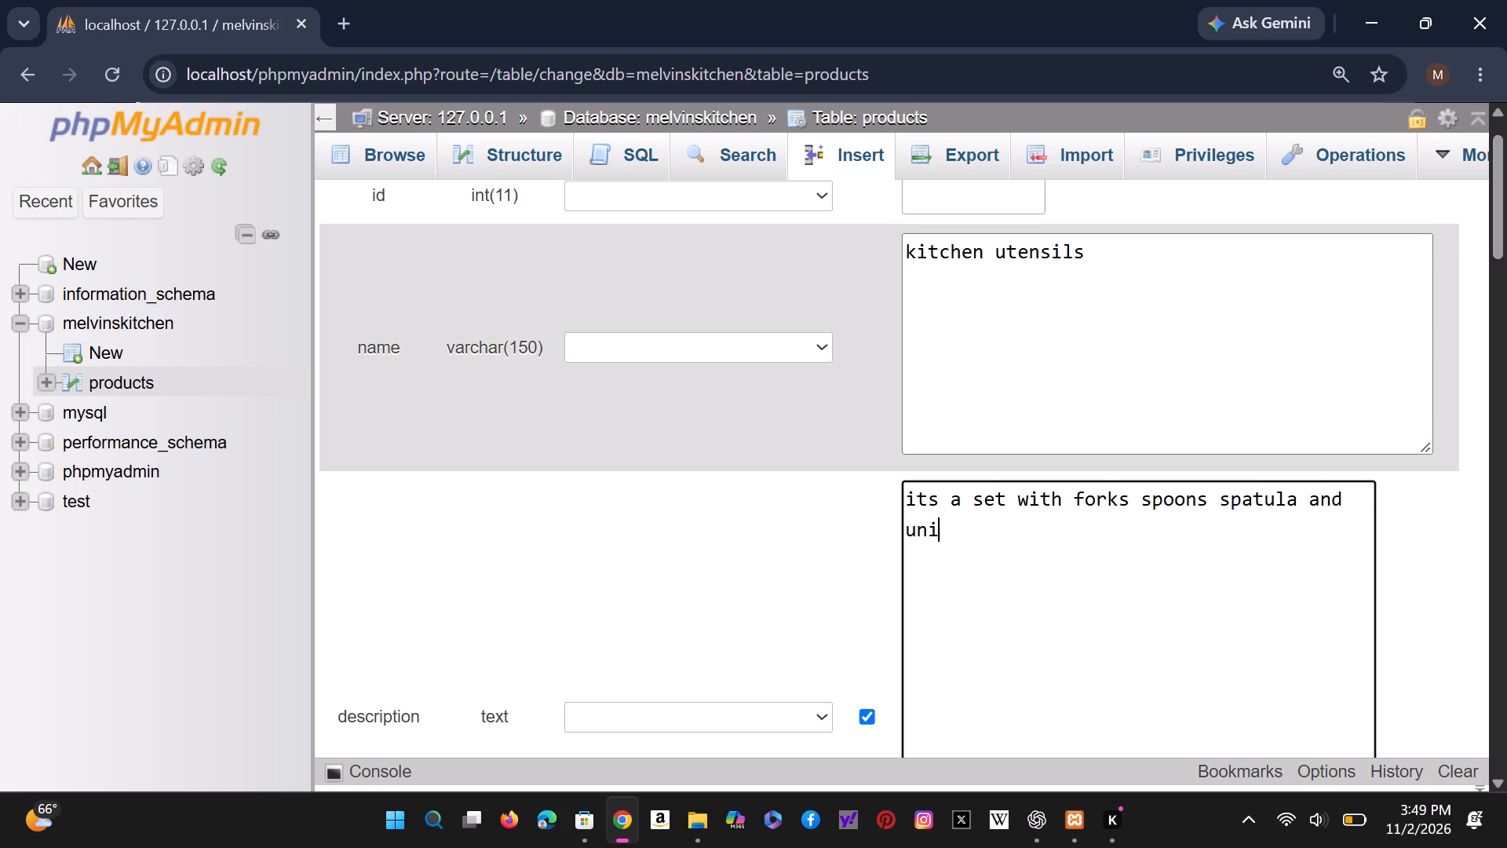
key("BackSpace")
key("BackSpace")
key("BackSpace")
type("whisky")
Append "all set in one place" to the end of the kitchen utensils' description.
scroll(1020, 578, "down", 1)
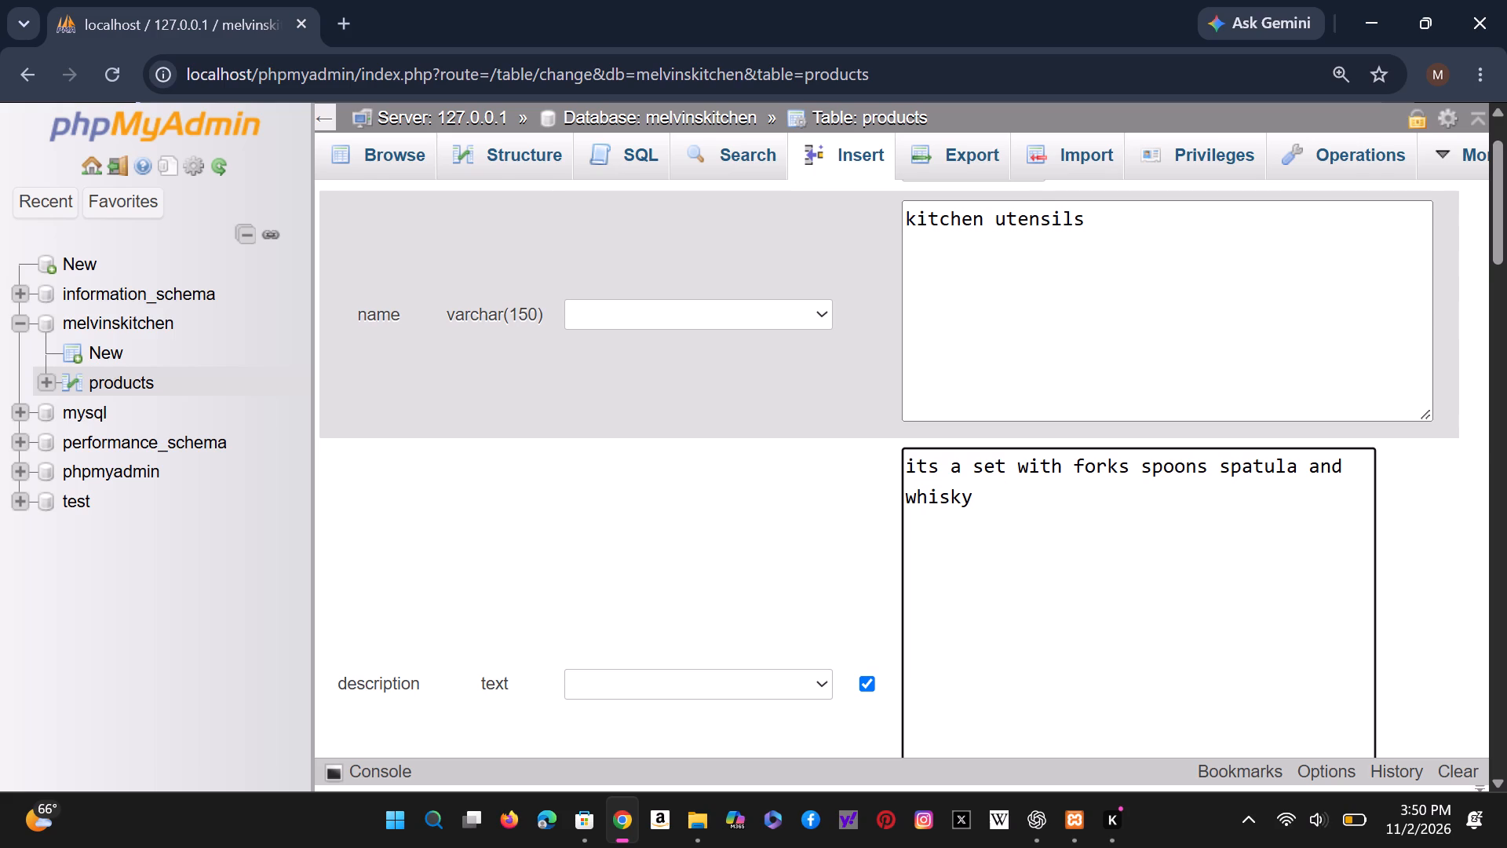
scroll(1030, 544, "up", 1)
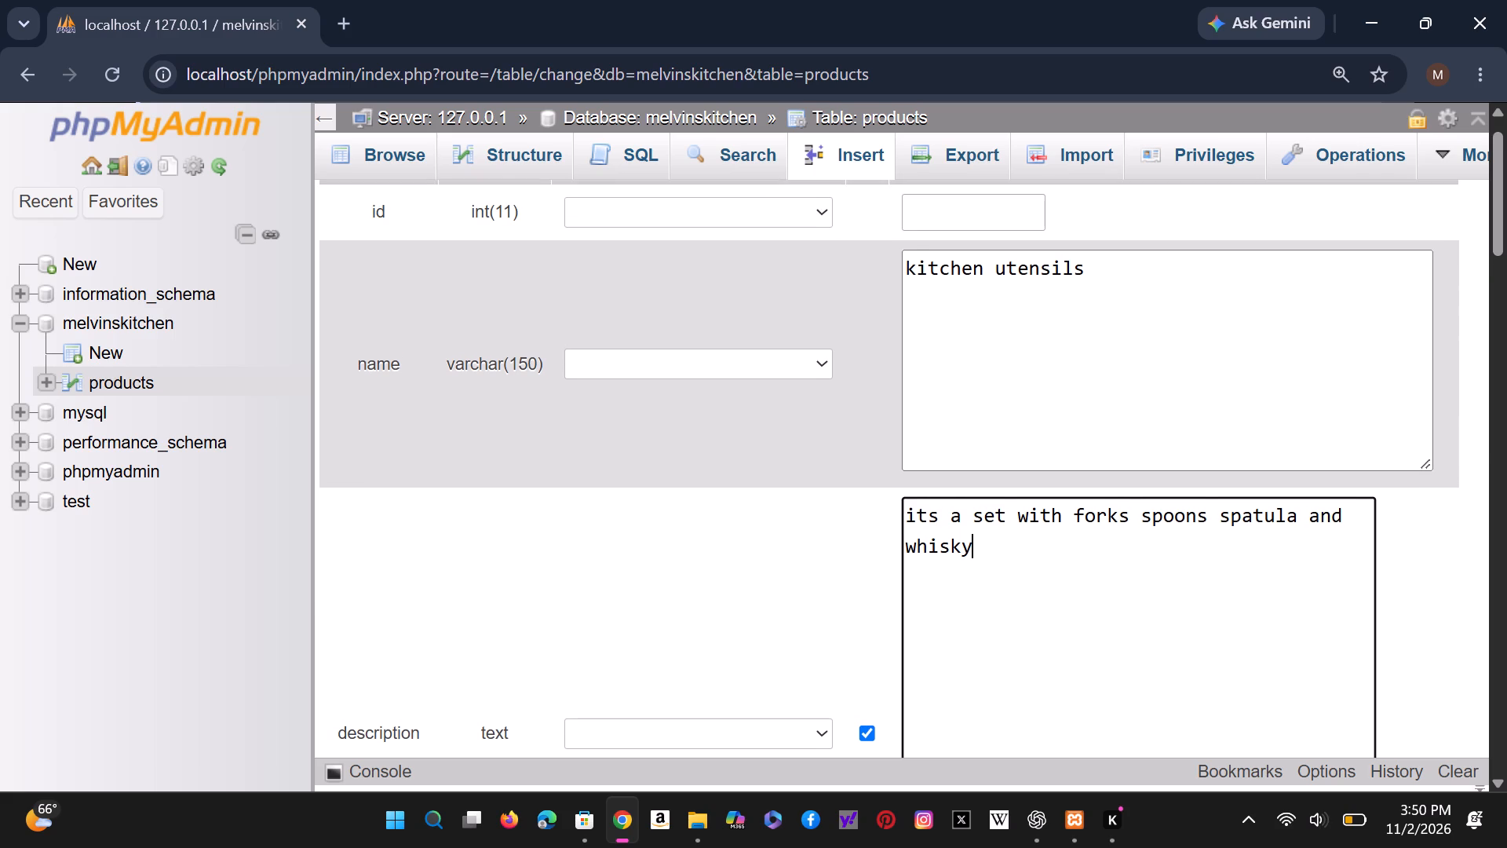
scroll(1020, 616, "down", 2)
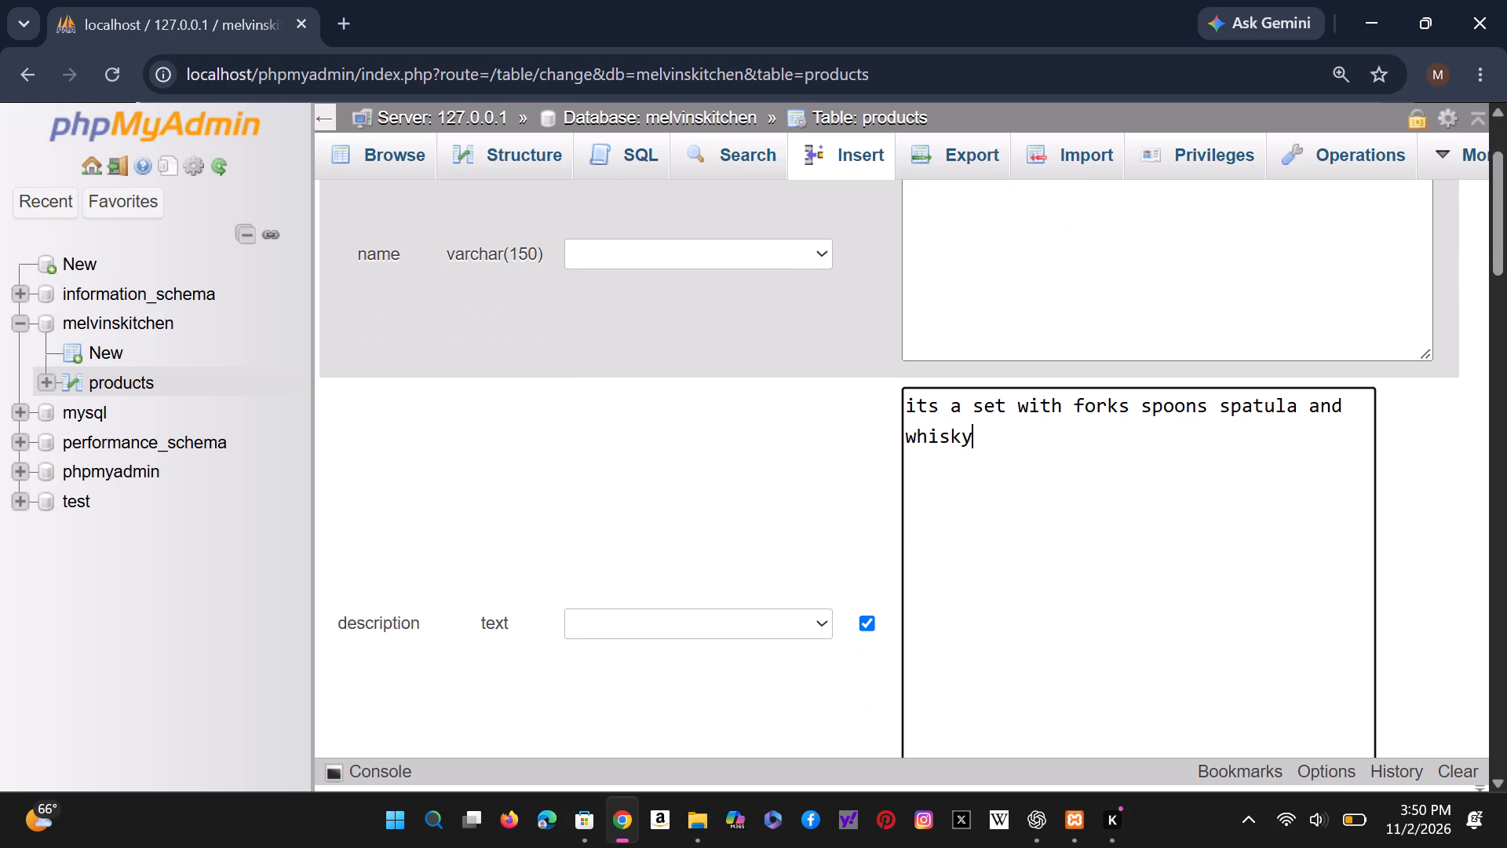
scroll(1020, 616, "down", 1)
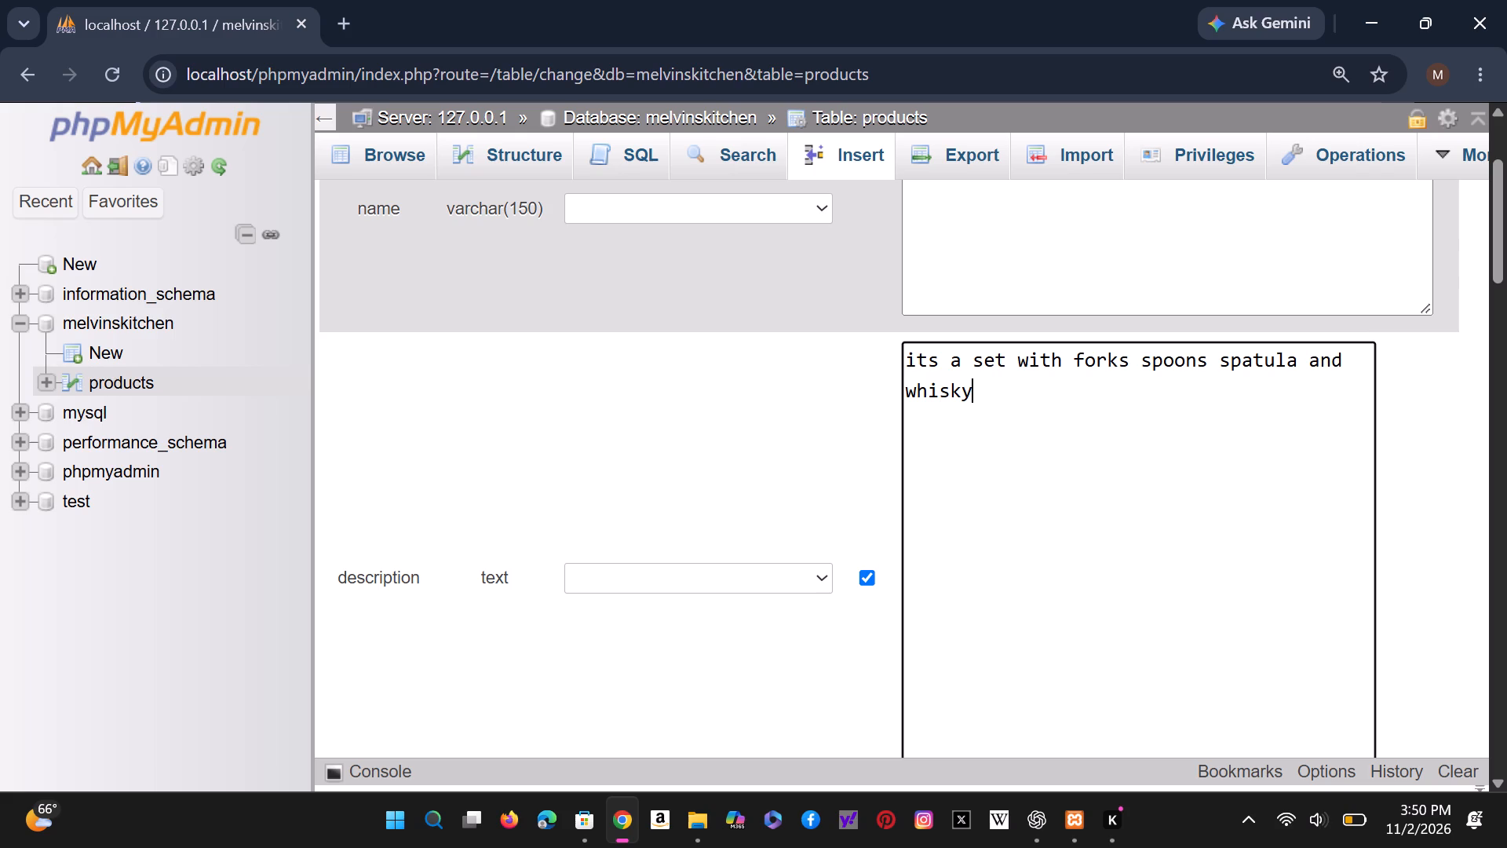
key("space")
type("all set in one place")
Set the kitchen utensils' category to "utensil ware".
scroll(1042, 408, "down", 3)
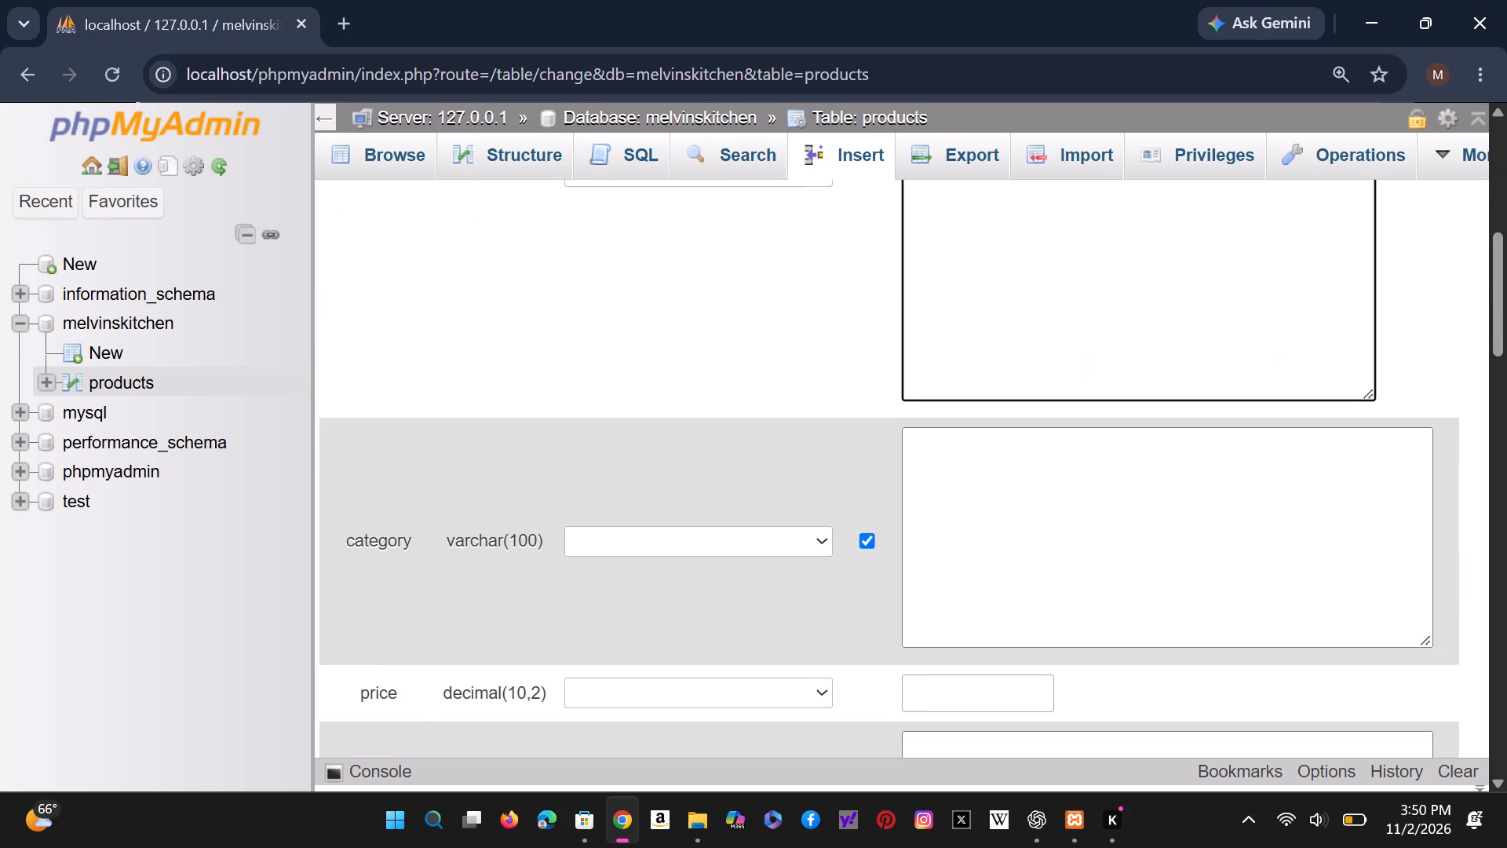
left_click(1007, 488)
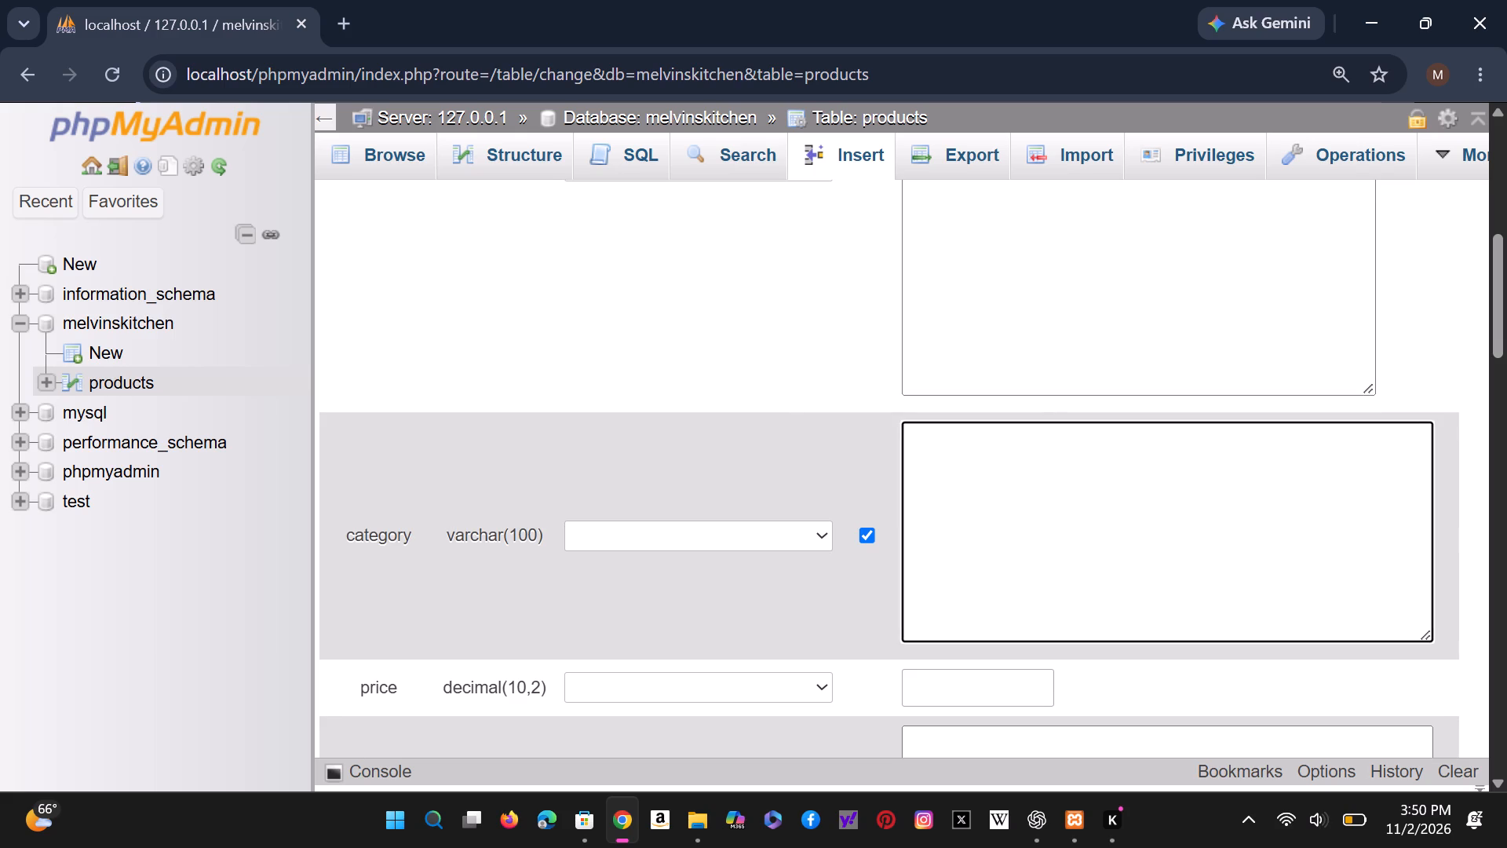
type("utensil ware")
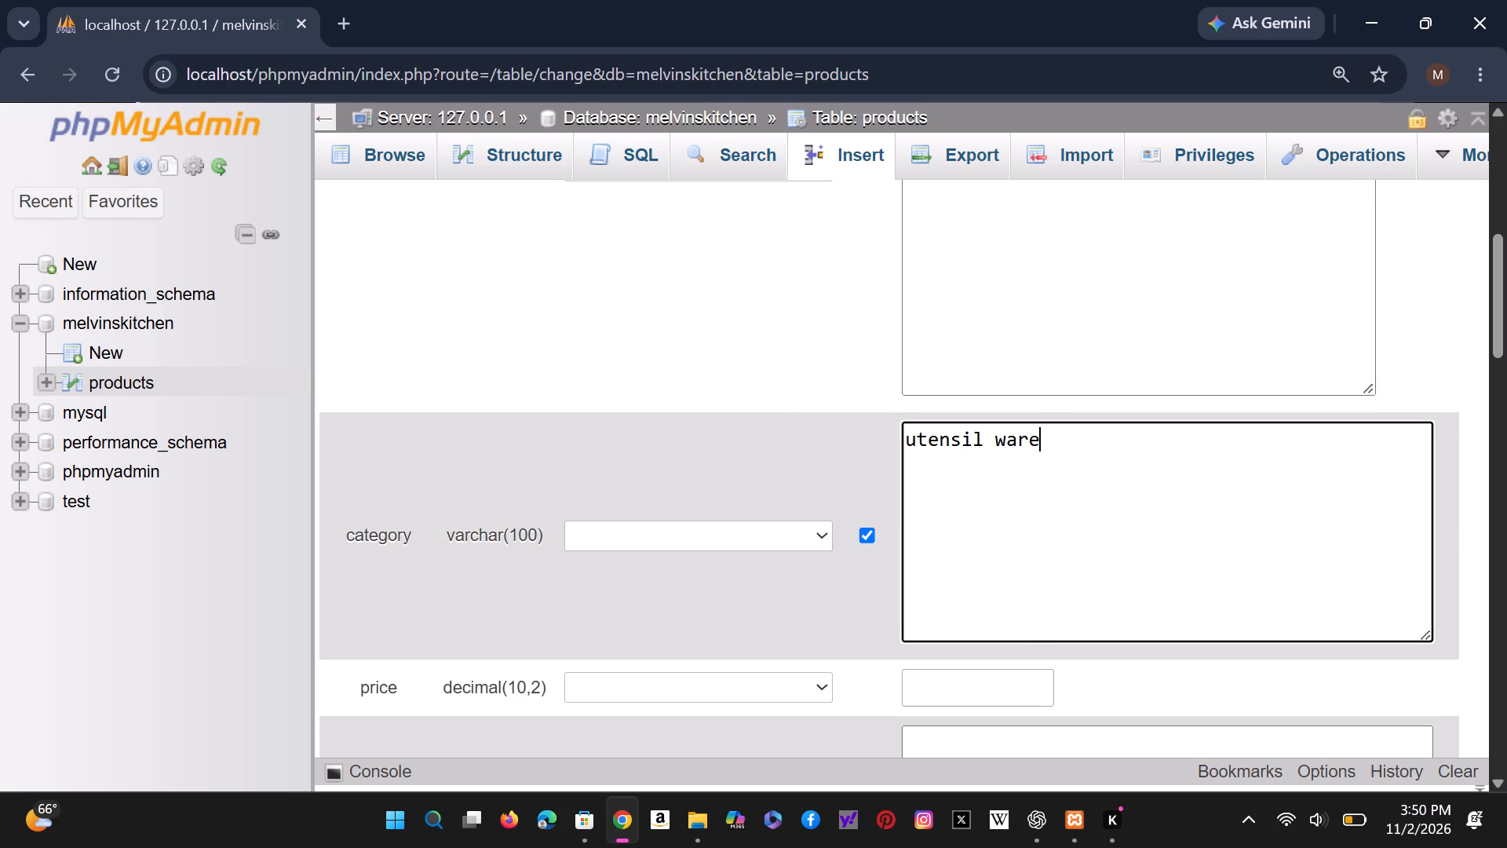
Set the kitchen utensils' price to 250.00.
scroll(1007, 488, "down", 2)
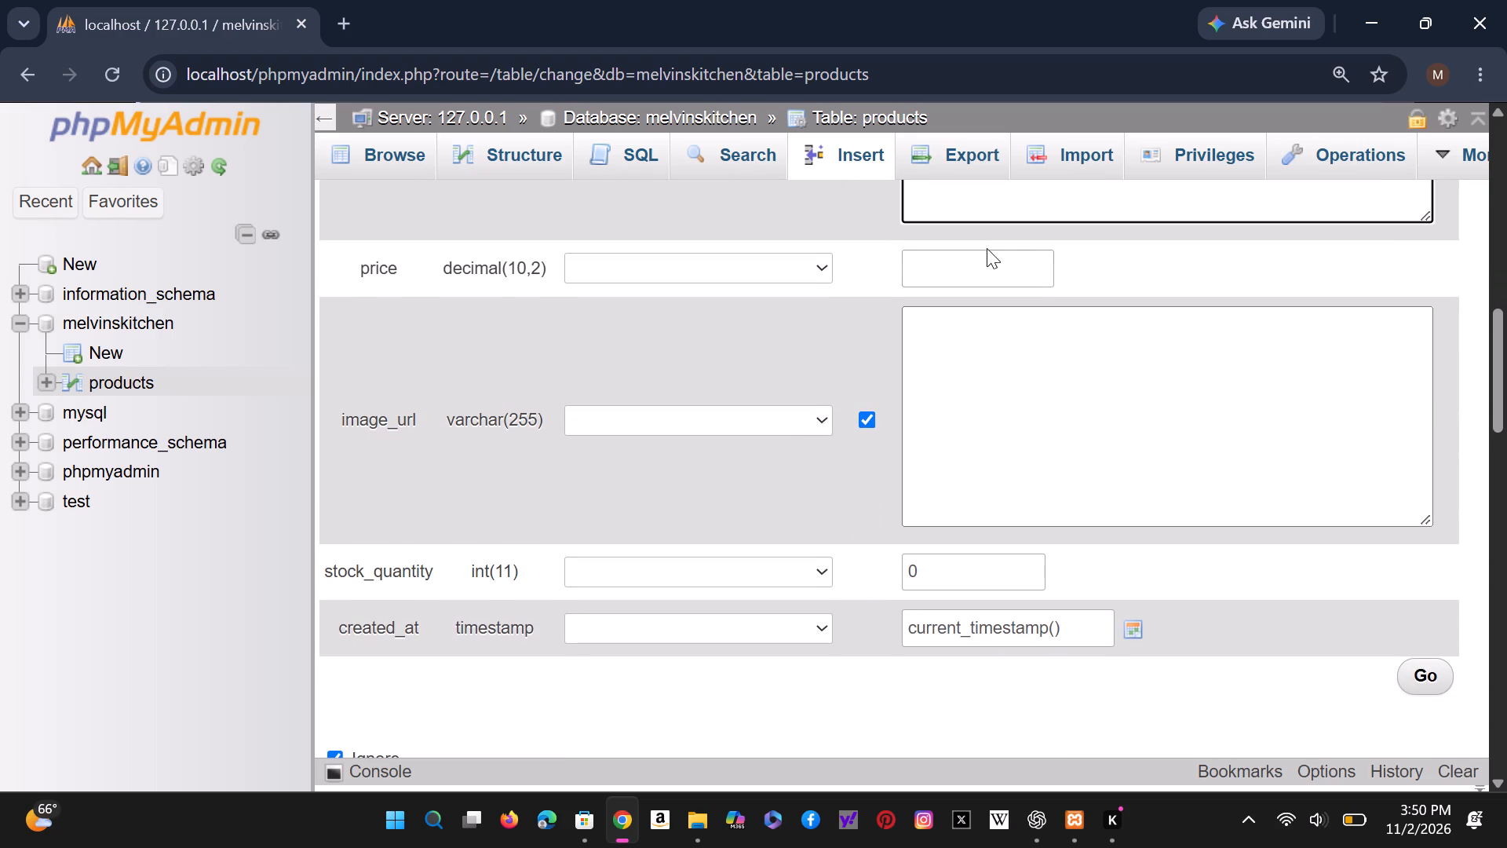
left_click(989, 272)
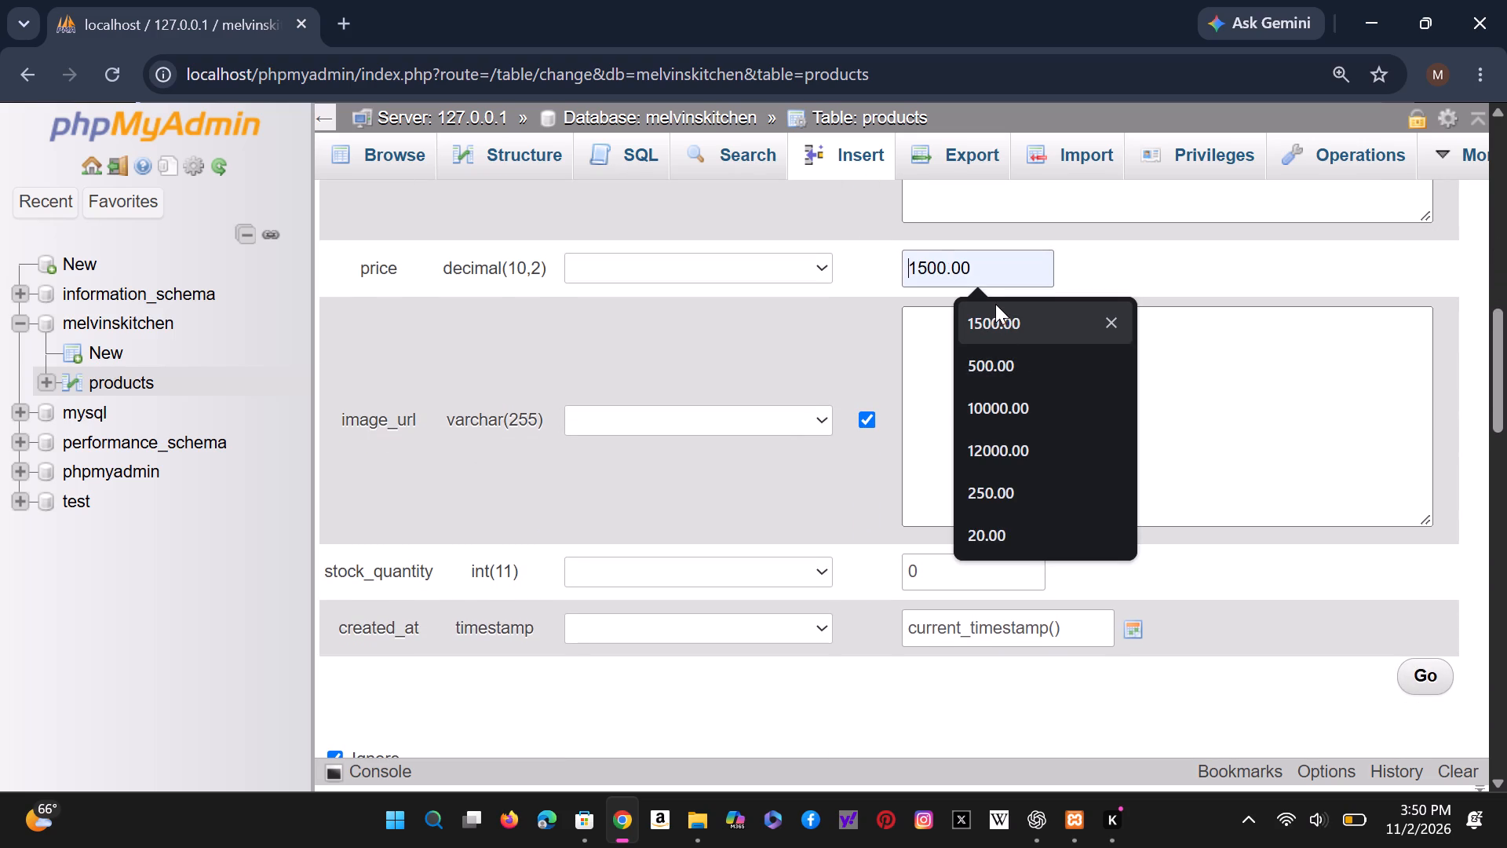
left_click(988, 505)
Name the second record of the products insertion "pastry brush".
scroll(988, 505, "down", 1)
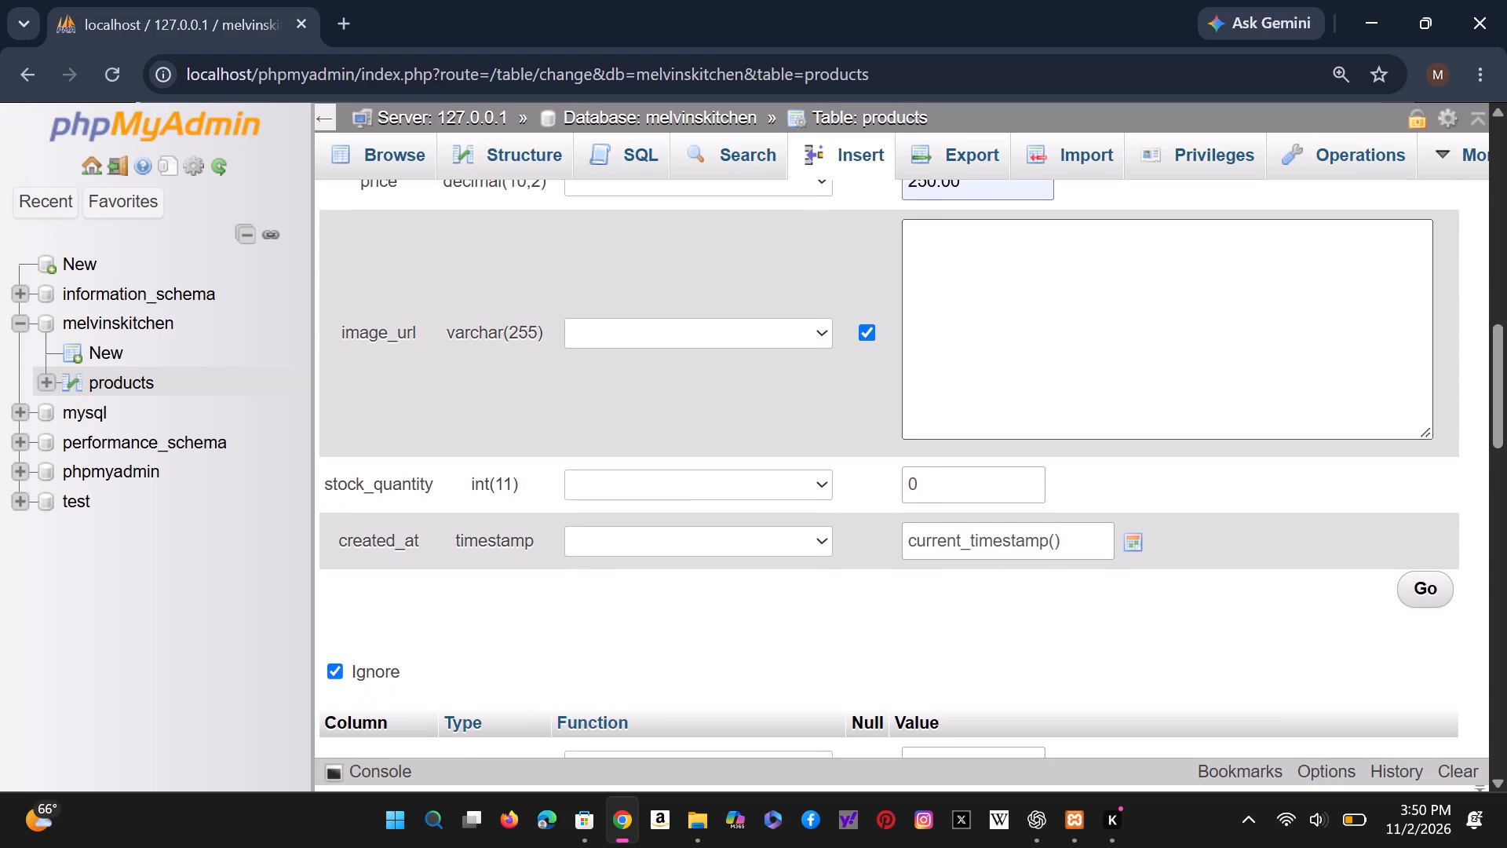
scroll(988, 505, "down", 3)
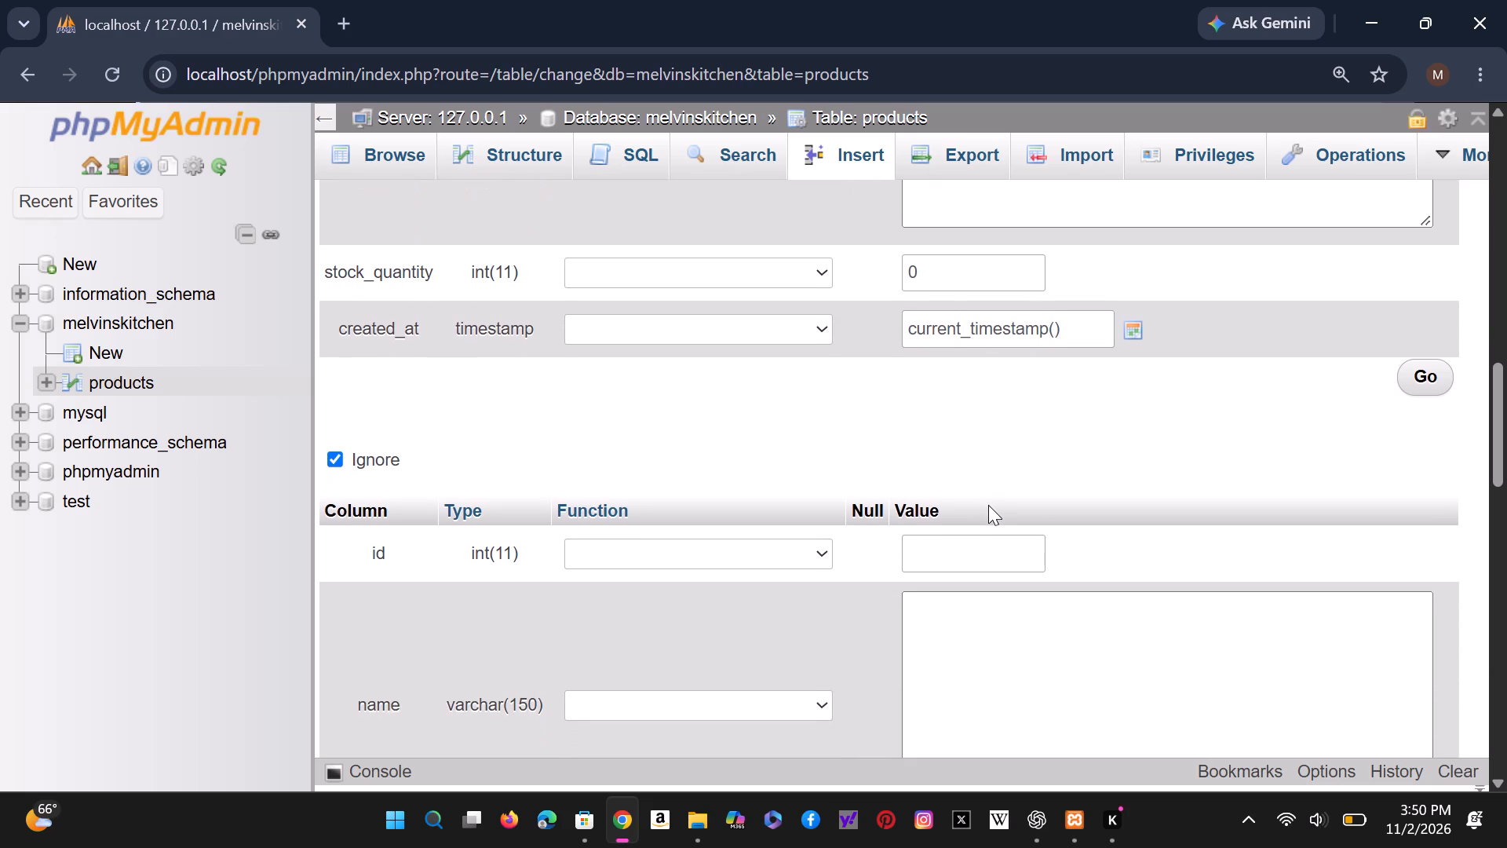
scroll(988, 505, "down", 1)
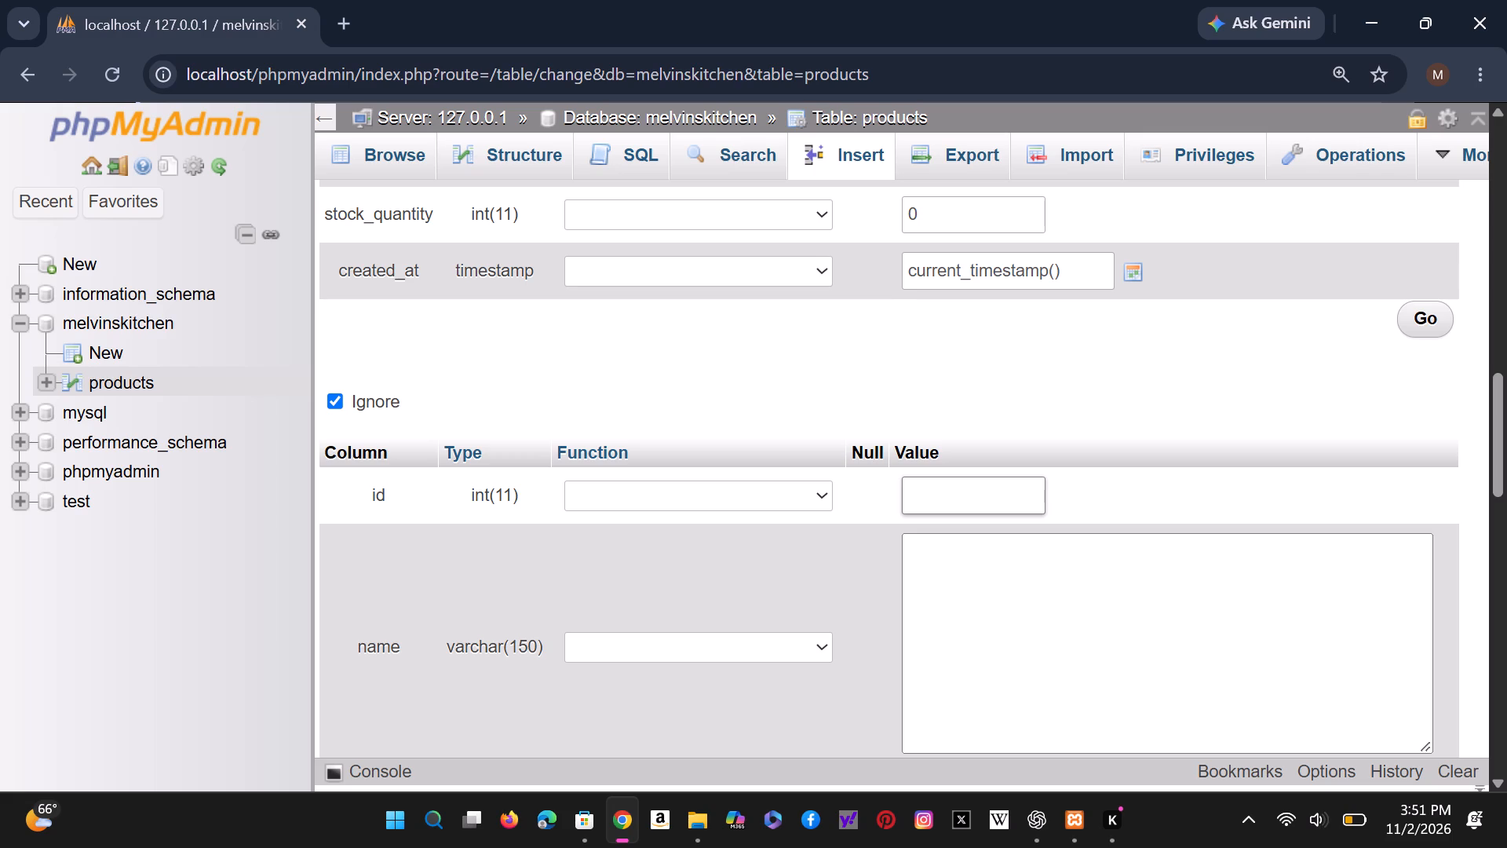
scroll(988, 505, "down", 1)
left_click(951, 539)
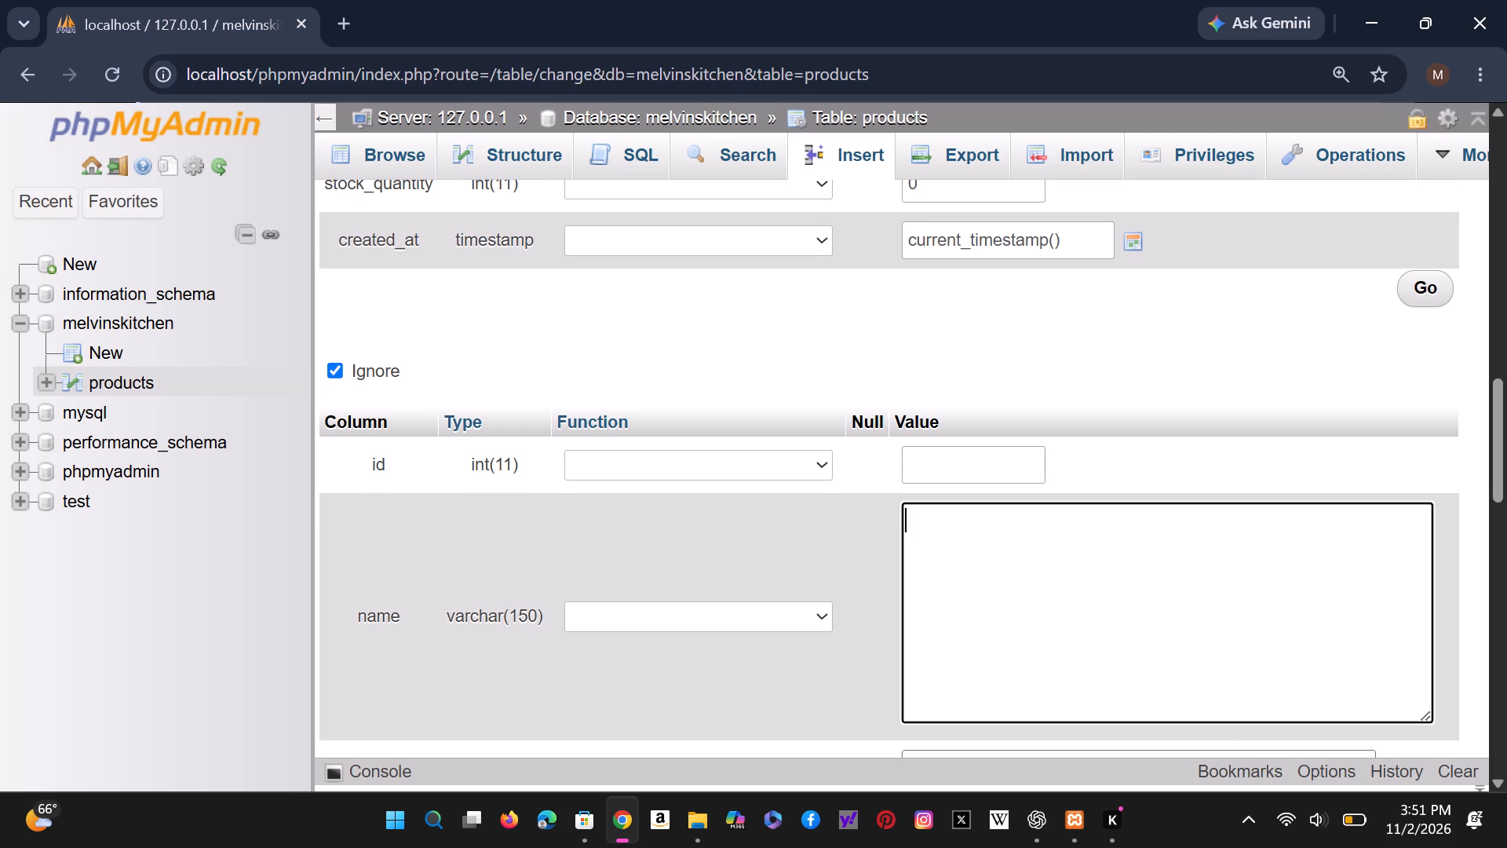
type("pas")
type("try")
key("space")
type("brudsh")
key("BackSpace")
key("BackSpace")
key("BackSpace")
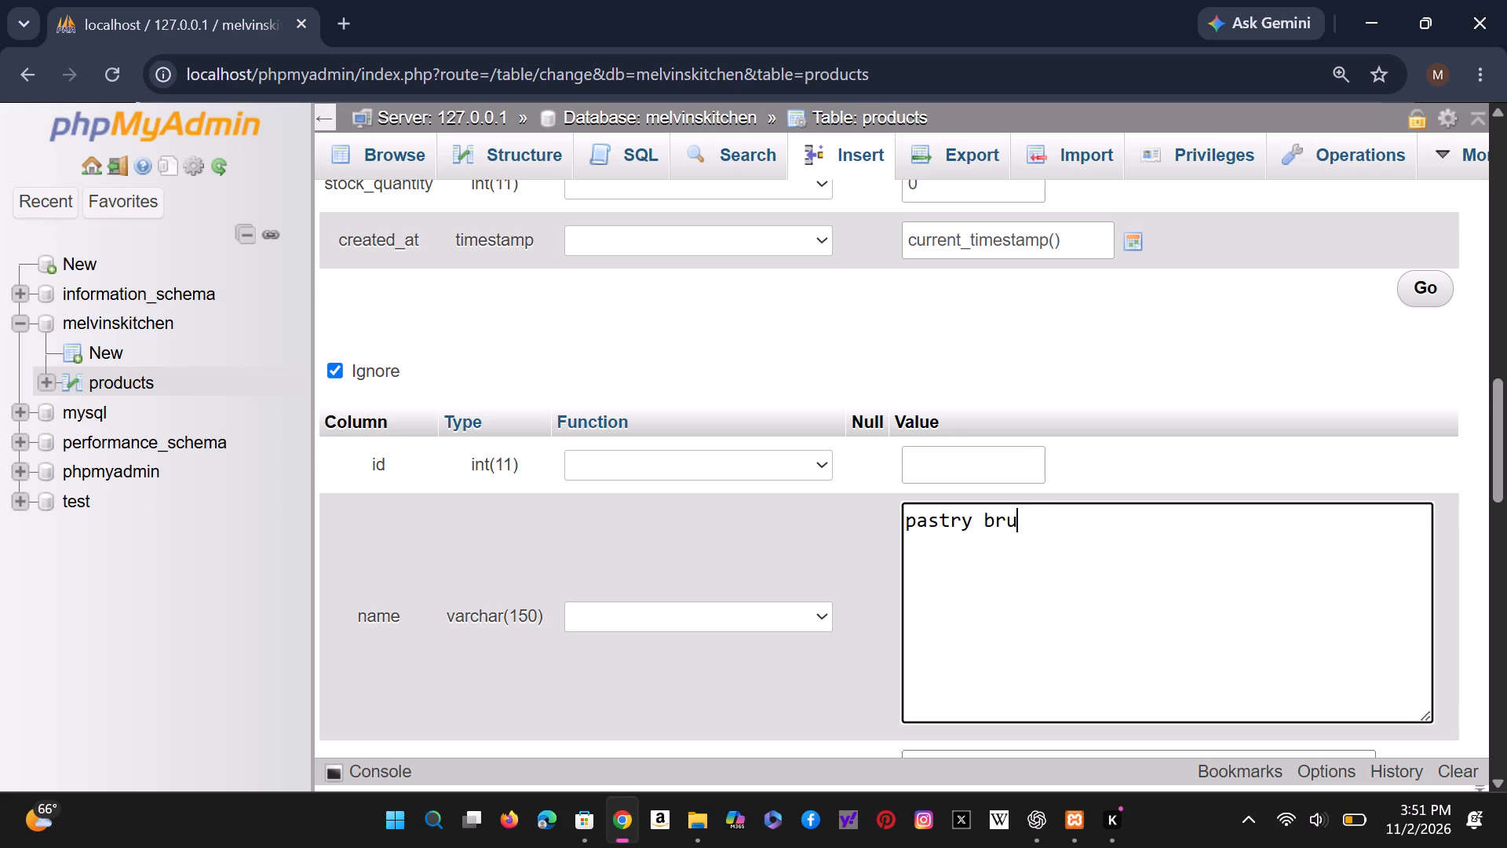
type("sh")
Enter "wooden brush" as the pastry brush's description.
scroll(951, 539, "down", 2)
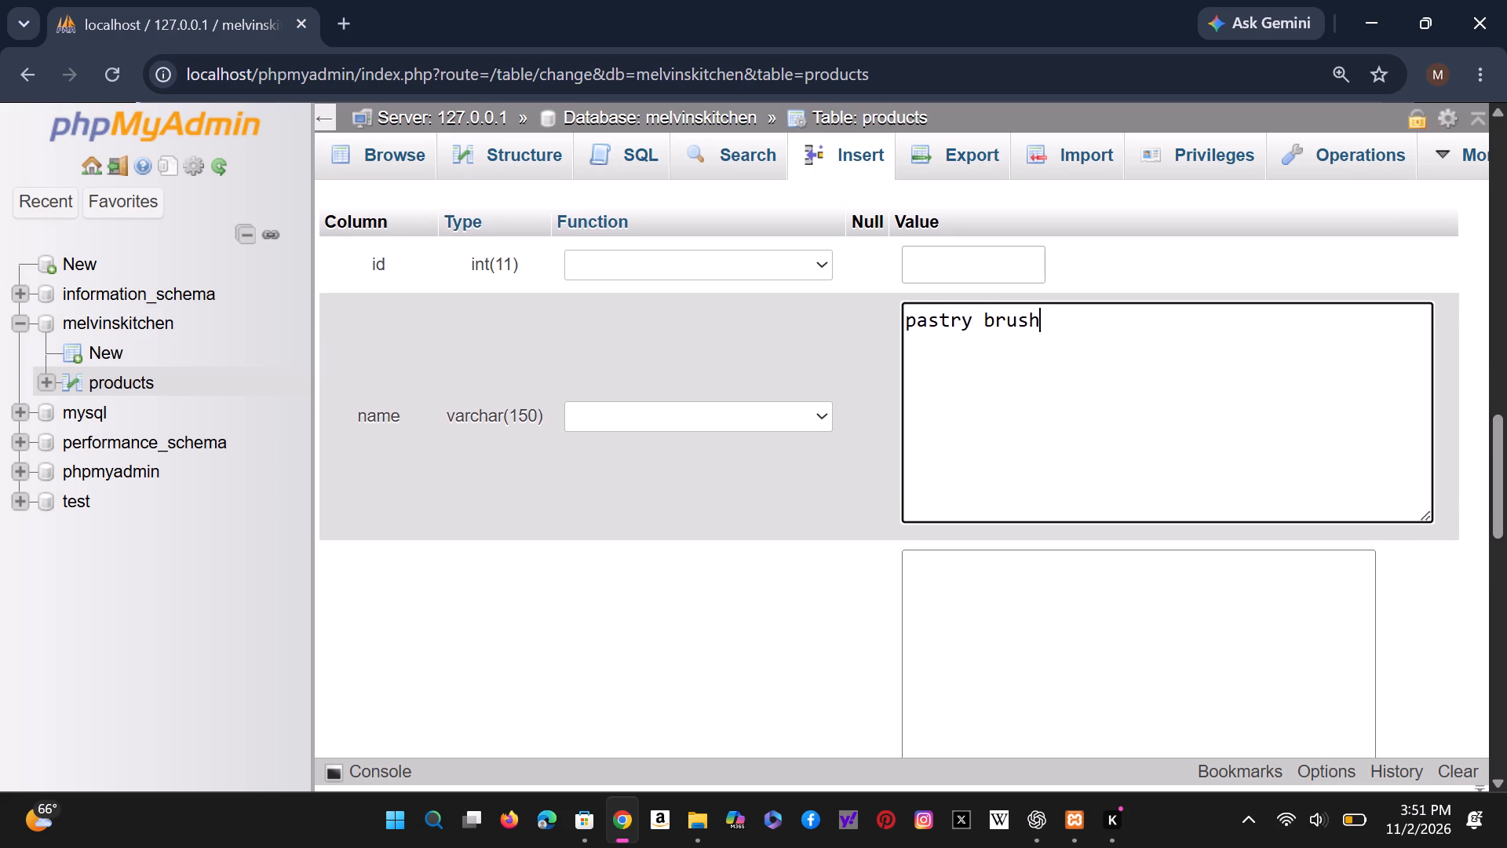
scroll(951, 539, "down", 2)
left_click(1027, 439)
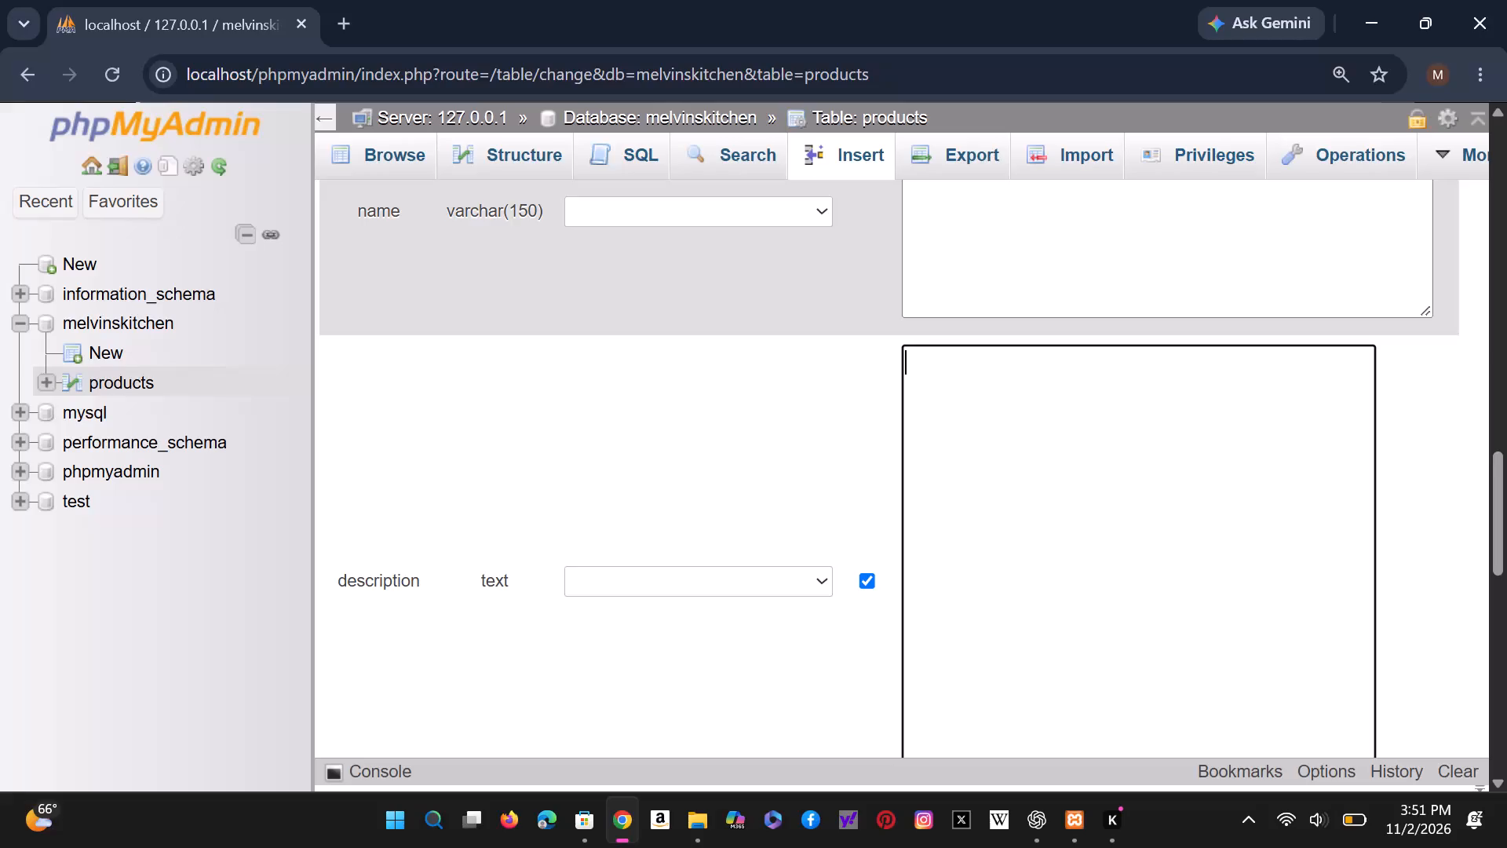
type("wooden")
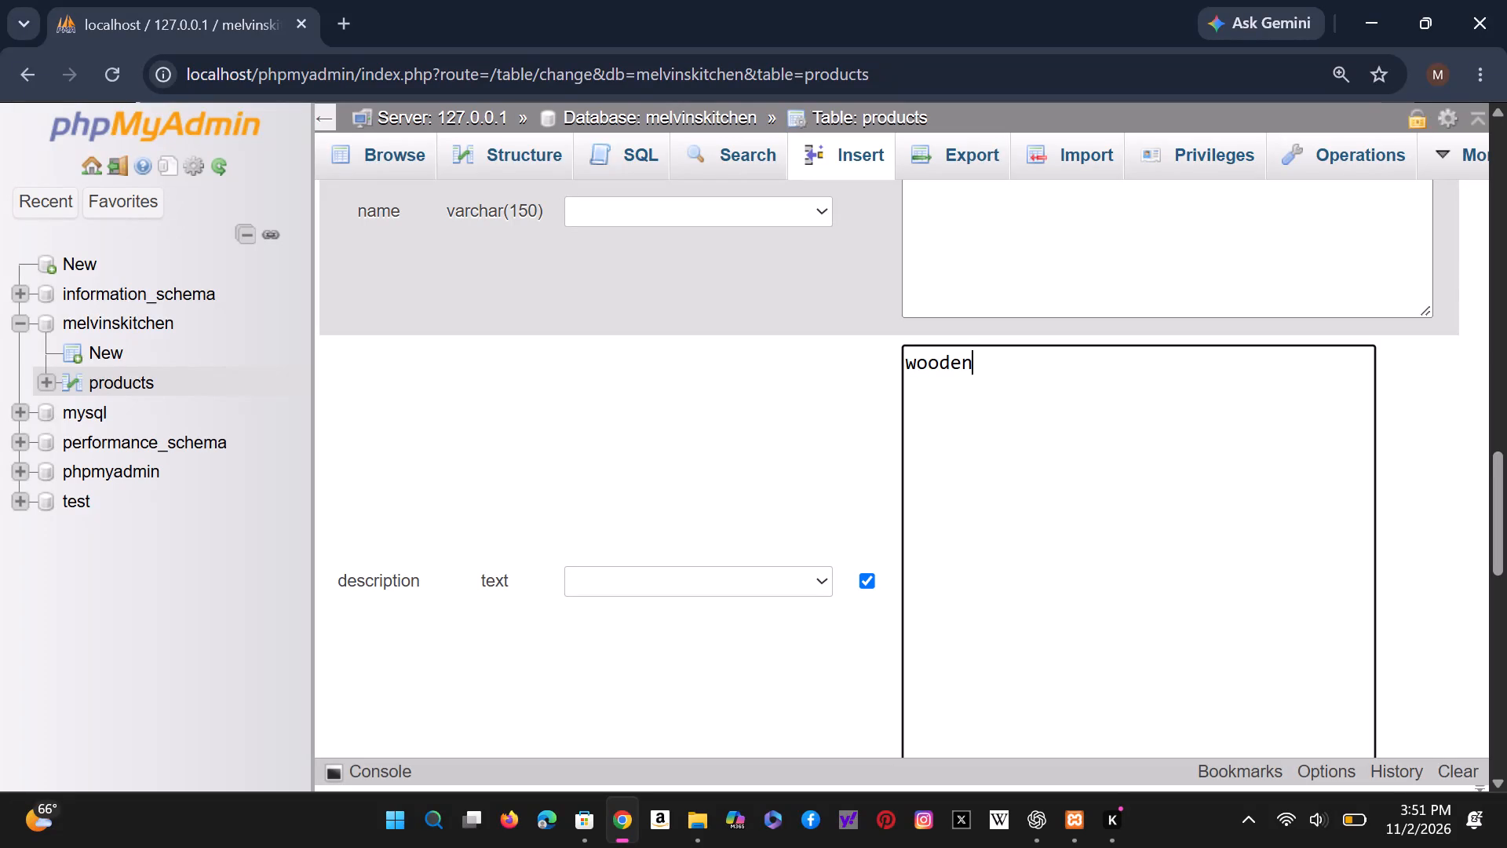
key("space")
key("w")
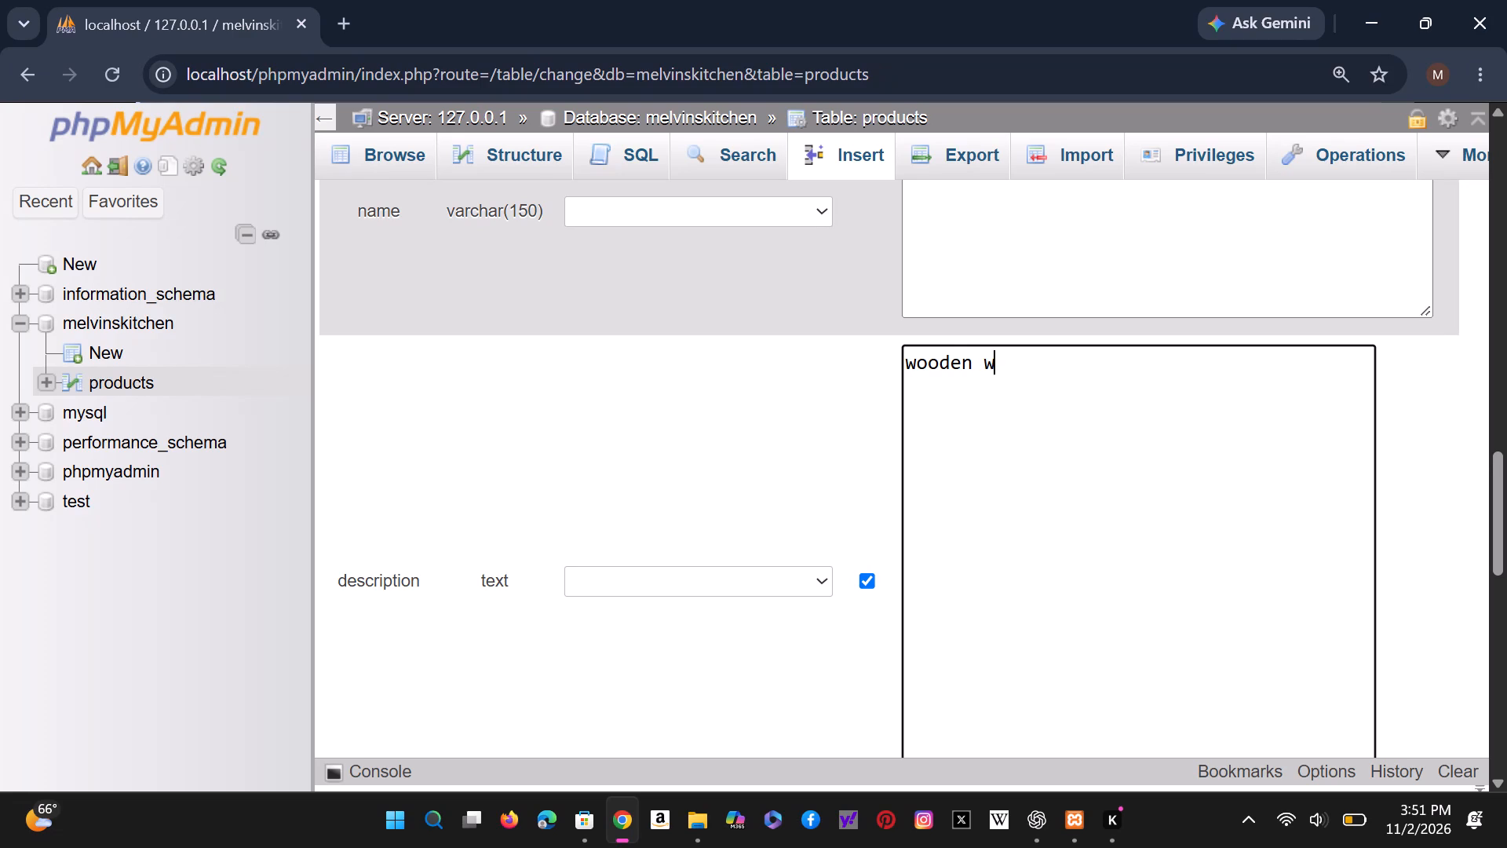
key("BackSpace")
type("brush")
key("space")
Set the pastry brush's category to "kitchen essentials".
scroll(1027, 439, "down", 3)
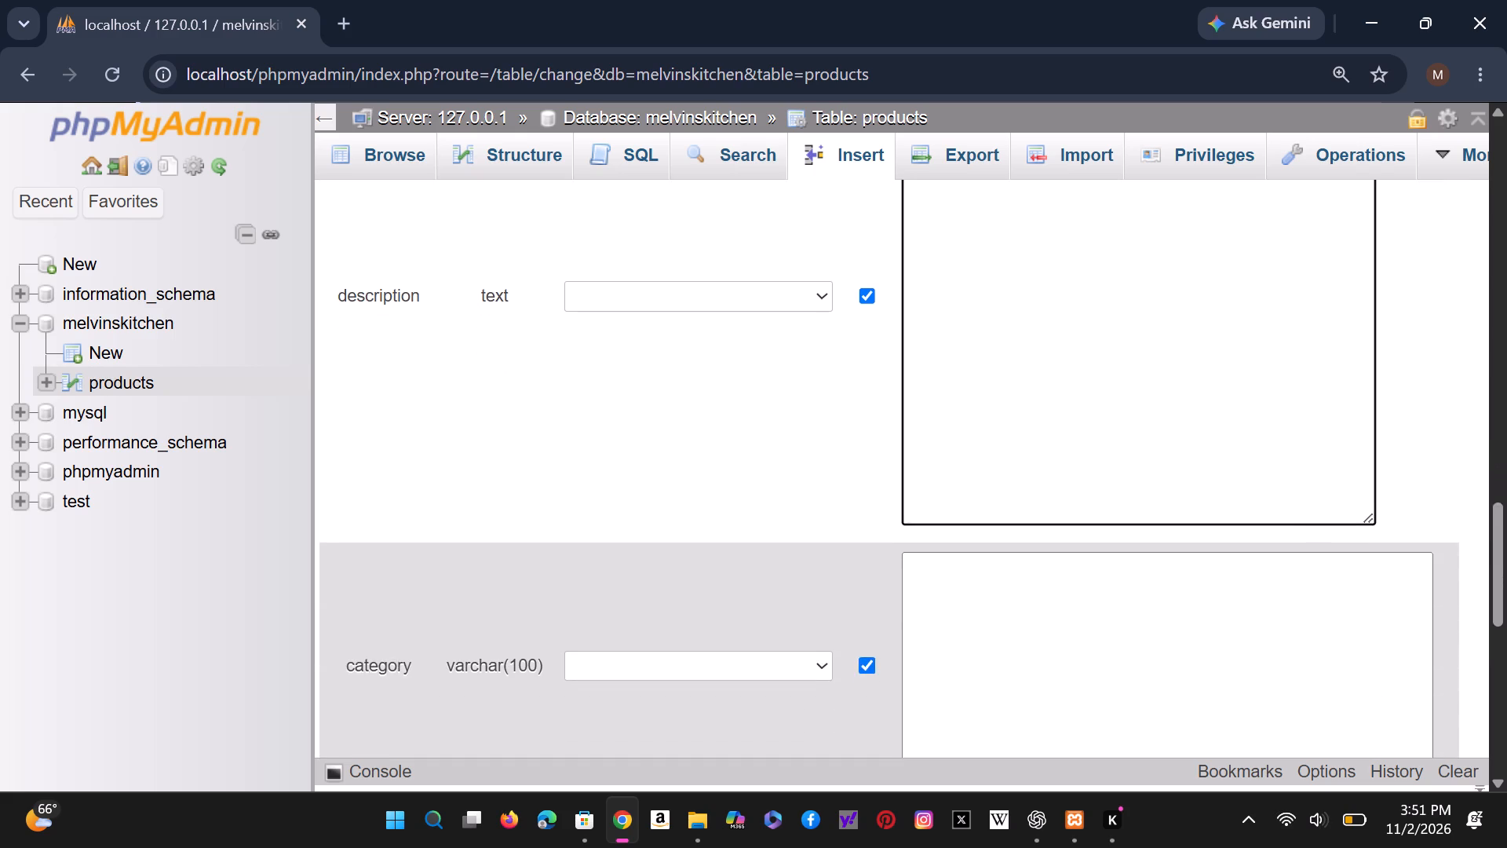
scroll(1027, 439, "down", 1)
left_click(1049, 538)
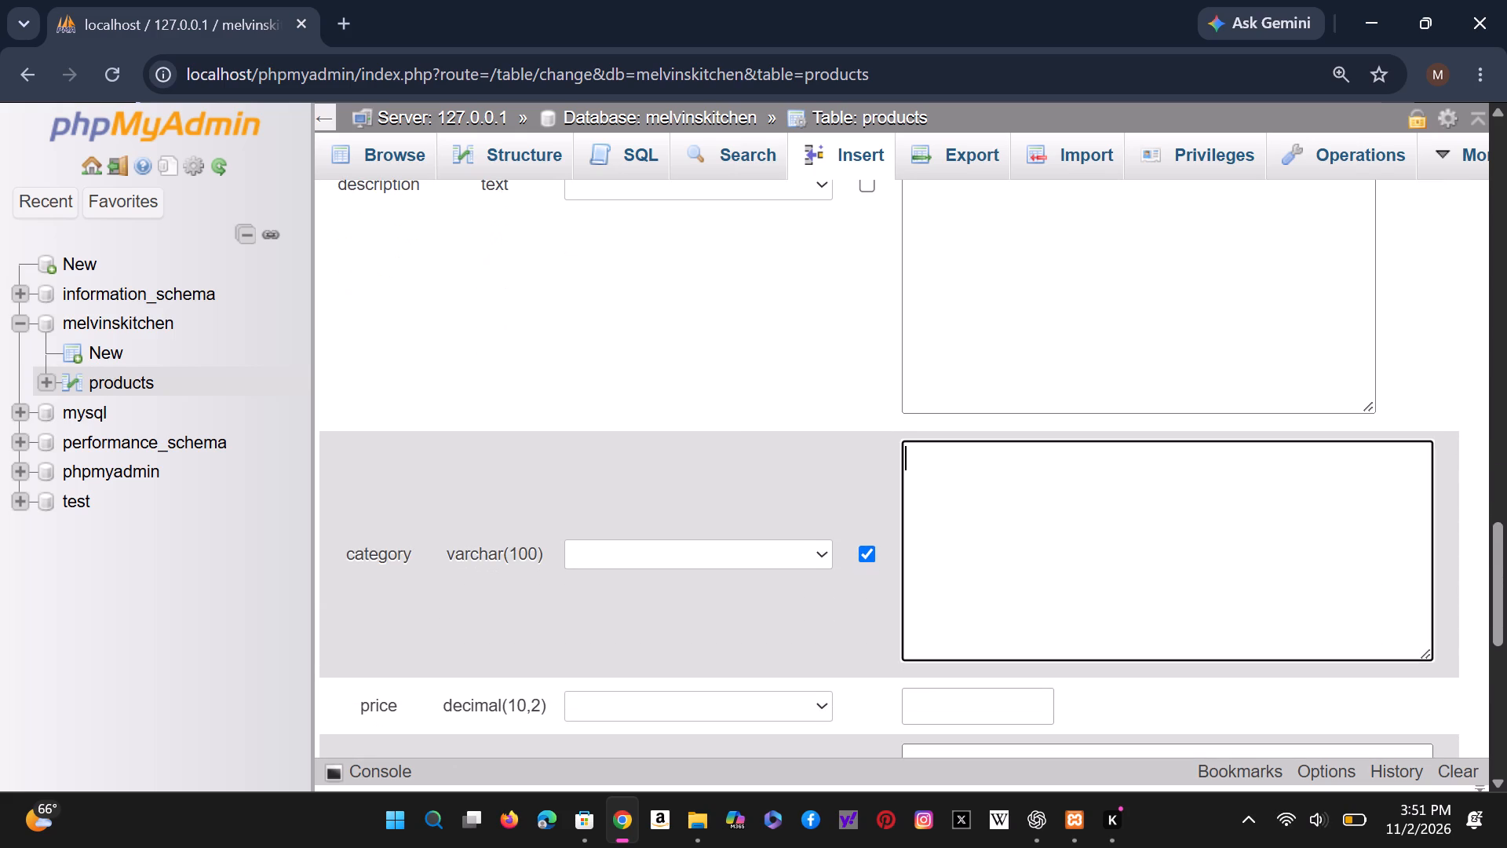
key("c")
key("o")
key("BackSpace")
key("BackSpace")
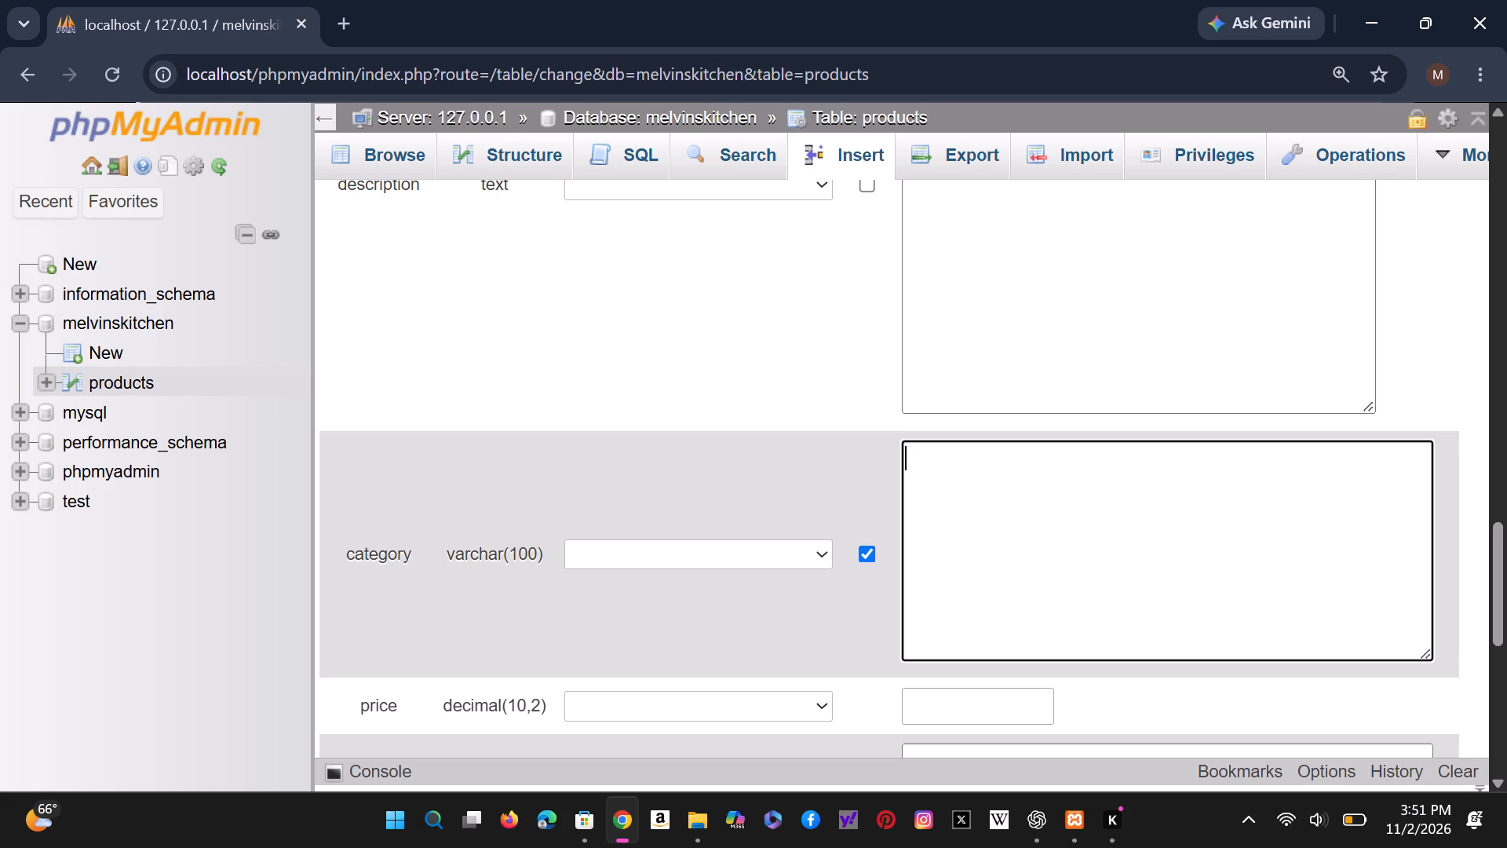
type("kitche")
type("n esse")
type("ntials")
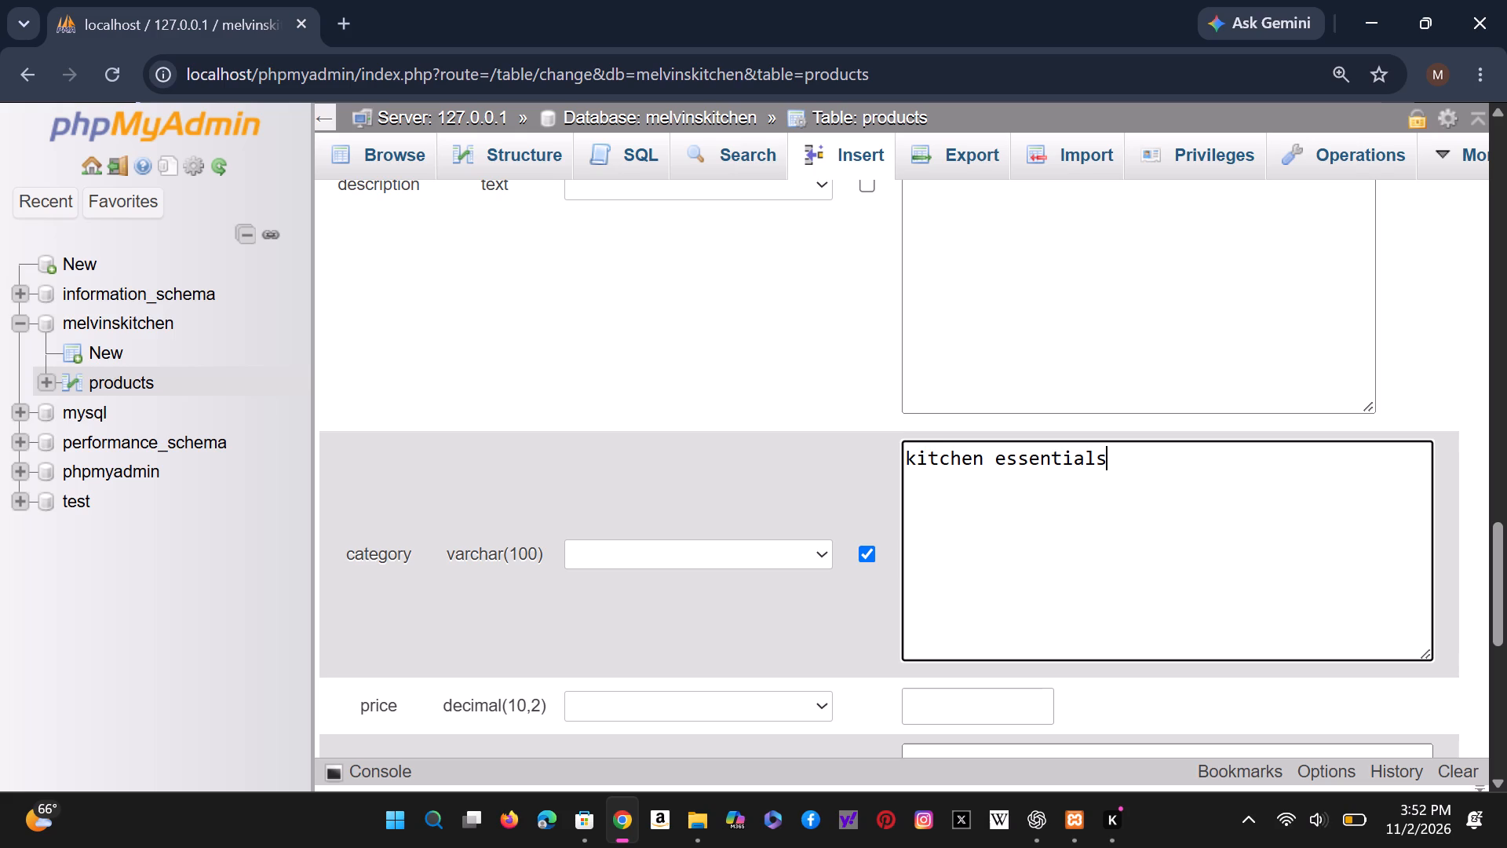
Set the pastry brush's price to 1650.00.
scroll(1055, 576, "down", 2)
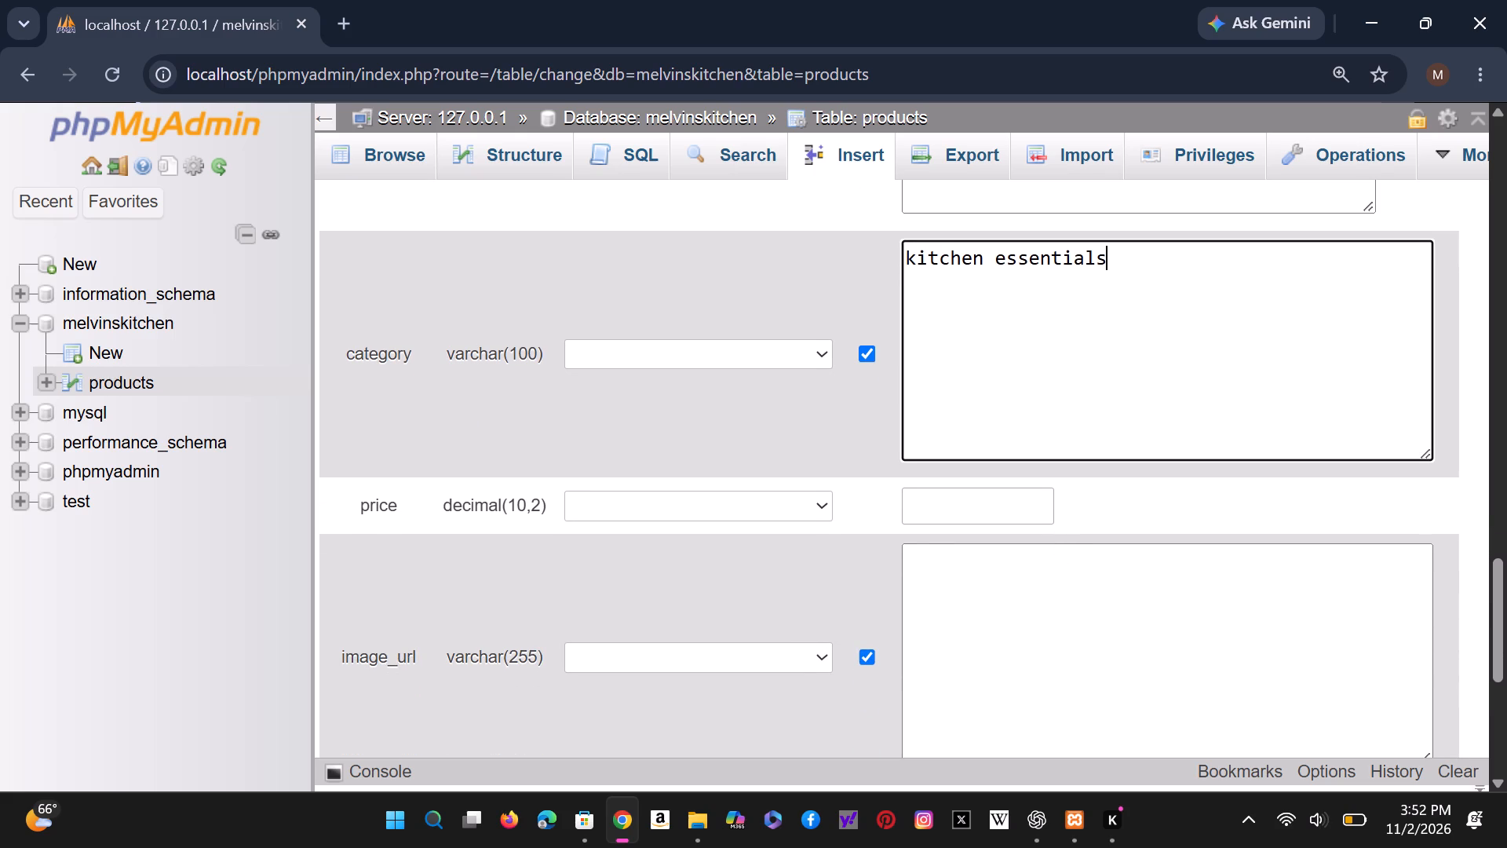
left_click(958, 510)
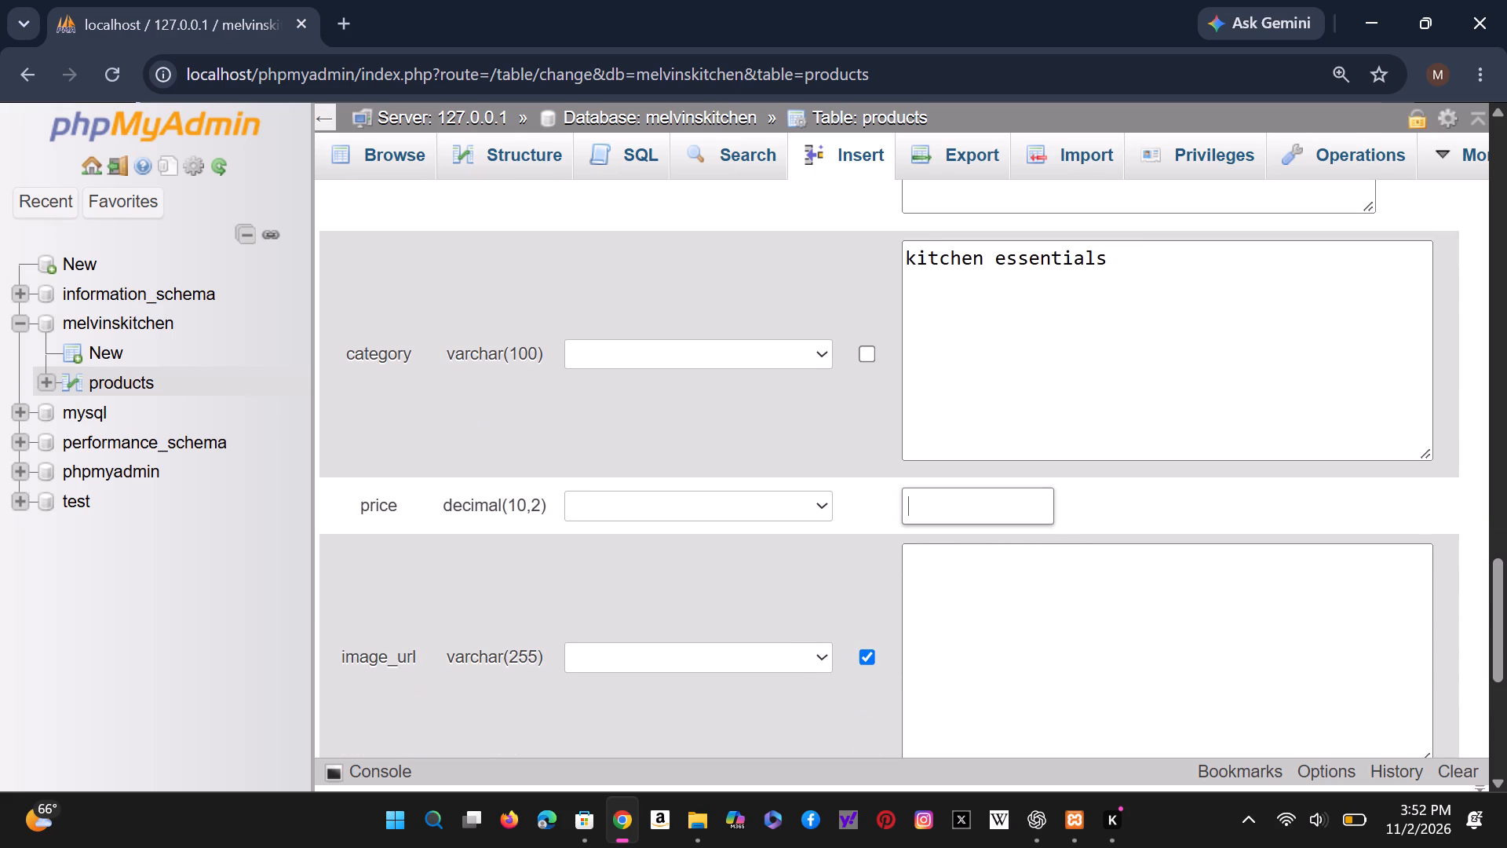
left_click(1001, 460)
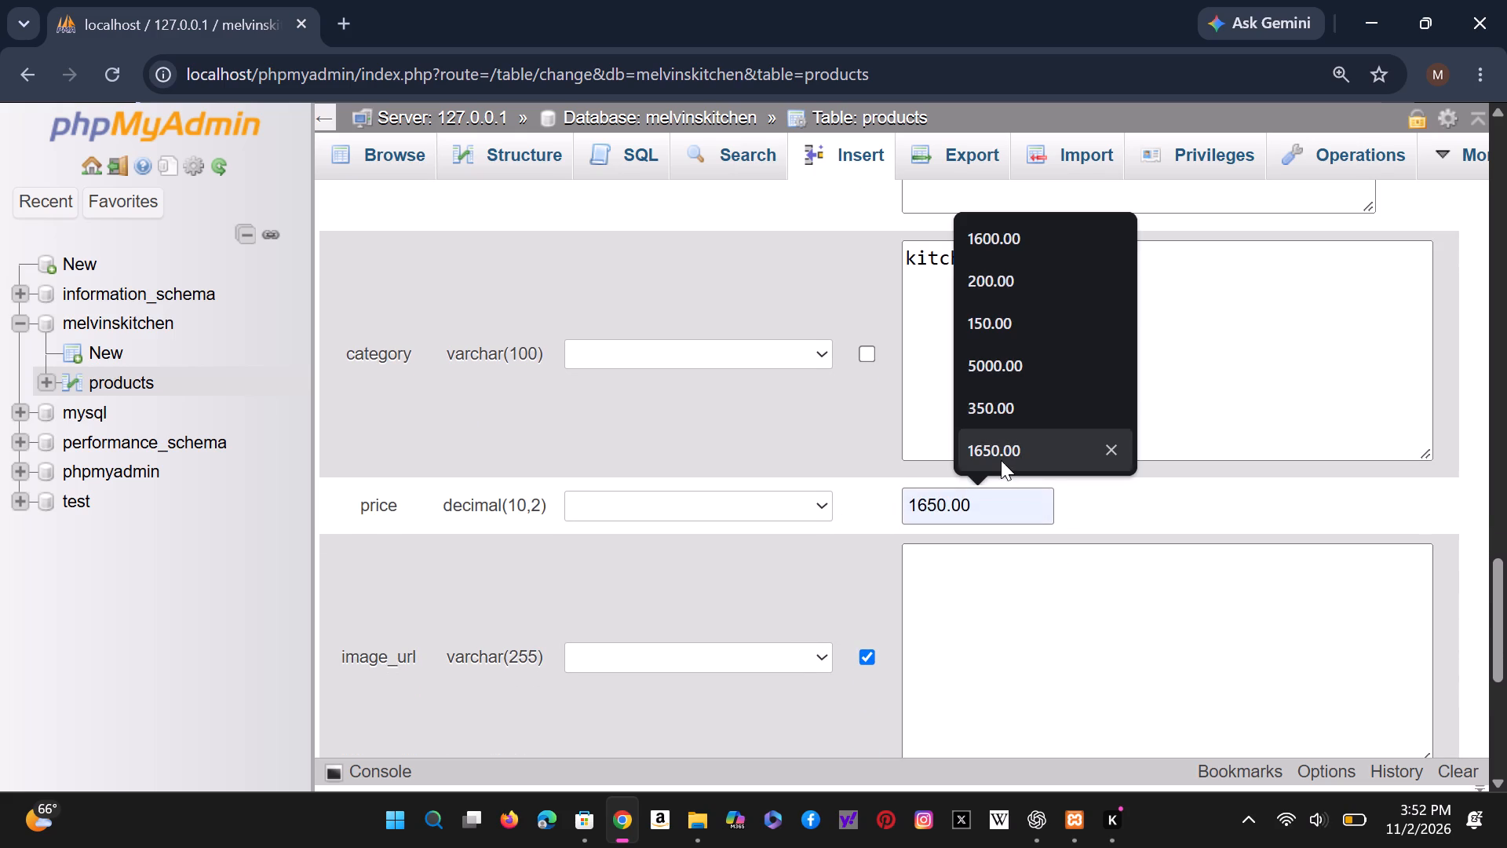
Submit the kitchen utensils and pastry brush records for insertion into the products table.
scroll(998, 612, "down", 3)
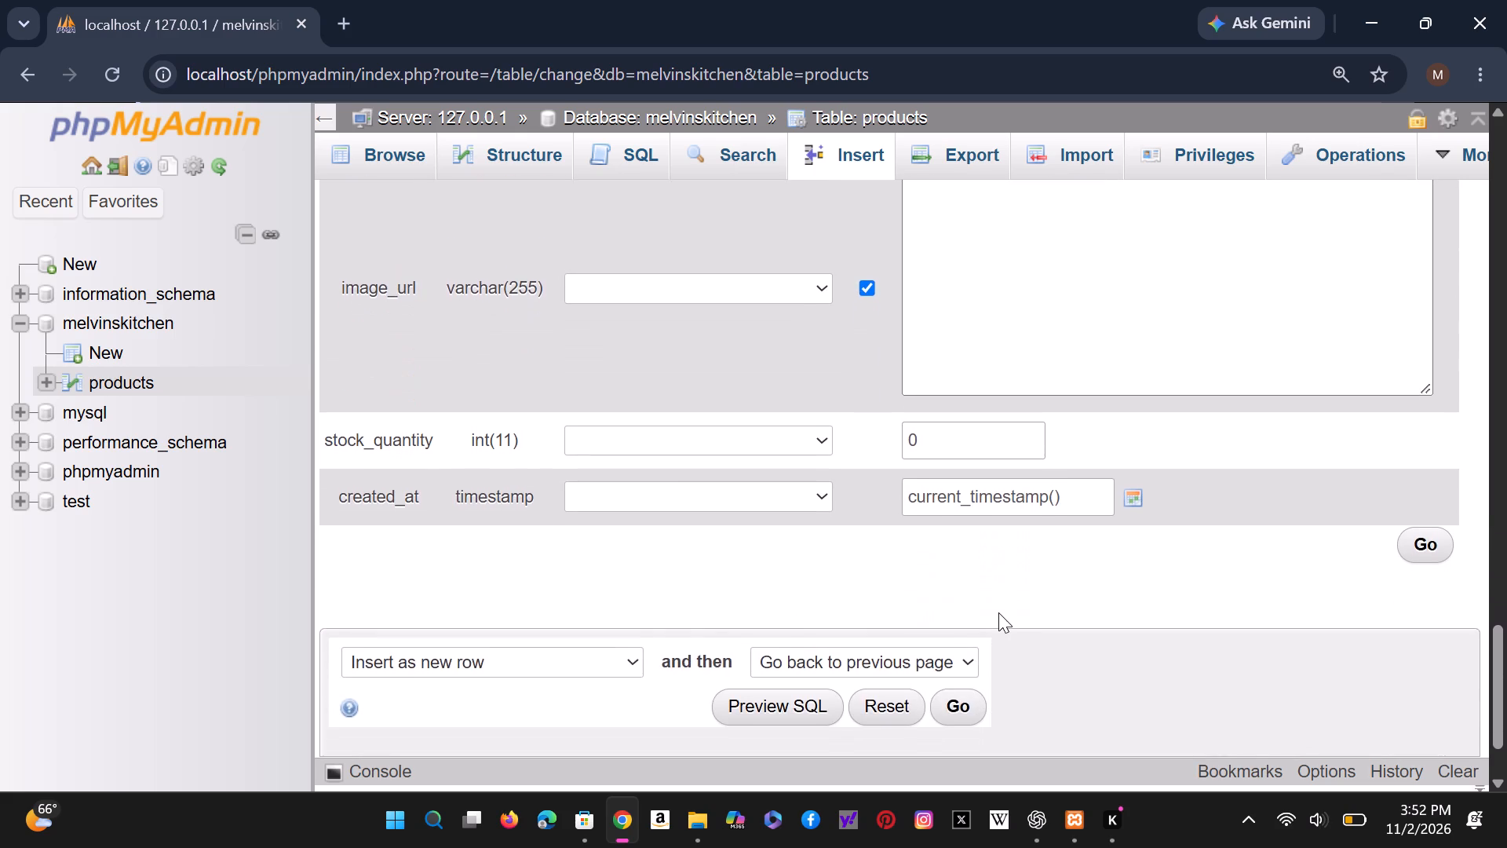
scroll(998, 612, "down", 1)
left_click(1439, 411)
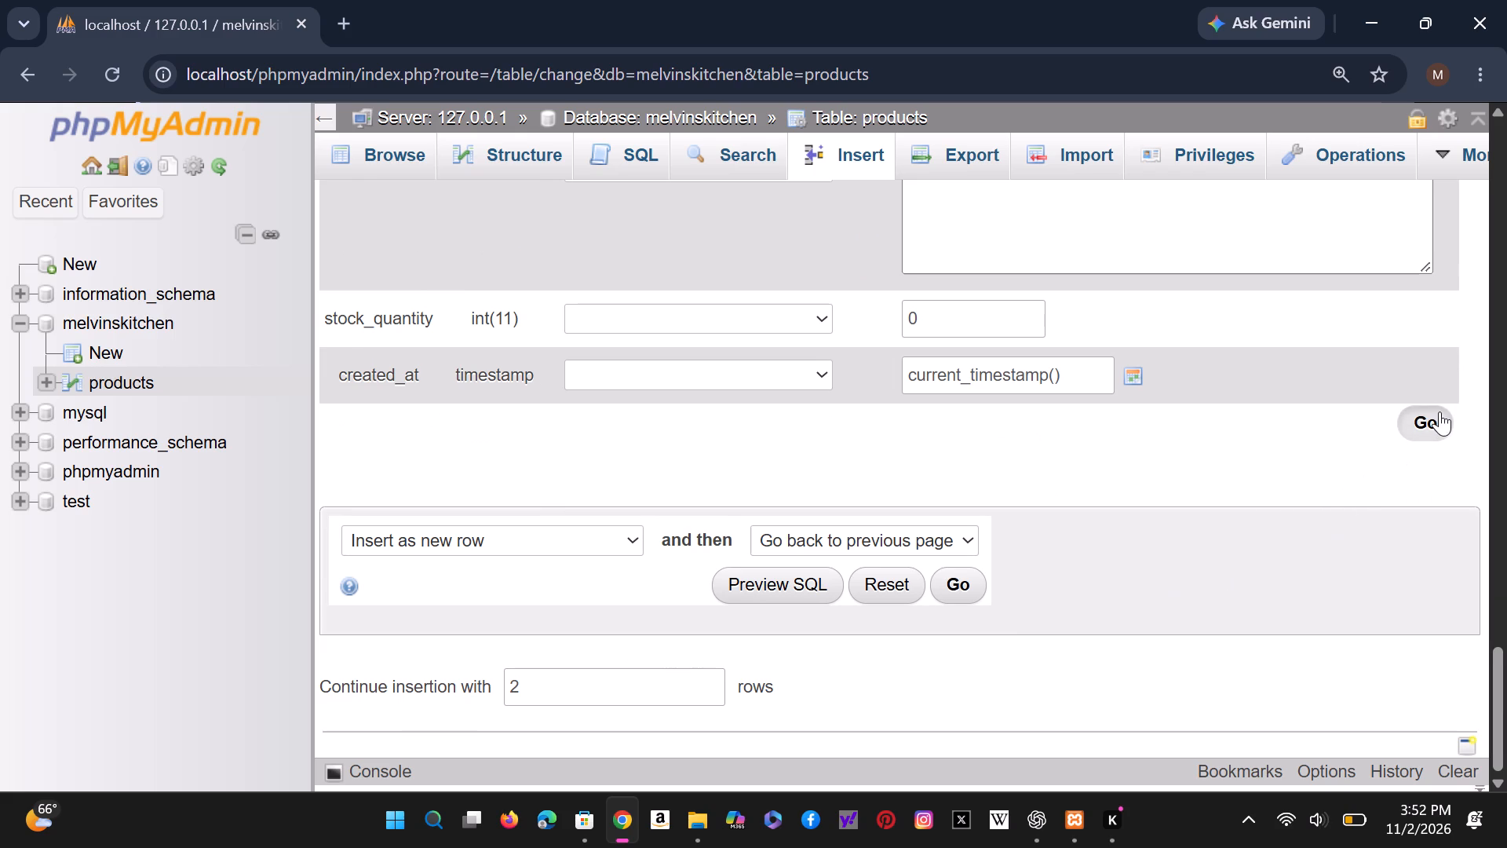
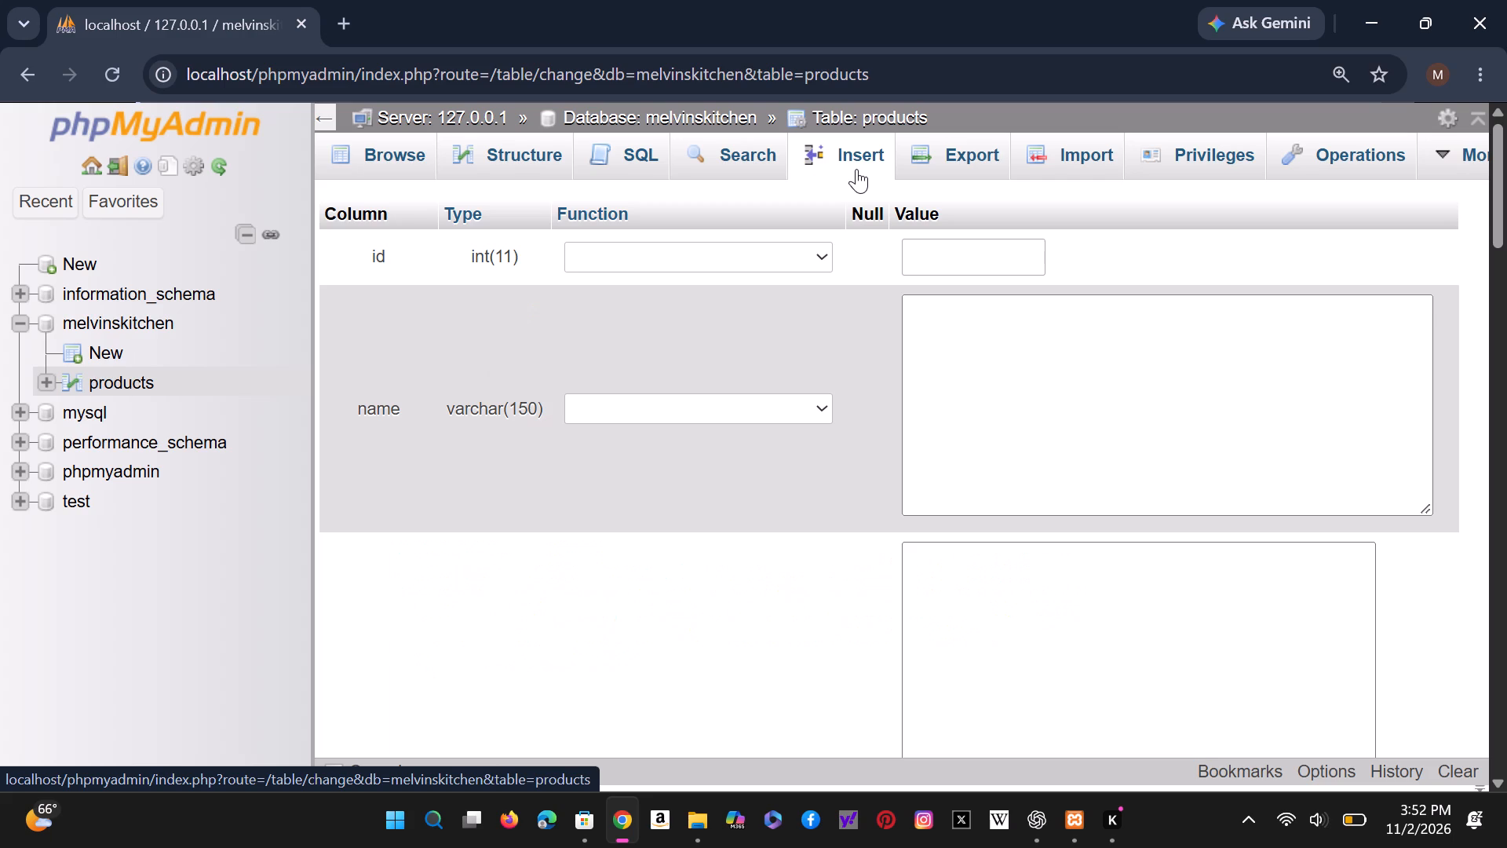
Enter "piping tips" as the first product's name in the new products insert form.
scroll(856, 169, "up", 1)
scroll(919, 383, "up", 1)
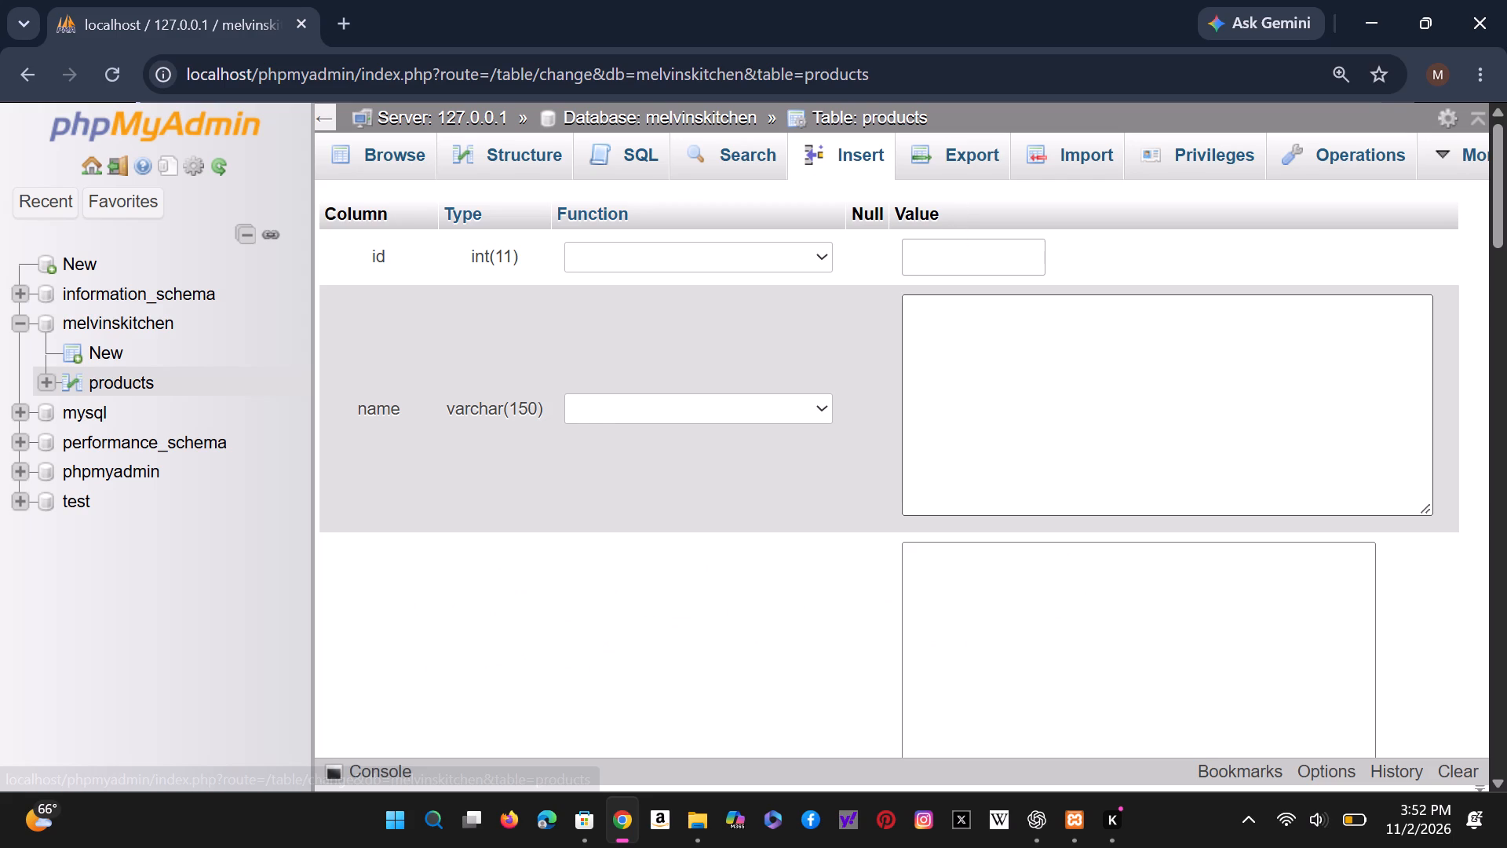
left_click(938, 340)
type("piping t")
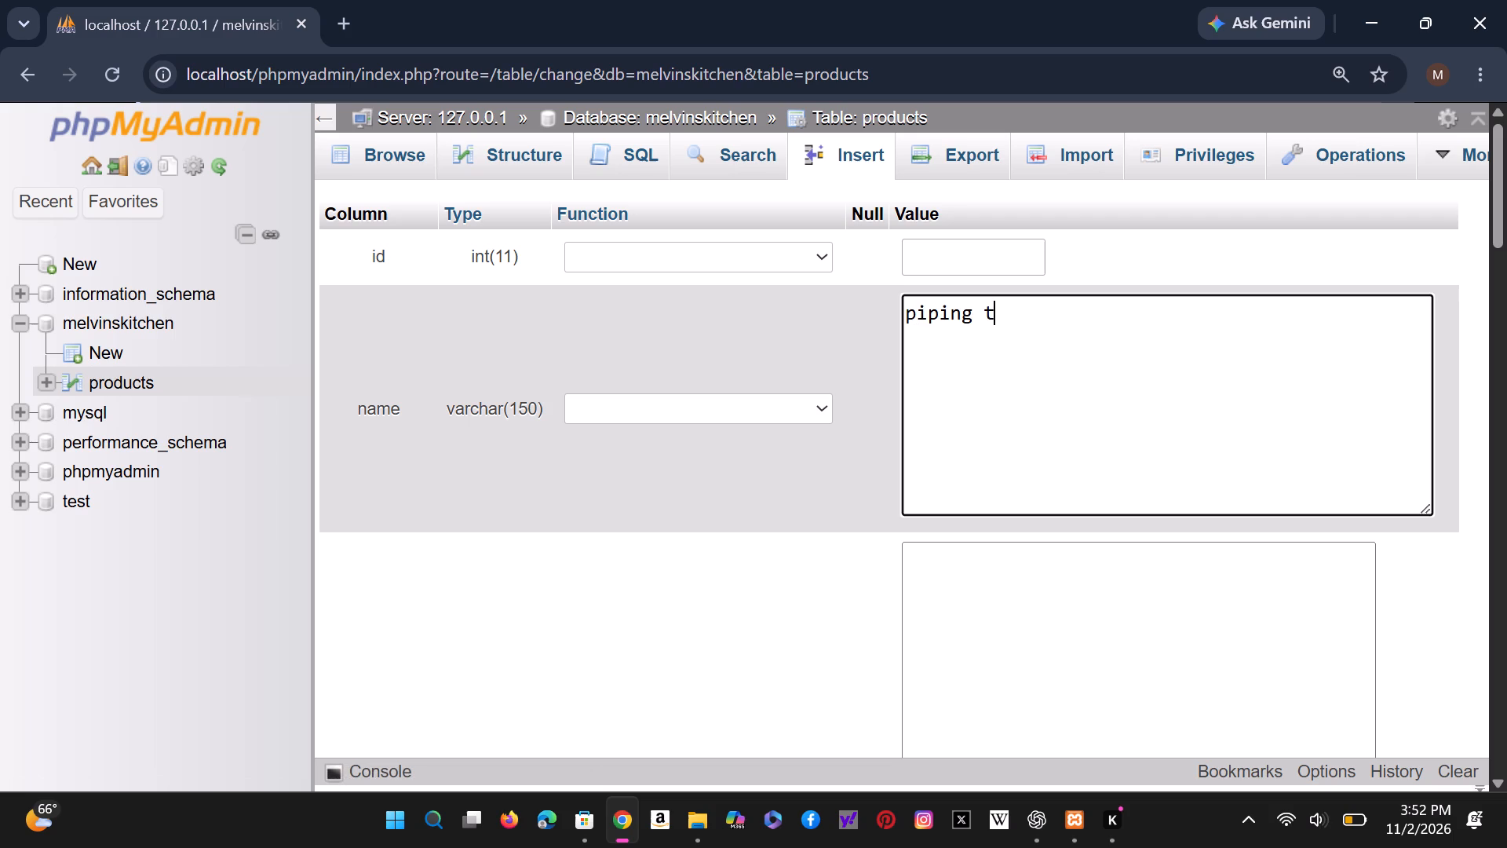
key("i")
key("p")
key("s")
key("space")
Start the piping tips' description with the text "metallics with diffrent".
left_click(959, 595)
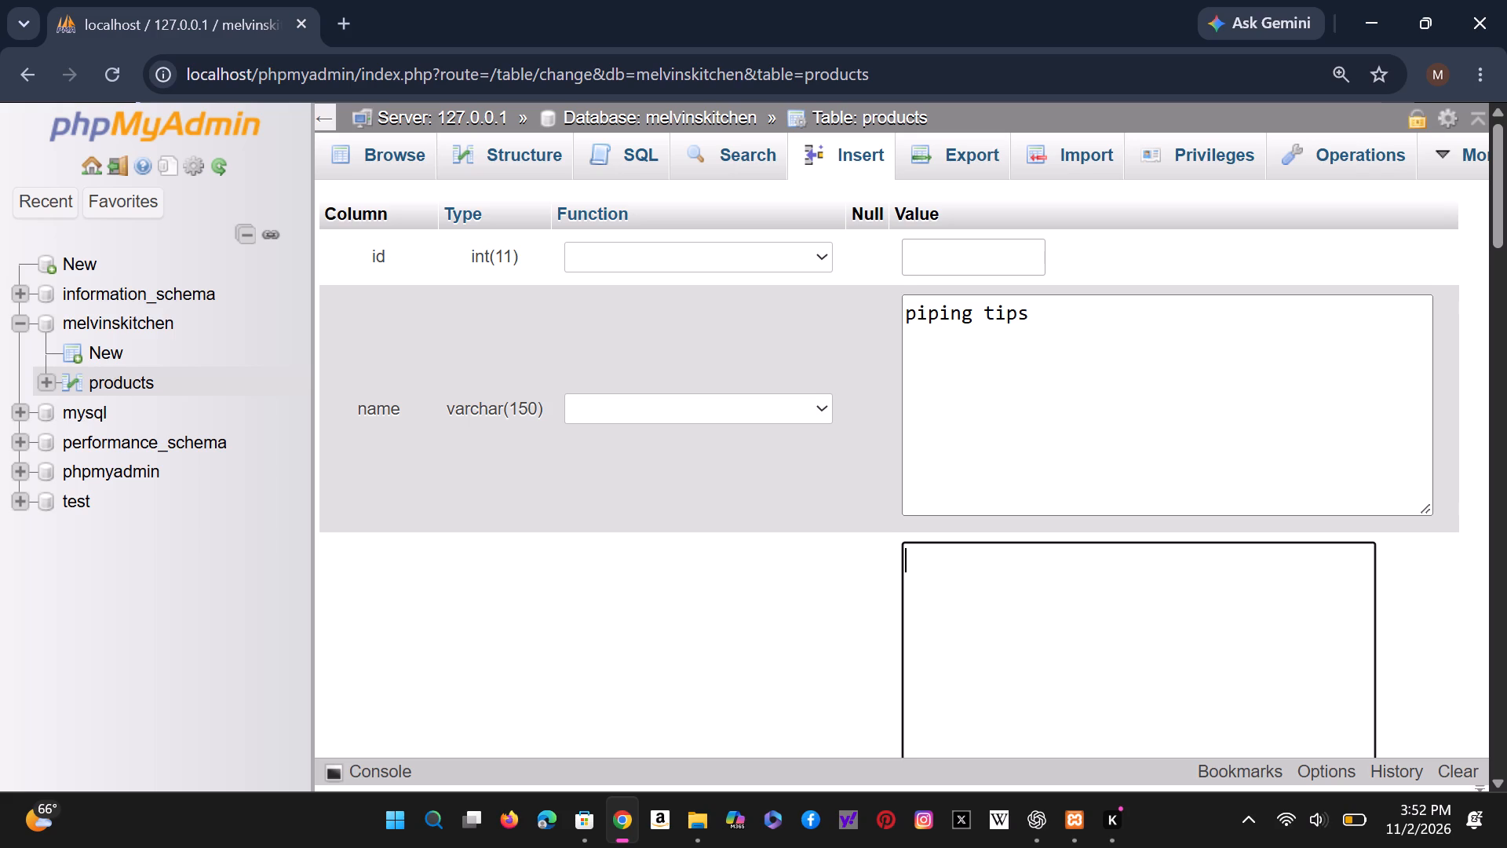
scroll(959, 595, "down", 3)
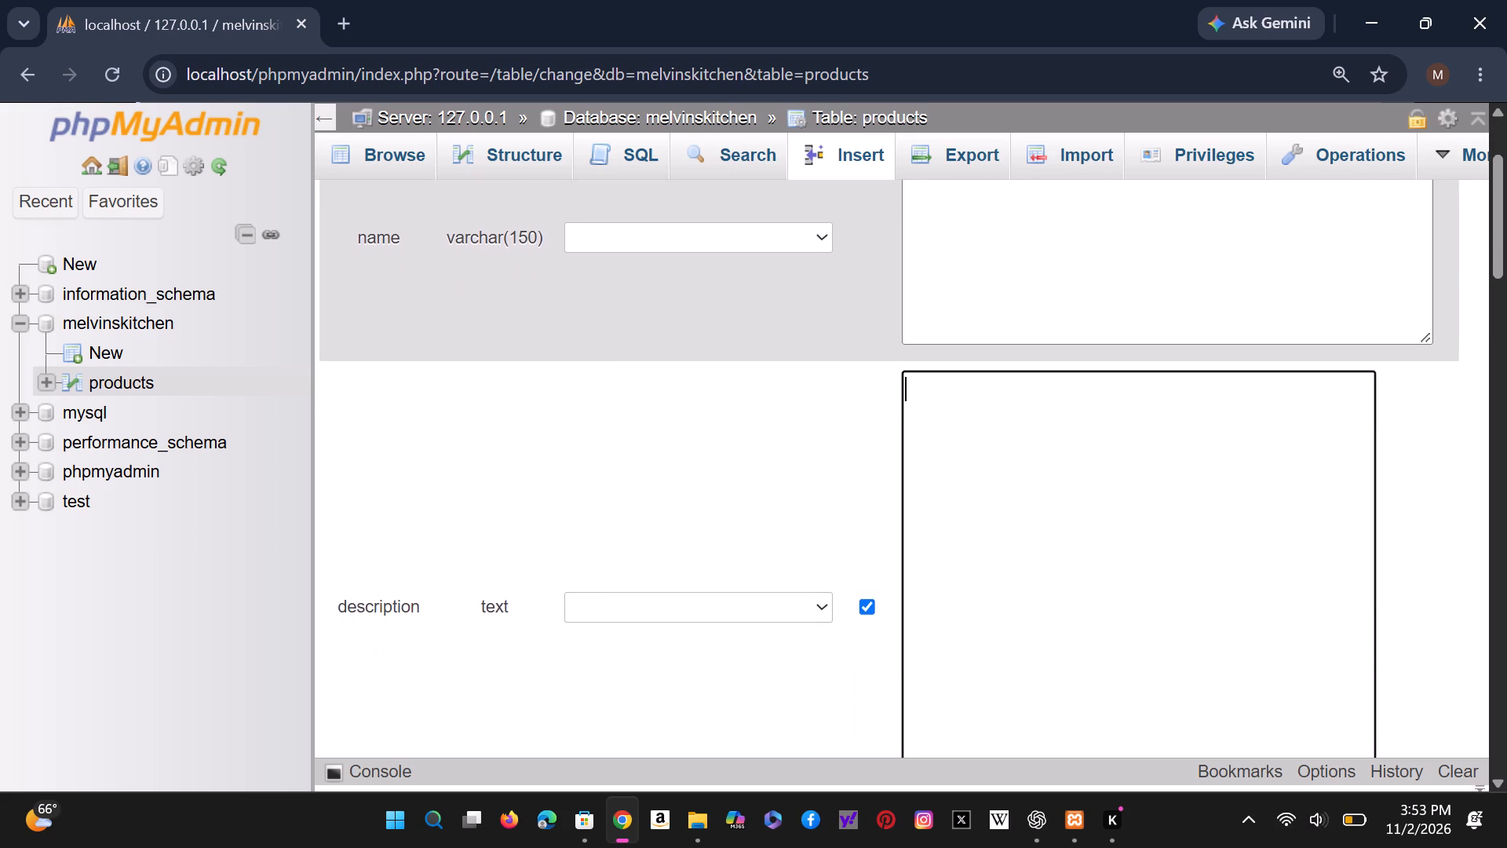
scroll(959, 595, "down", 1)
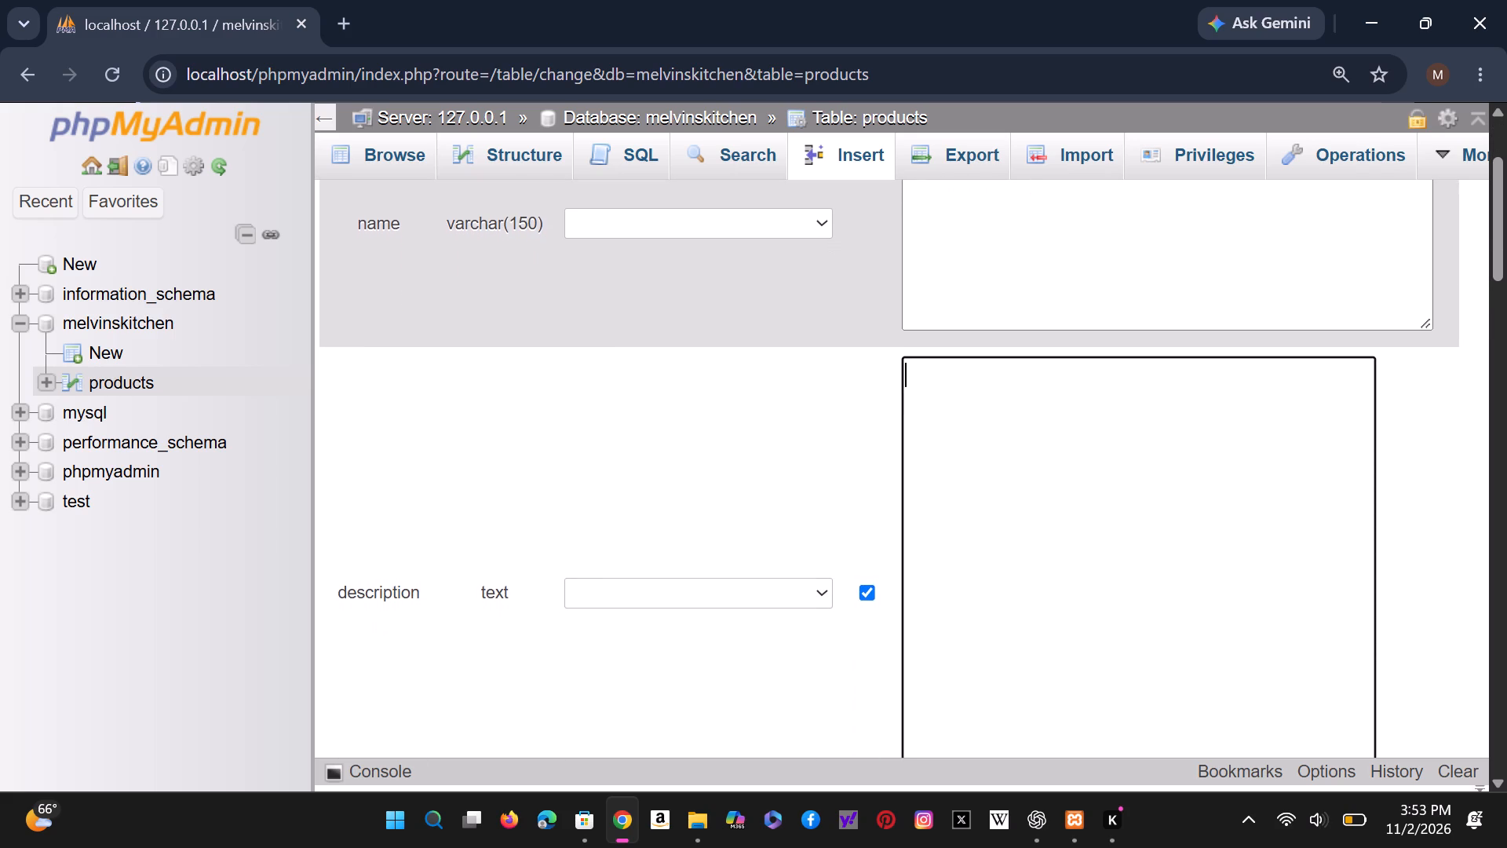
type("metal")
key("l")
type("ics")
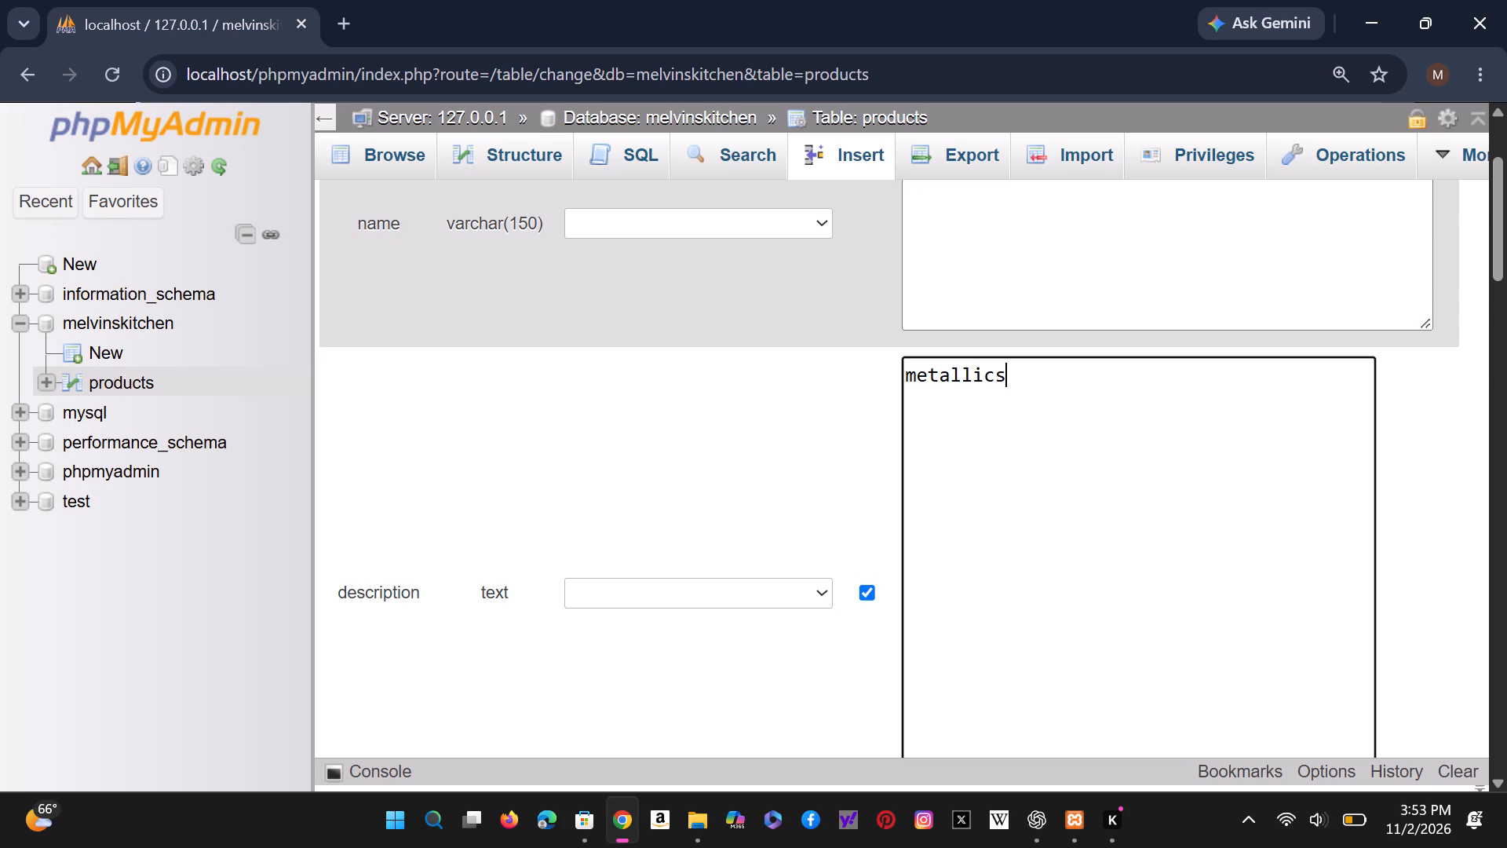
key("space")
type("with diffre")
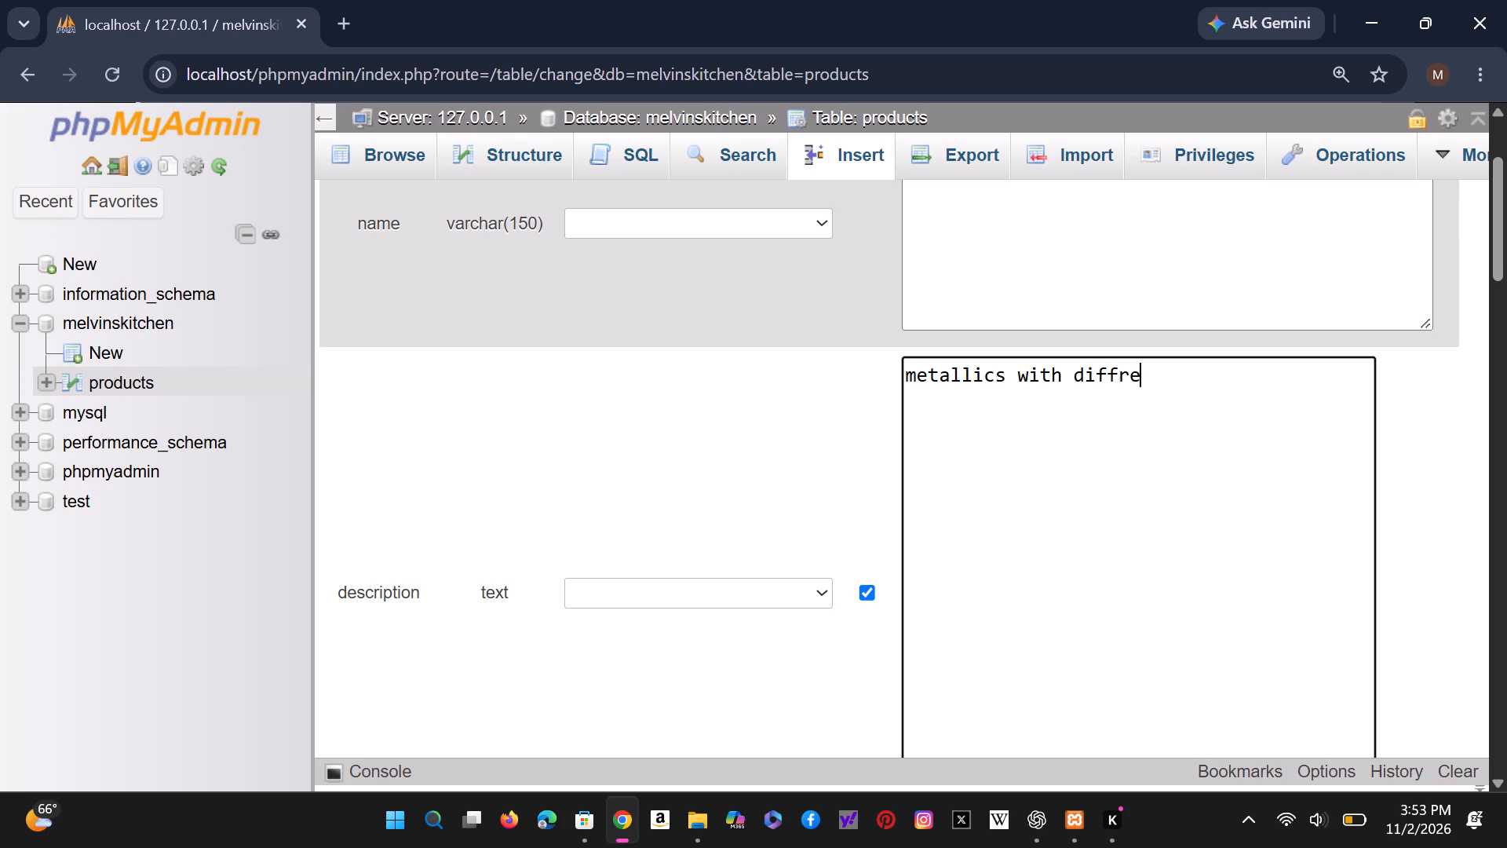
type("nt")
key("space")
Correct the first word of the piping tips' description to "metallic".
key("Left")
key("Left")
key("Left")
key("Left")
key("Left")
key("Left")
key("Left")
key("Left")
key("Left")
key("Left")
key("Left")
key("Left")
key("Left")
key("Left")
key("Left")
key("Left")
key("Right")
key("BackSpace")
Complete the piping tips' description by adding "shapes its with piping bags" after "diffrent".
key("Right")
key("Right")
key("Right")
key("Right")
key("Right")
key("Right")
key("Right")
key("Right")
key("Right")
key("Right")
key("Right")
key("Right")
key("Right")
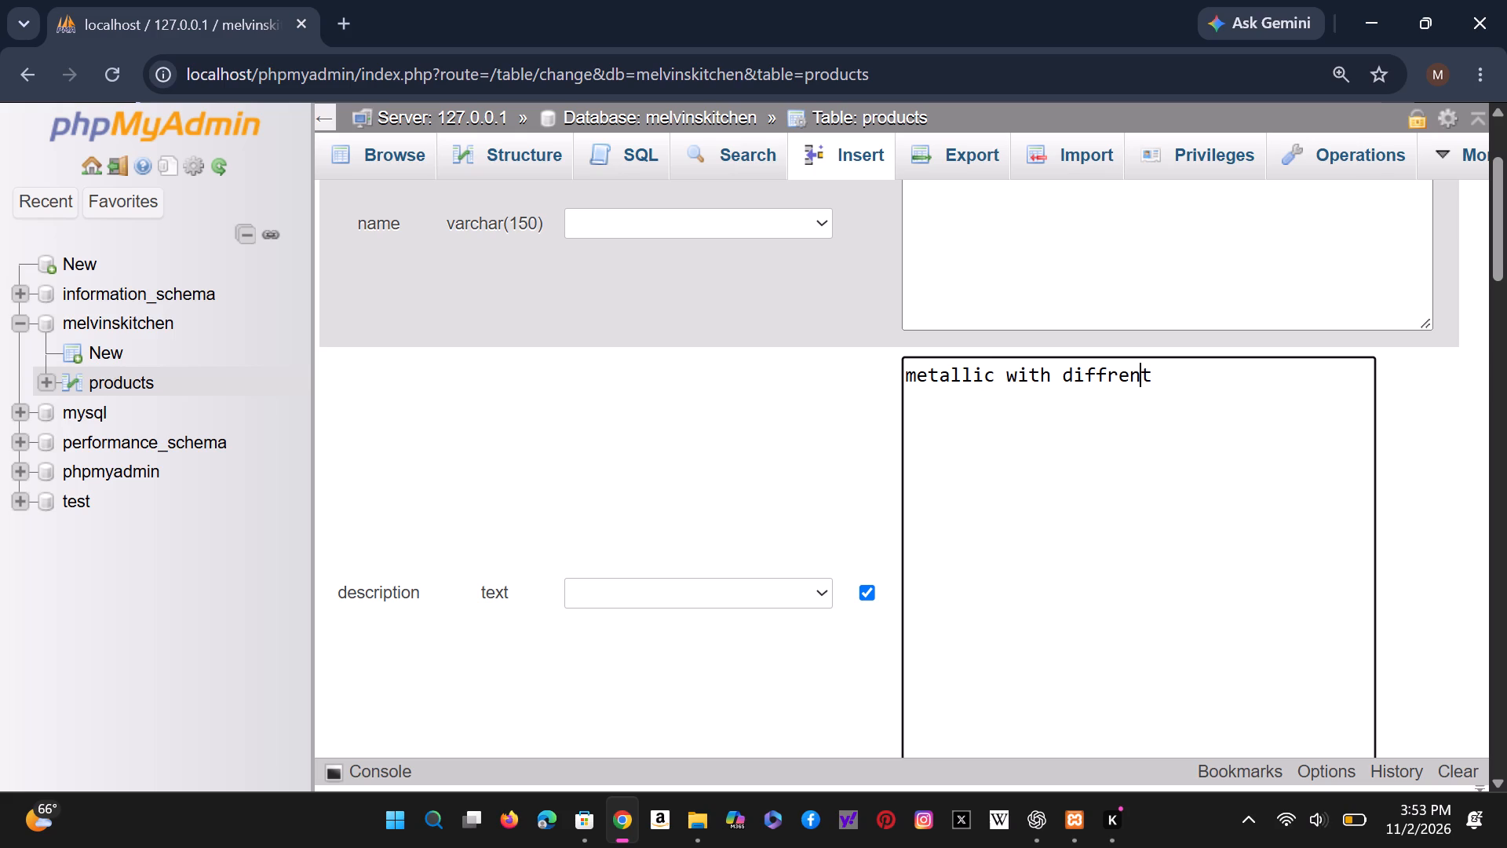
key("Right")
key("space")
type("shapes")
key("space")
type("its with")
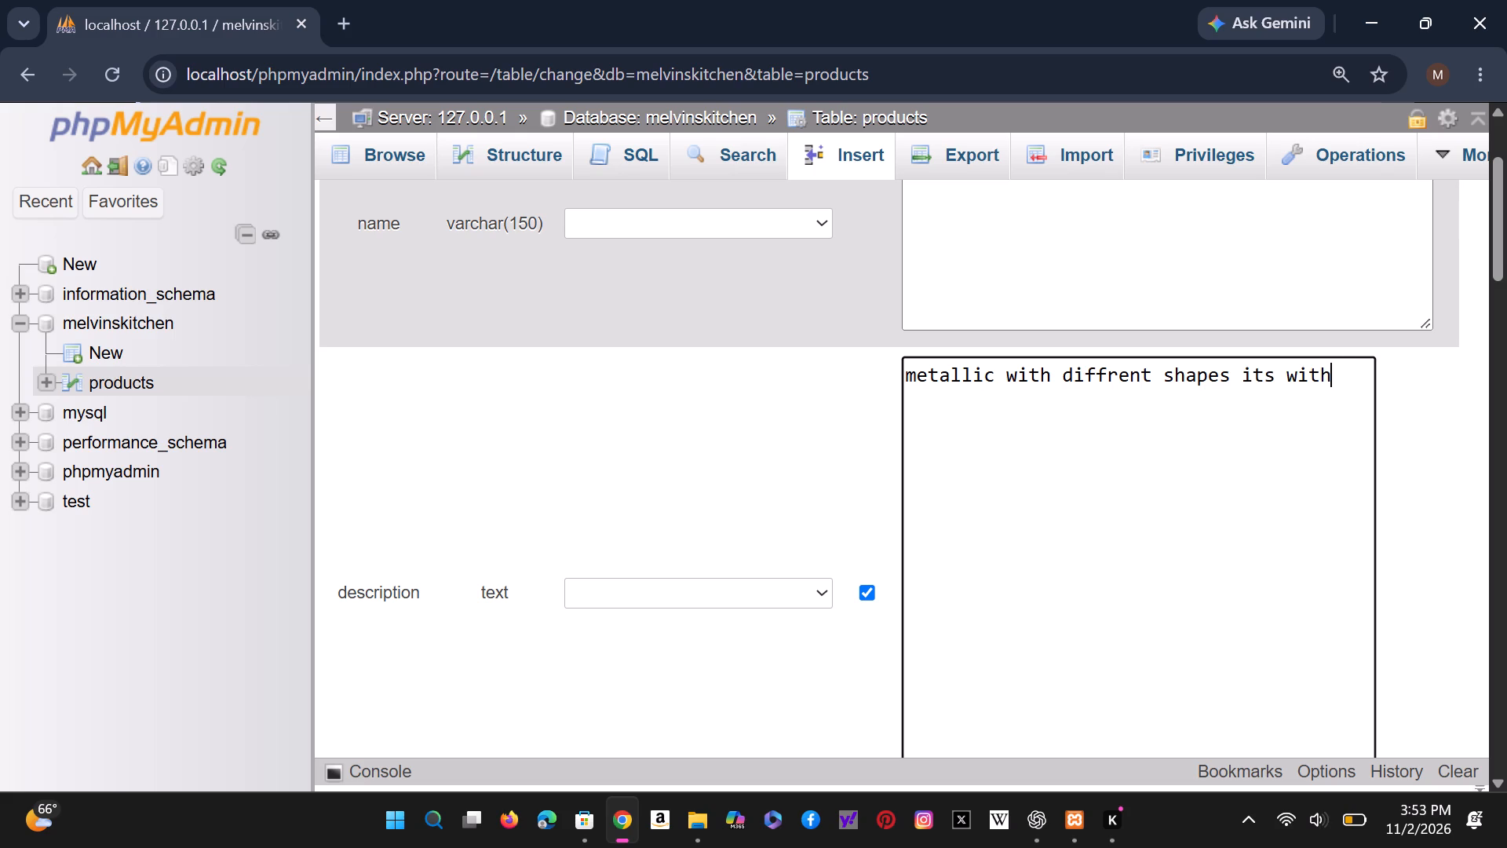
key("space")
type("pi")
type("ping")
key("space")
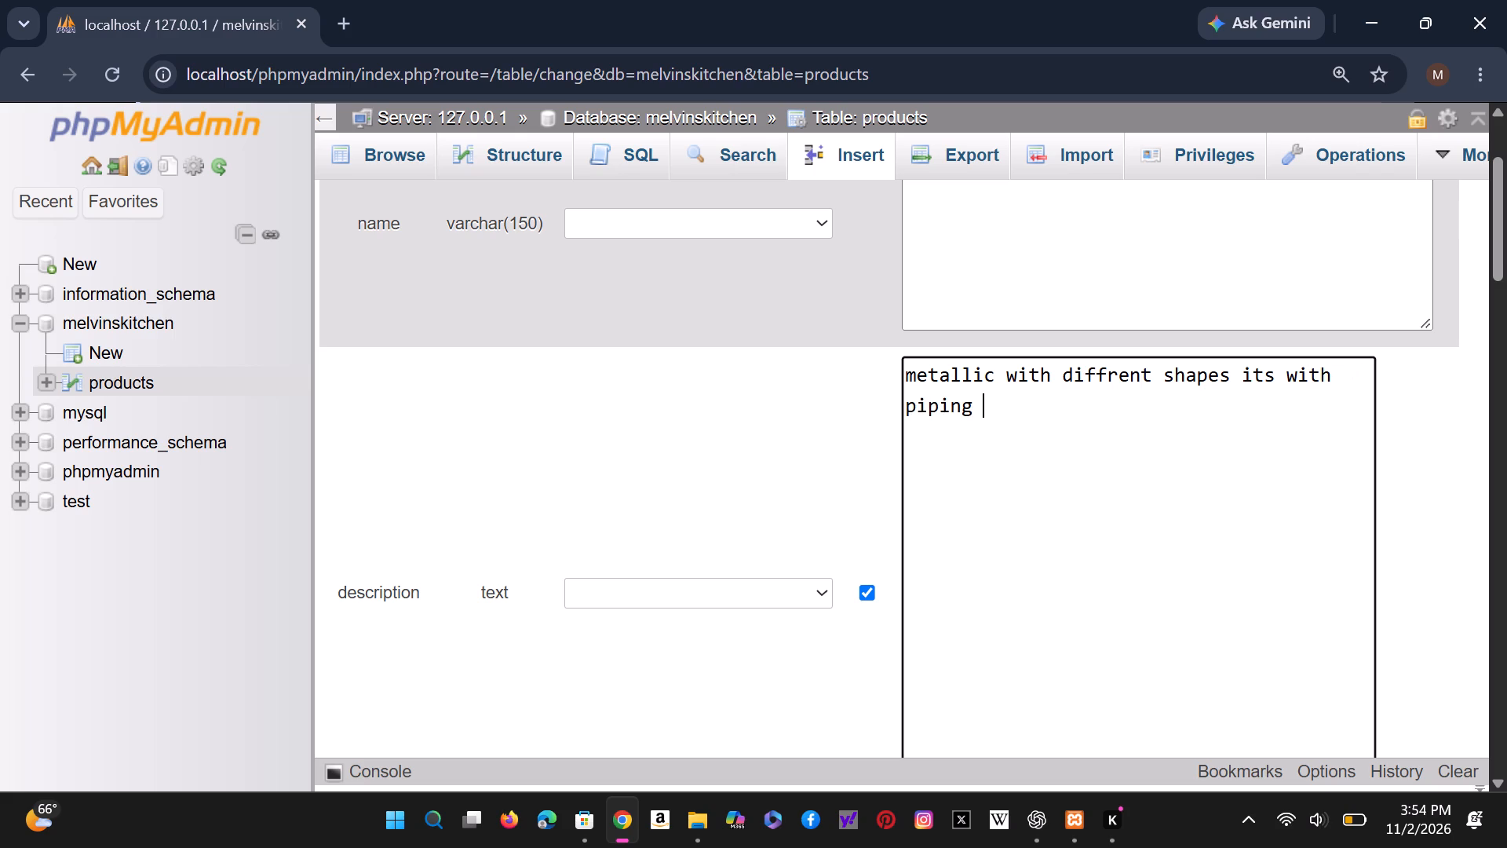
type("bags")
Set the piping tips' category to "decorating tools".
scroll(945, 595, "down", 2)
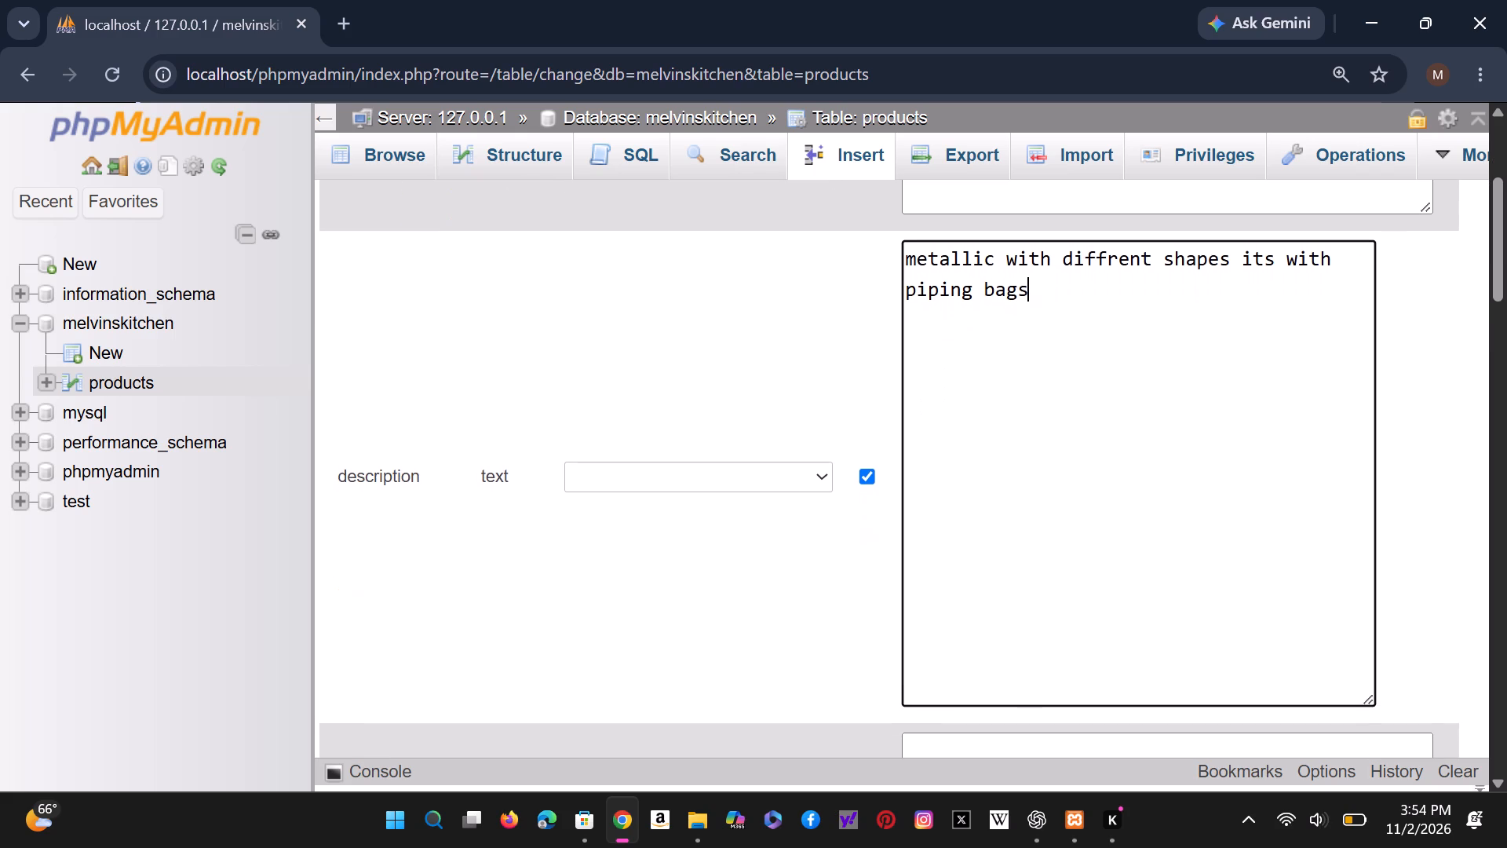
scroll(945, 595, "down", 1)
scroll(1022, 682, "down", 2)
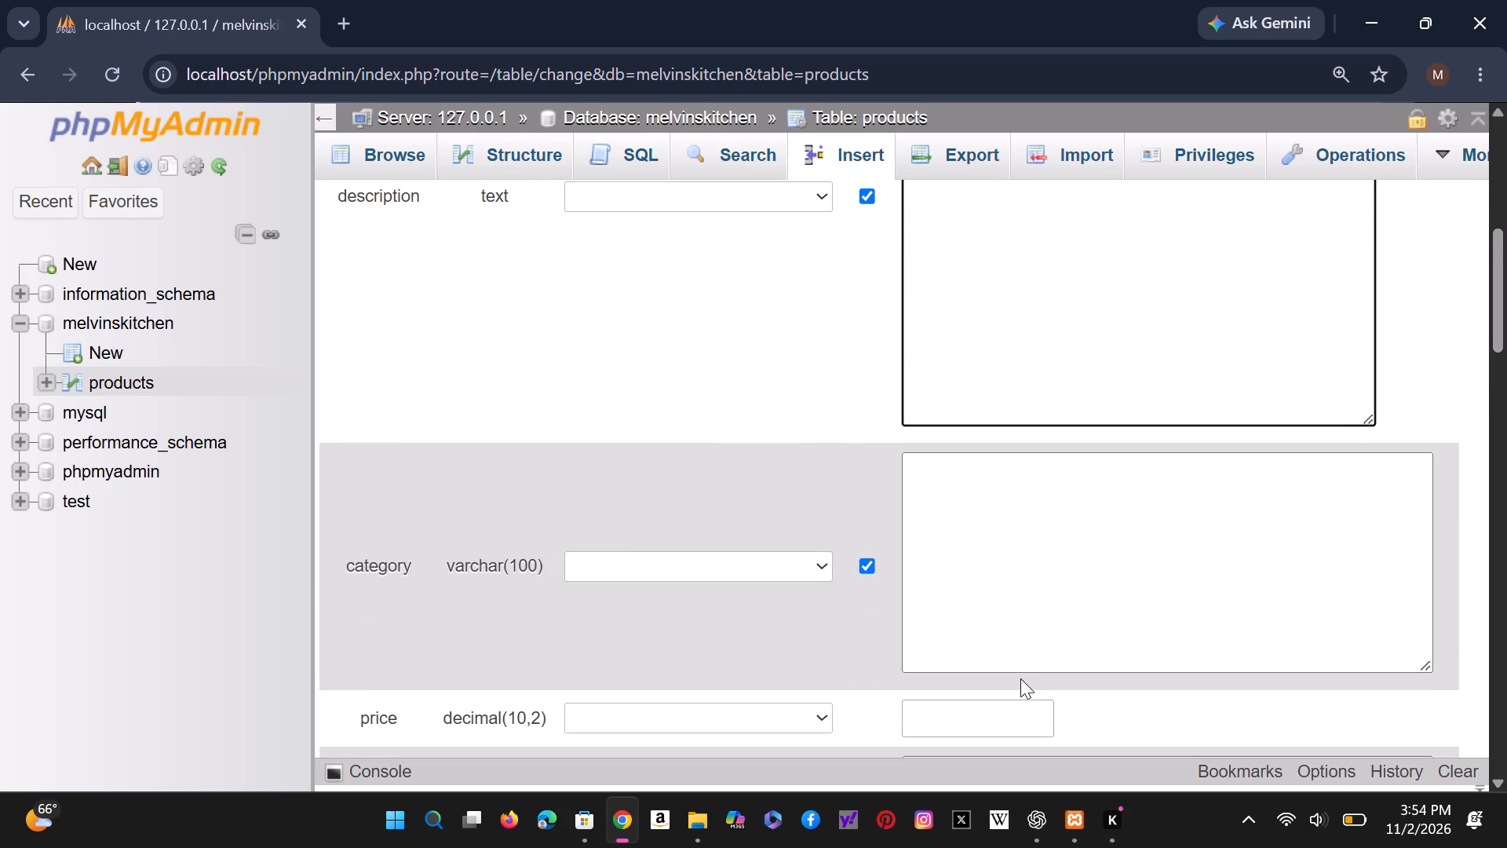
left_click(990, 593)
key("d")
type("ecorating")
key("space")
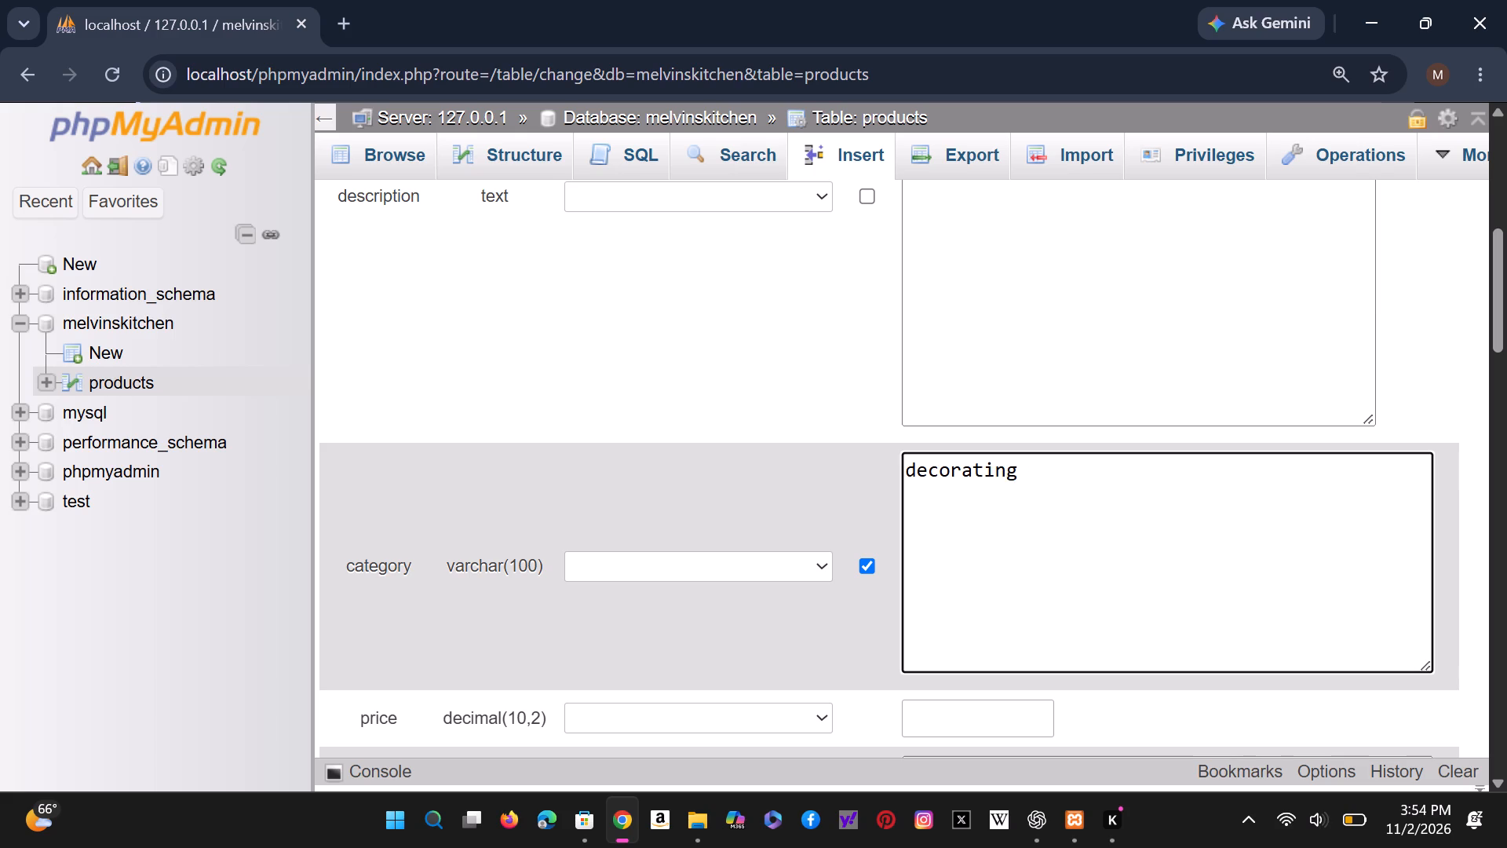
type("tools")
Set the piping tips' price to 750.00.
scroll(860, 606, "down", 2)
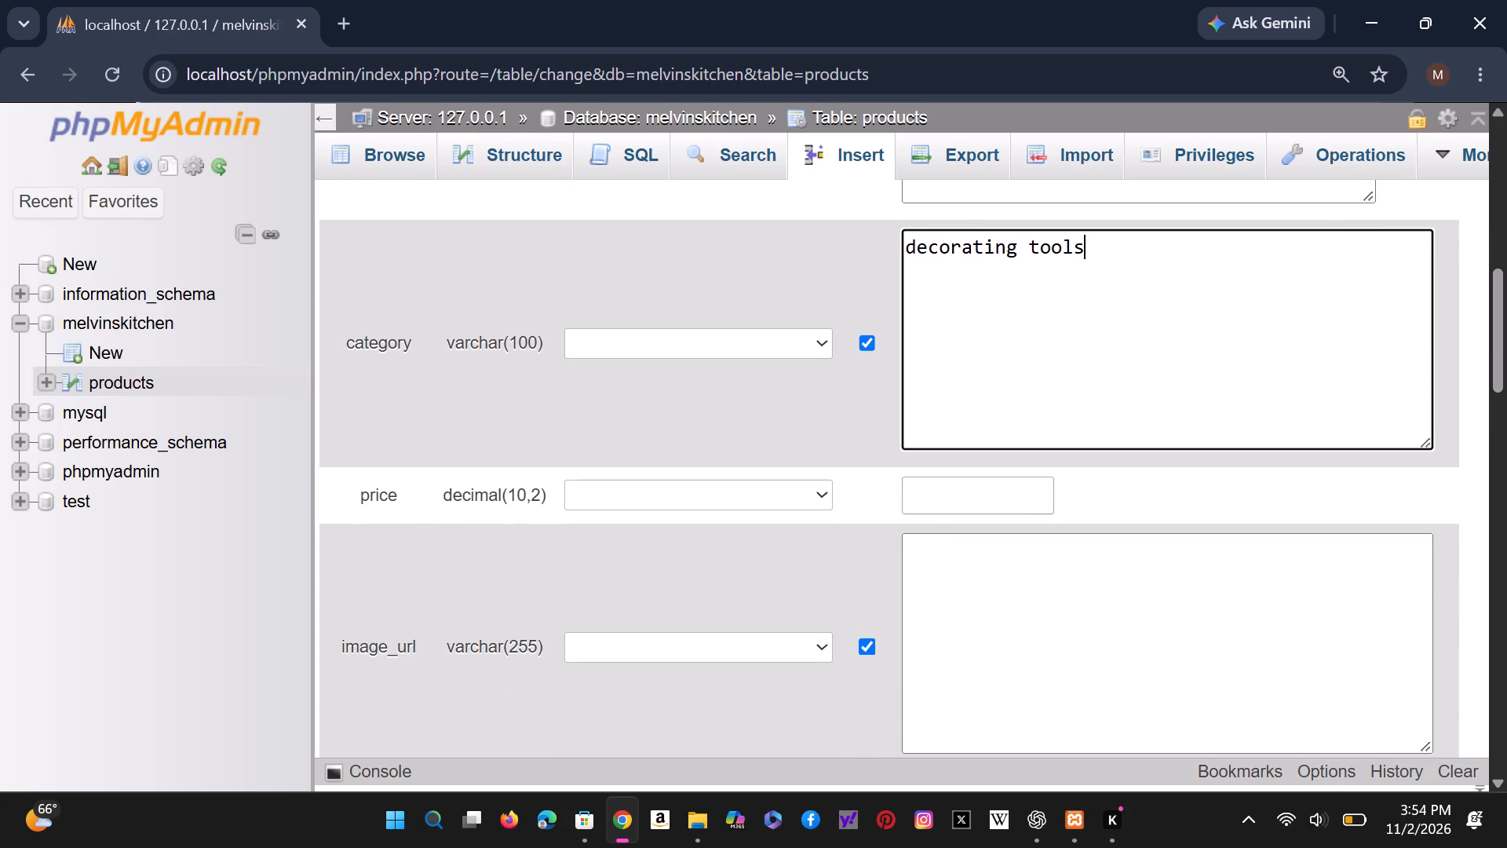
left_click(947, 499)
left_click(947, 499)
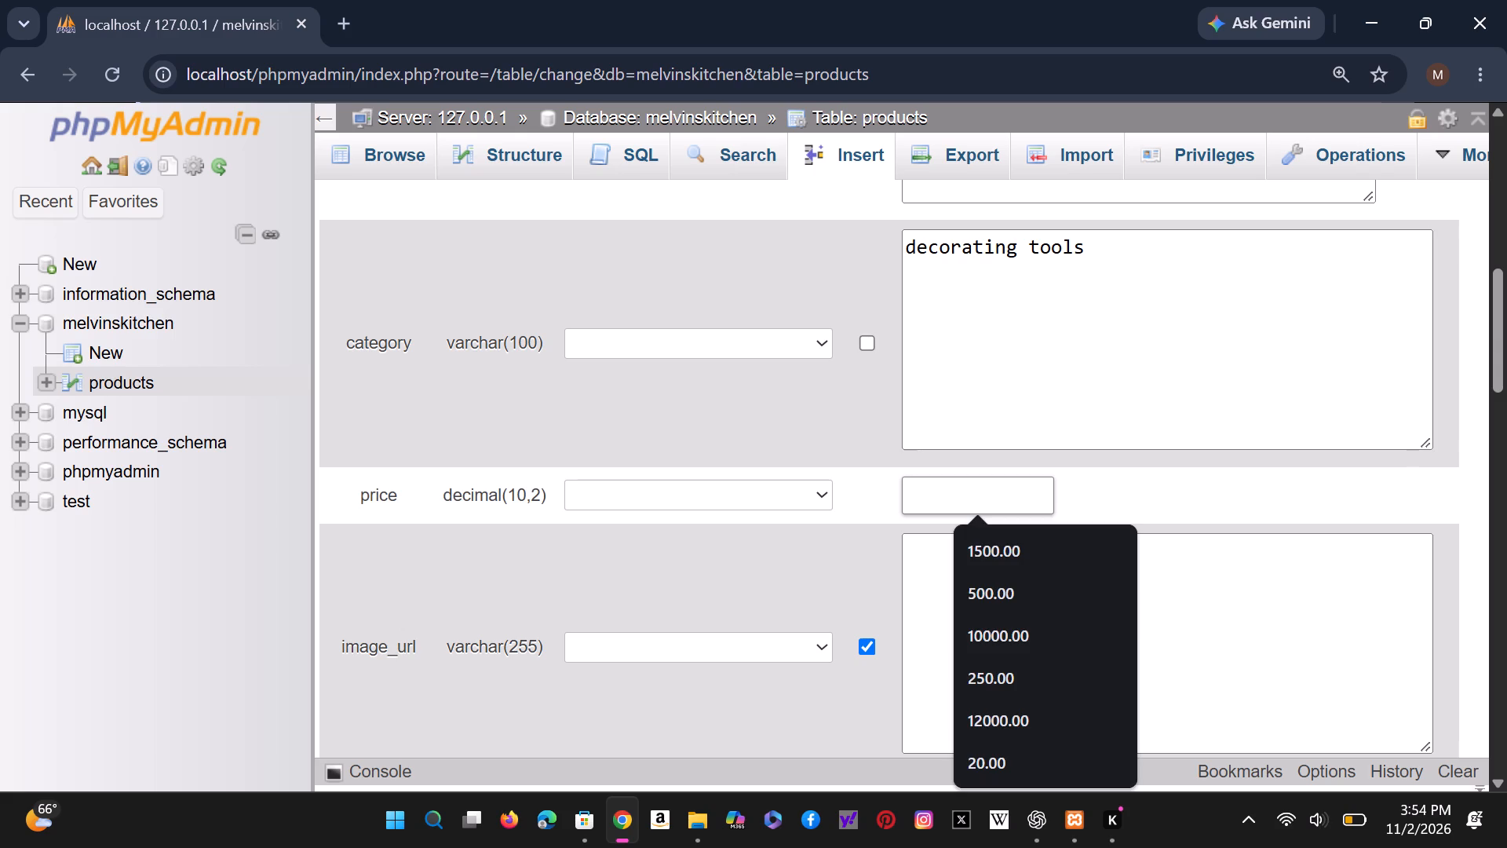
type("750")
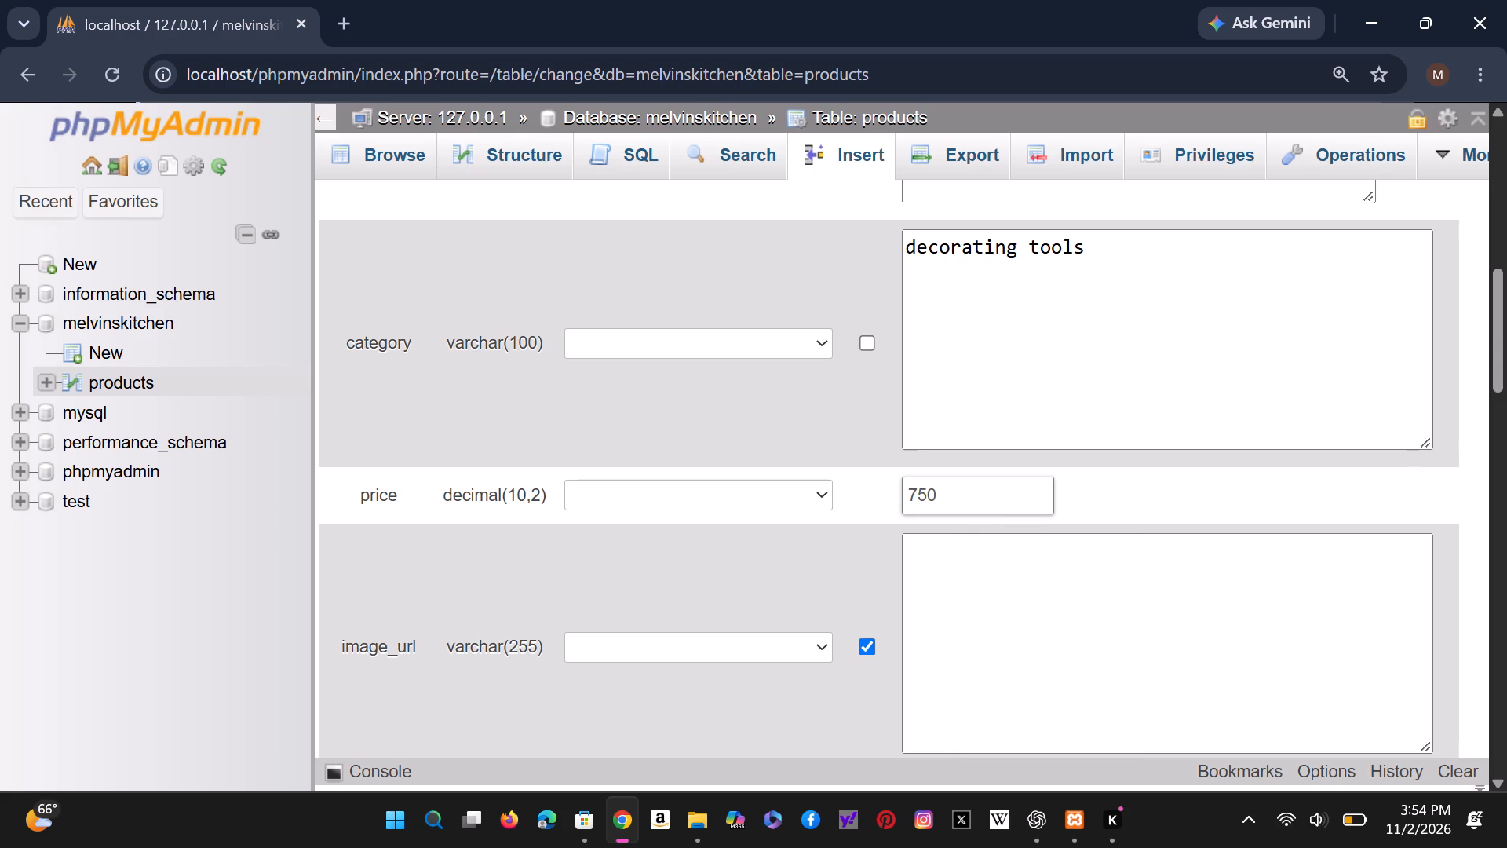
type(".00")
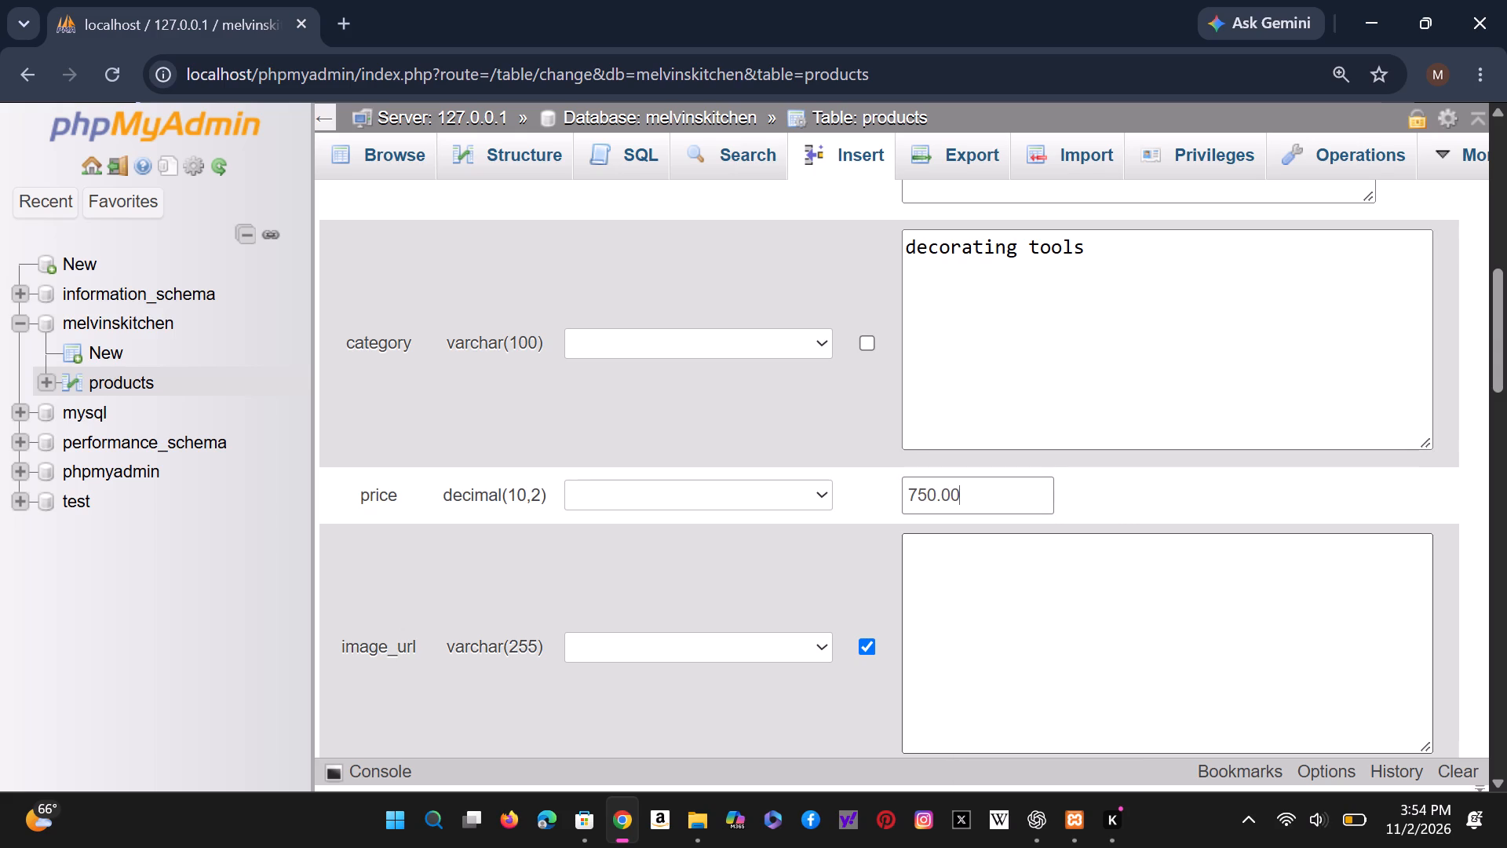
Name the second product record "cooling rack" in the insert form.
scroll(986, 615, "down", 2)
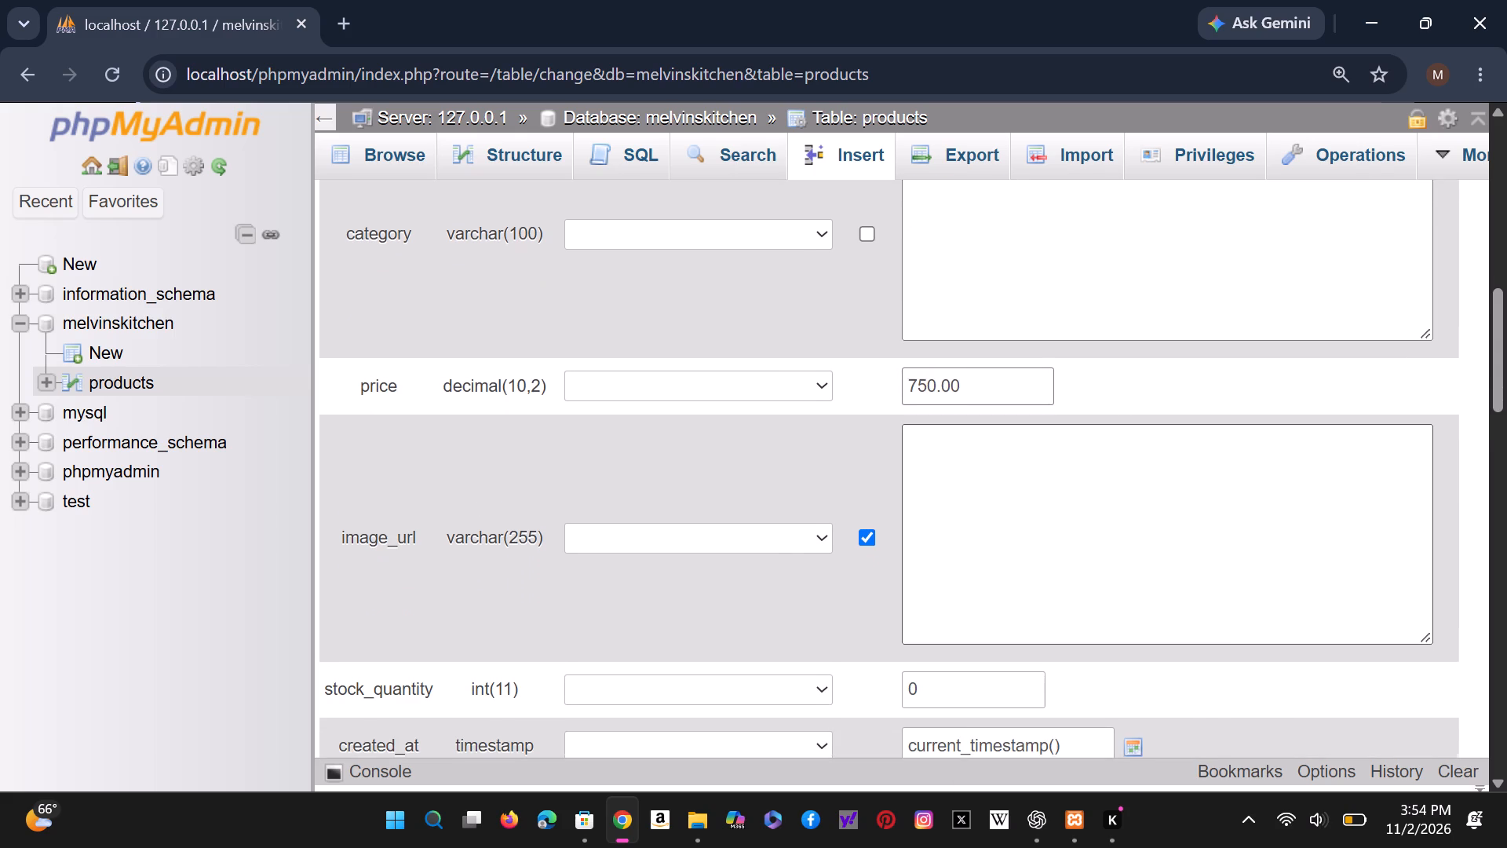
scroll(986, 615, "down", 2)
scroll(1061, 641, "down", 1)
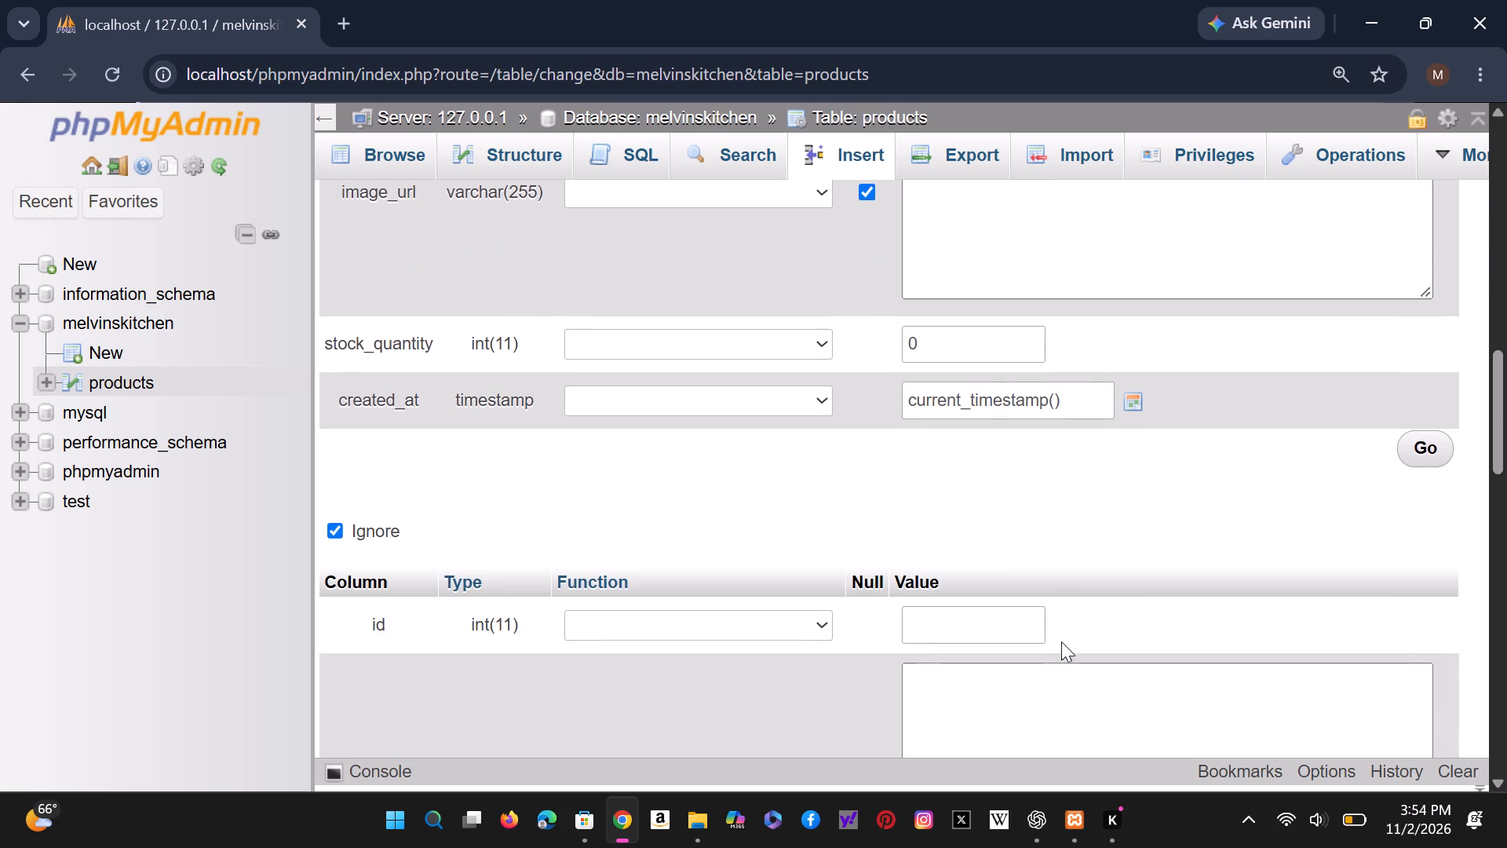
scroll(1061, 641, "down", 1)
left_click(1010, 641)
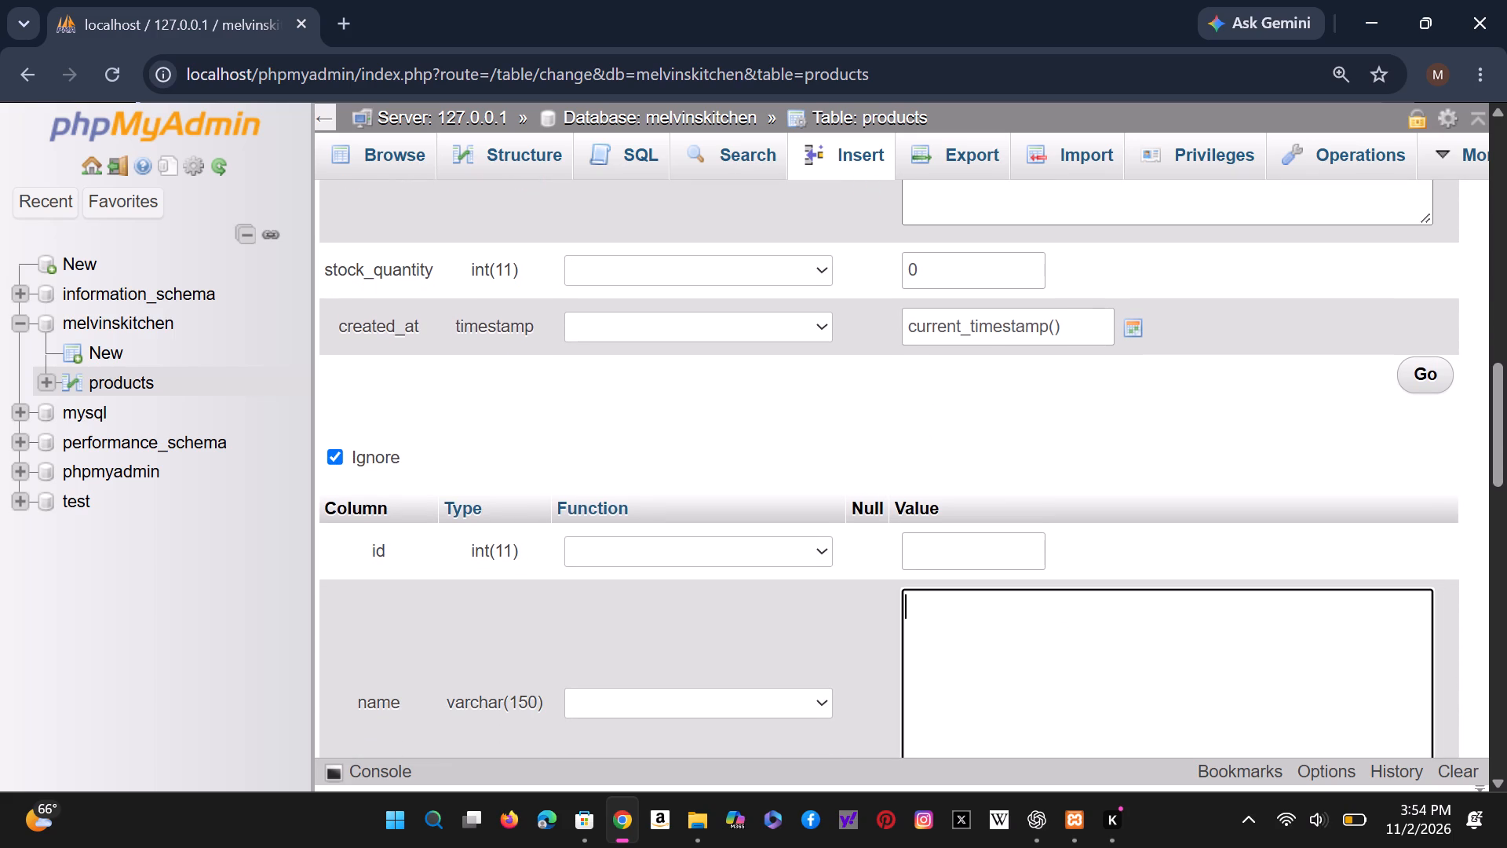
type("coolo")
key("BackSpace")
key("BackSpace")
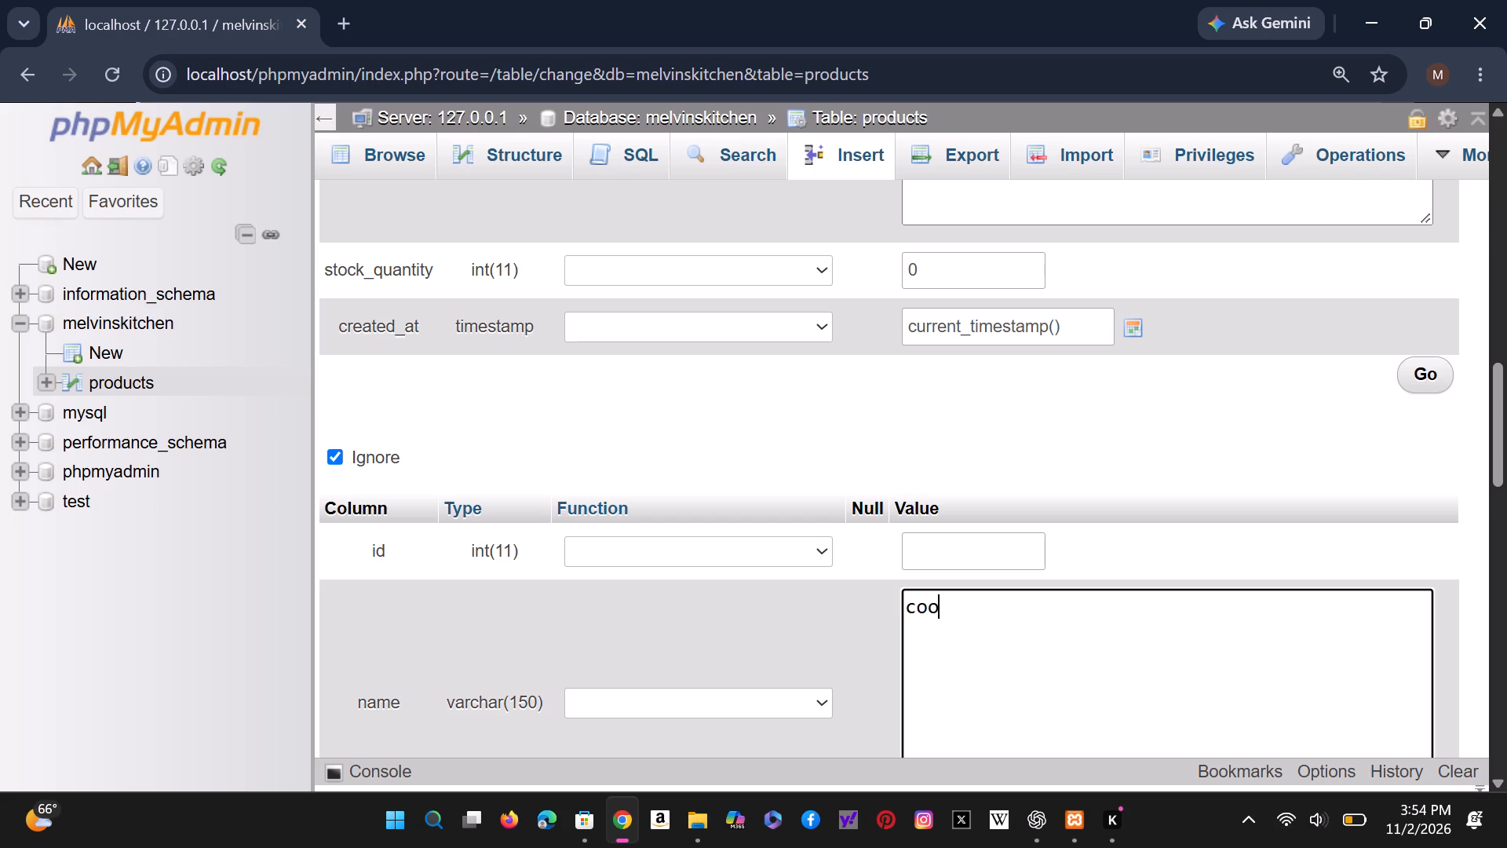
type("ling")
key("space")
type("rack")
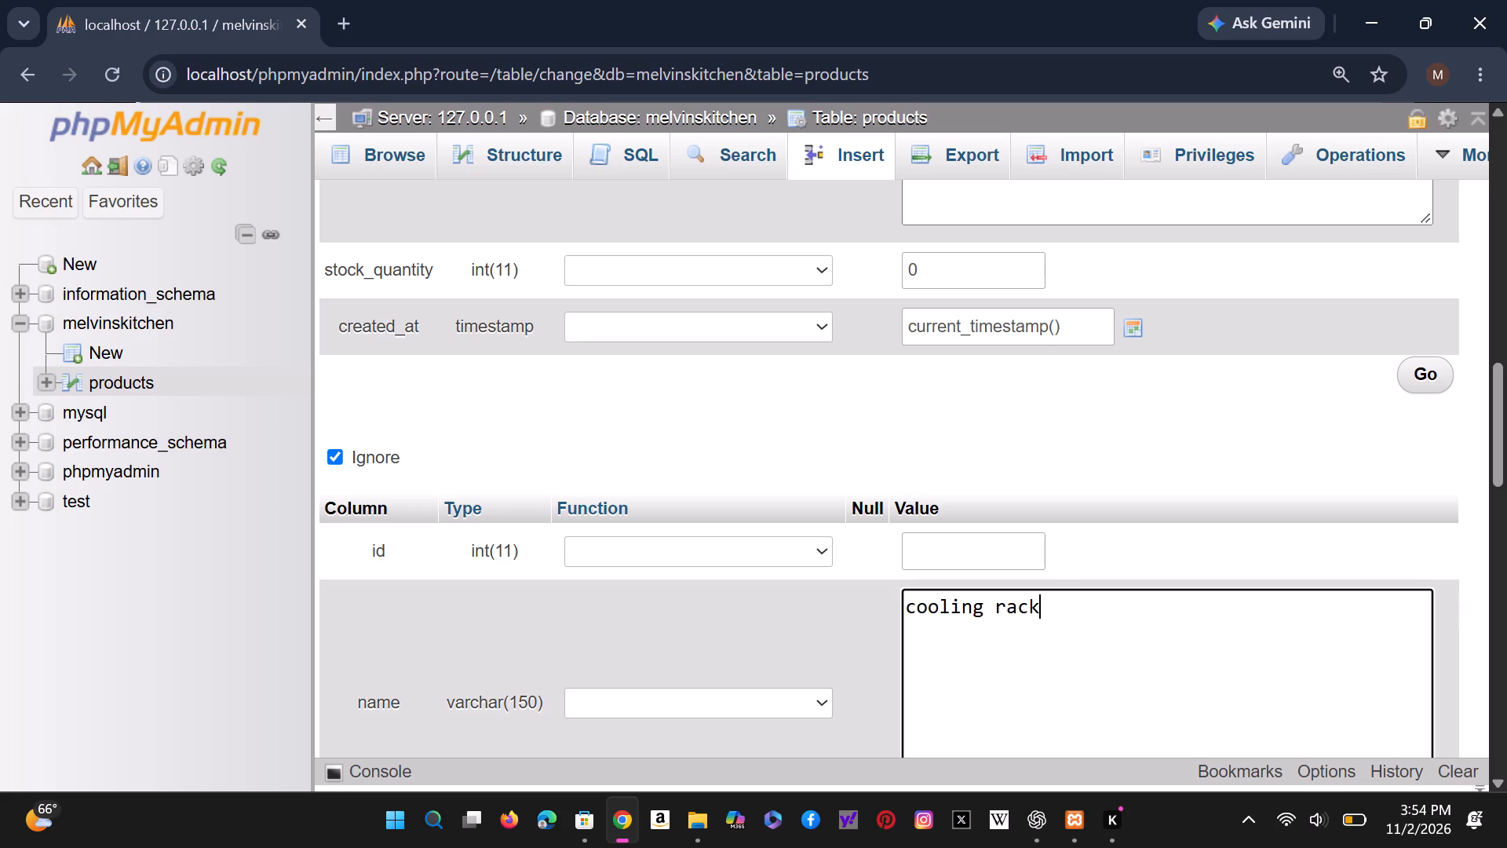
Enter "portable carries 100grams of solid only" as the cooling rack's description.
scroll(1010, 641, "down", 1)
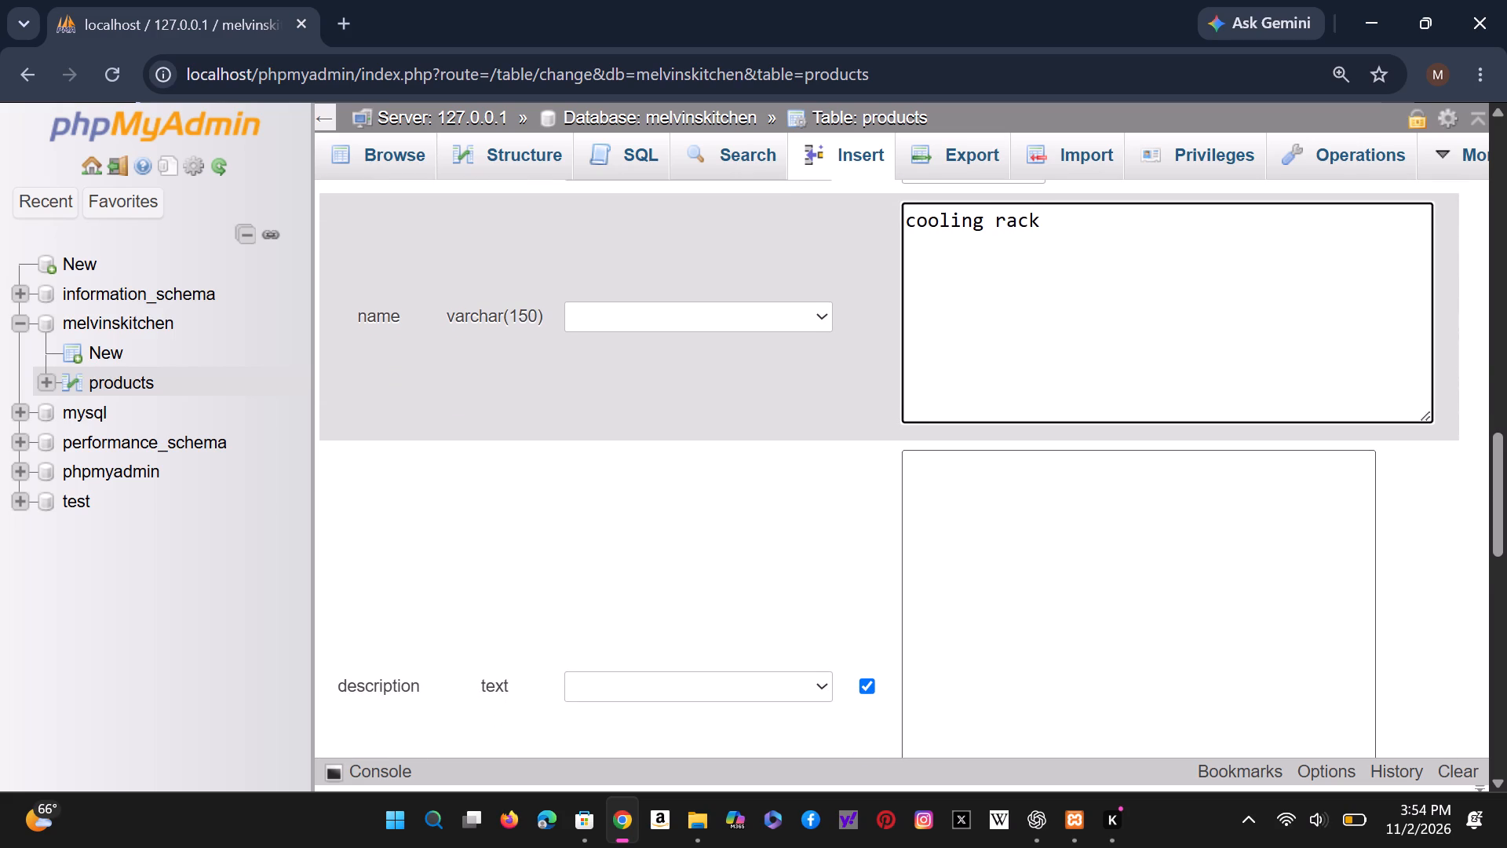
left_click(994, 530)
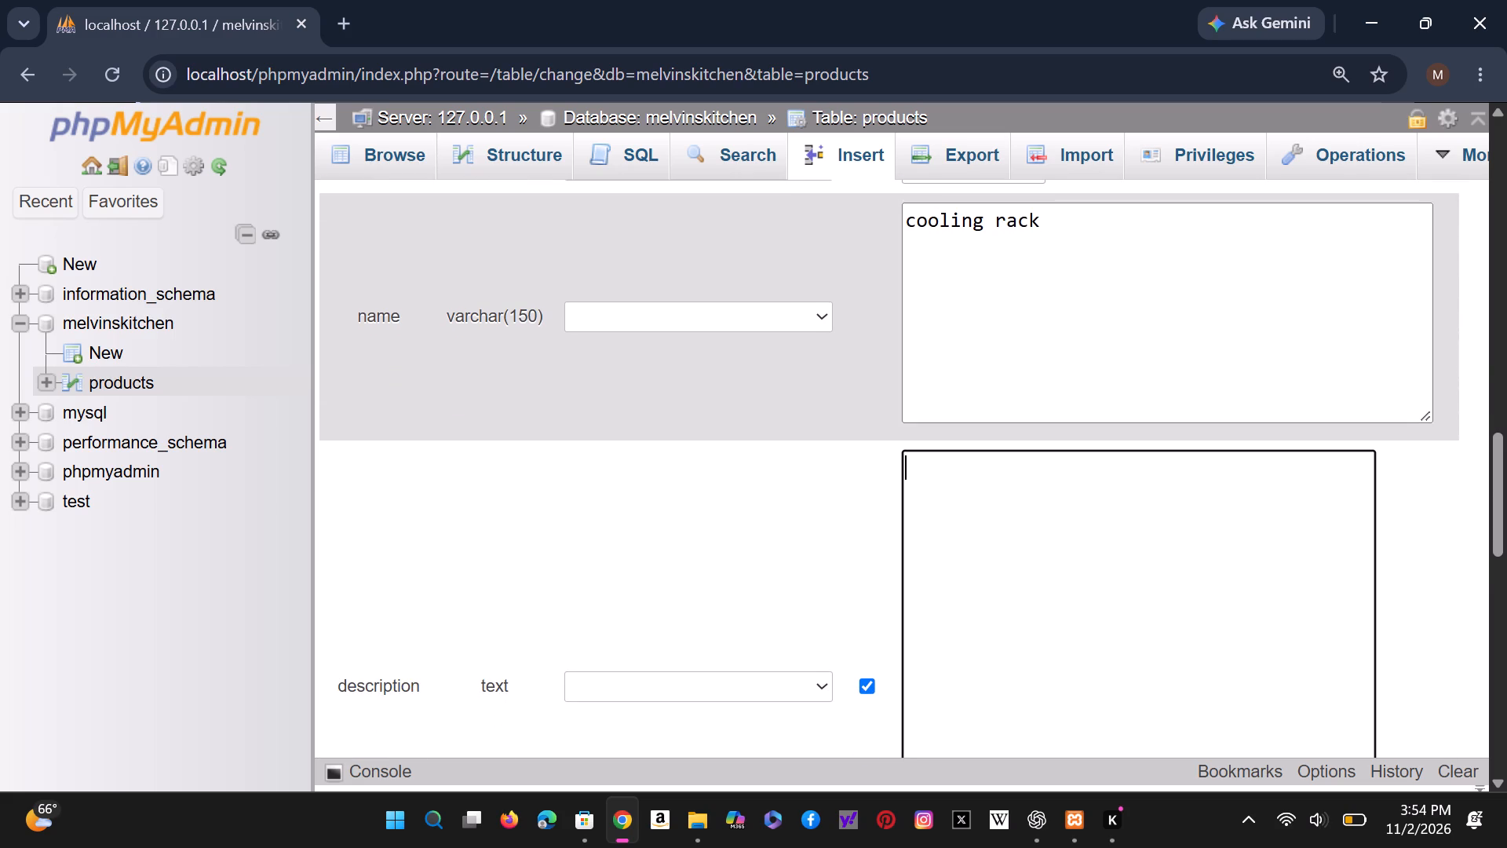
type("porta")
type("bl")
key("e")
key("space")
type("a")
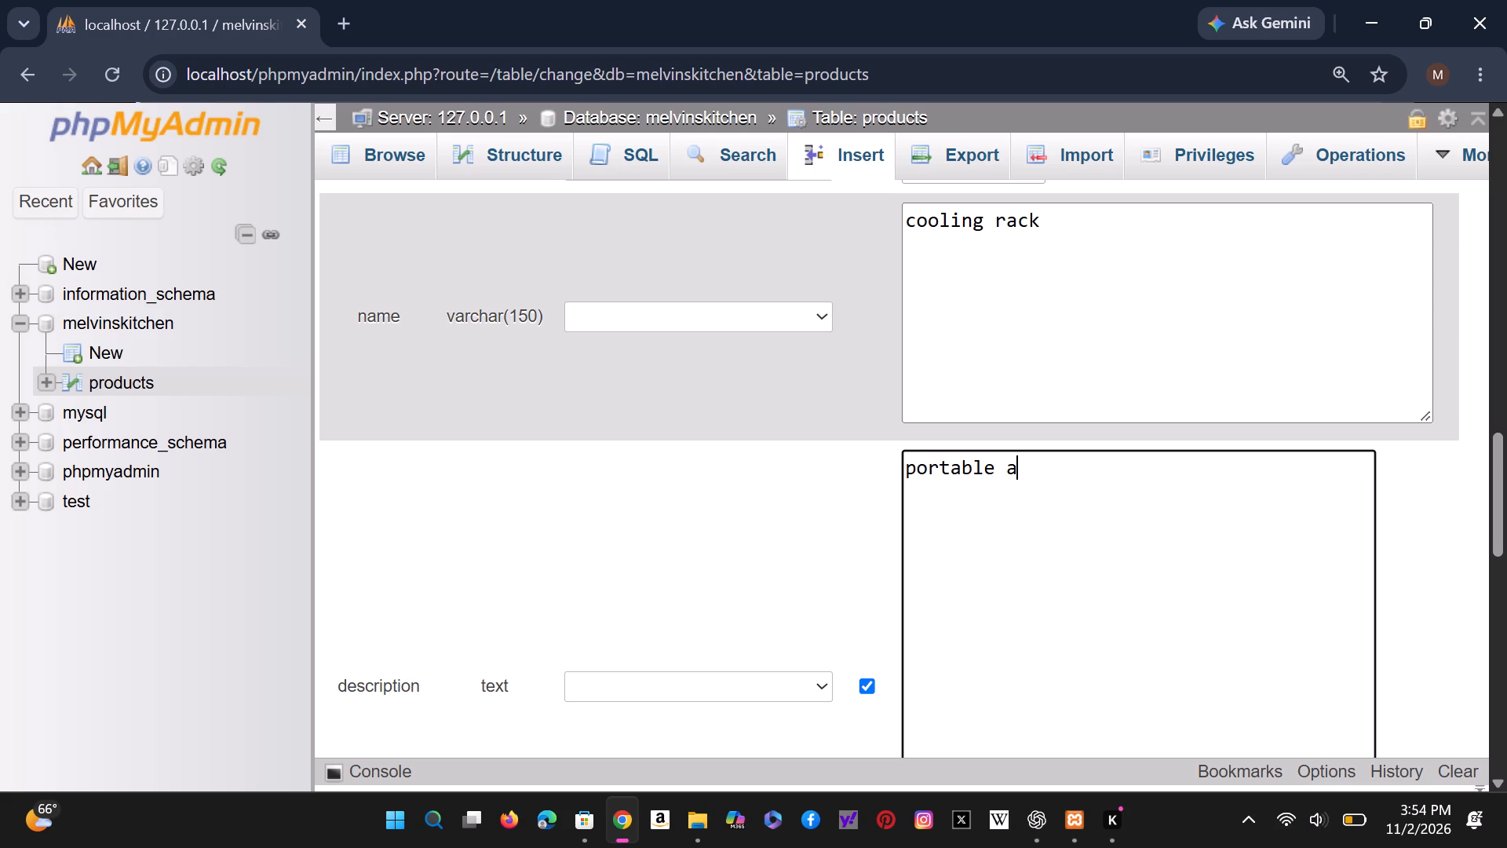
key("BackSpace")
type("can b")
left_click(855, 455)
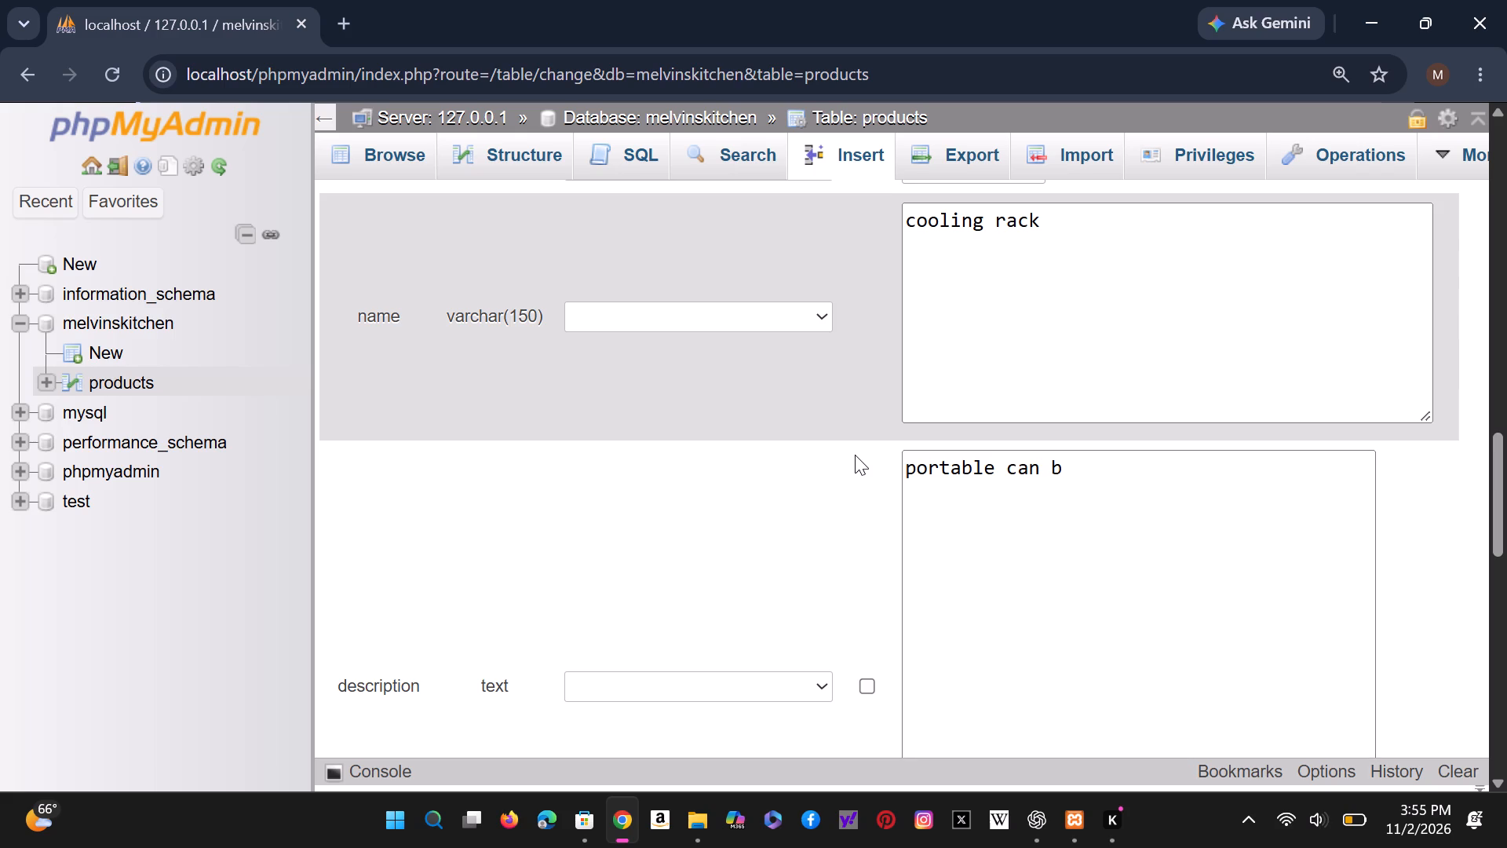
left_click(1110, 499)
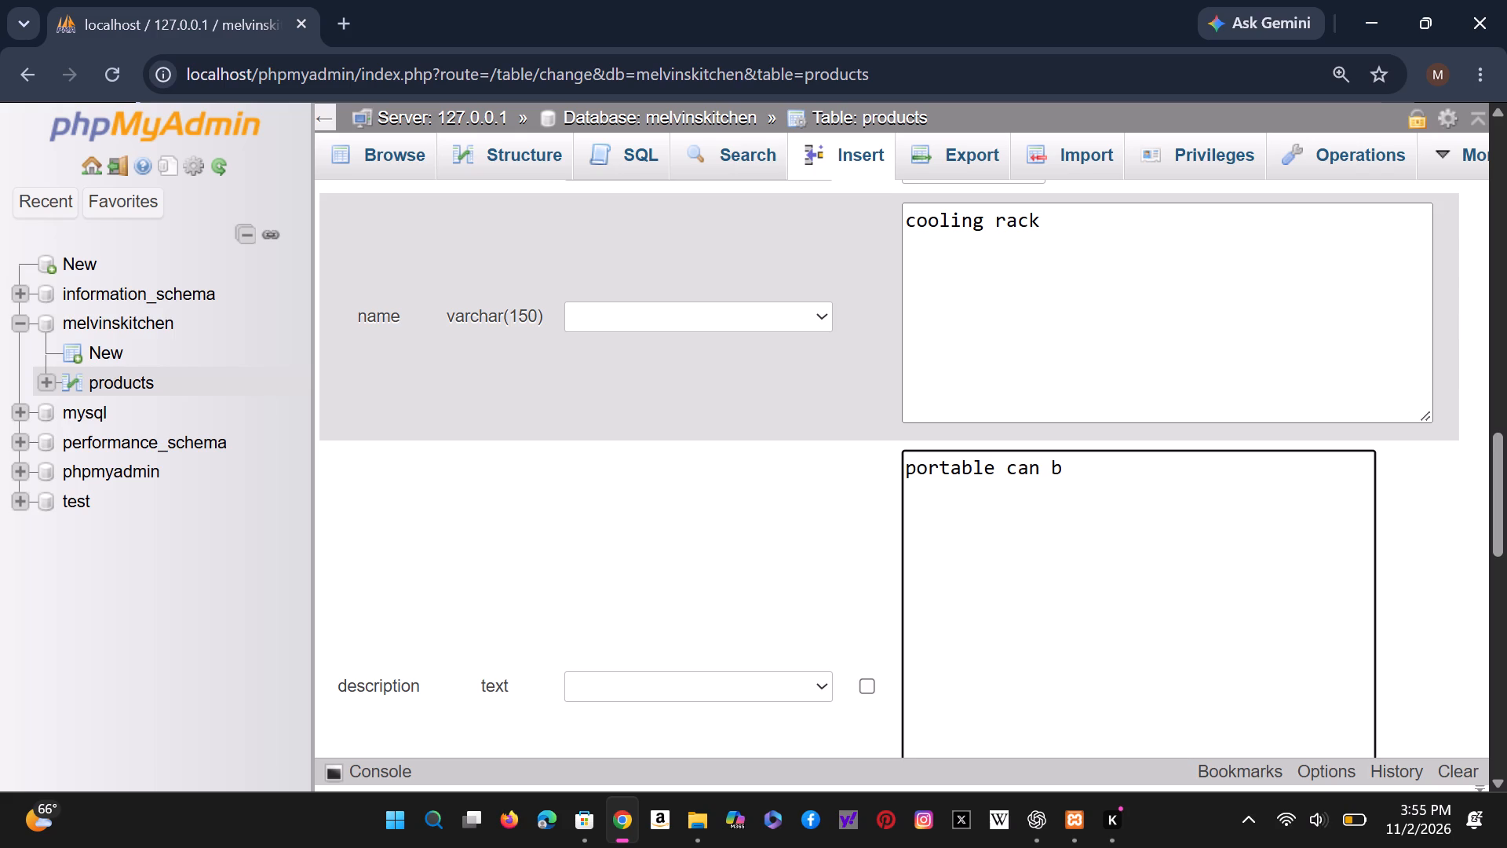
key("BackSpace")
key("BackSpace")
key("BackSpace")
key("BackSpace")
key("BackSpace")
type("carries 1")
key("0")
type("0 g")
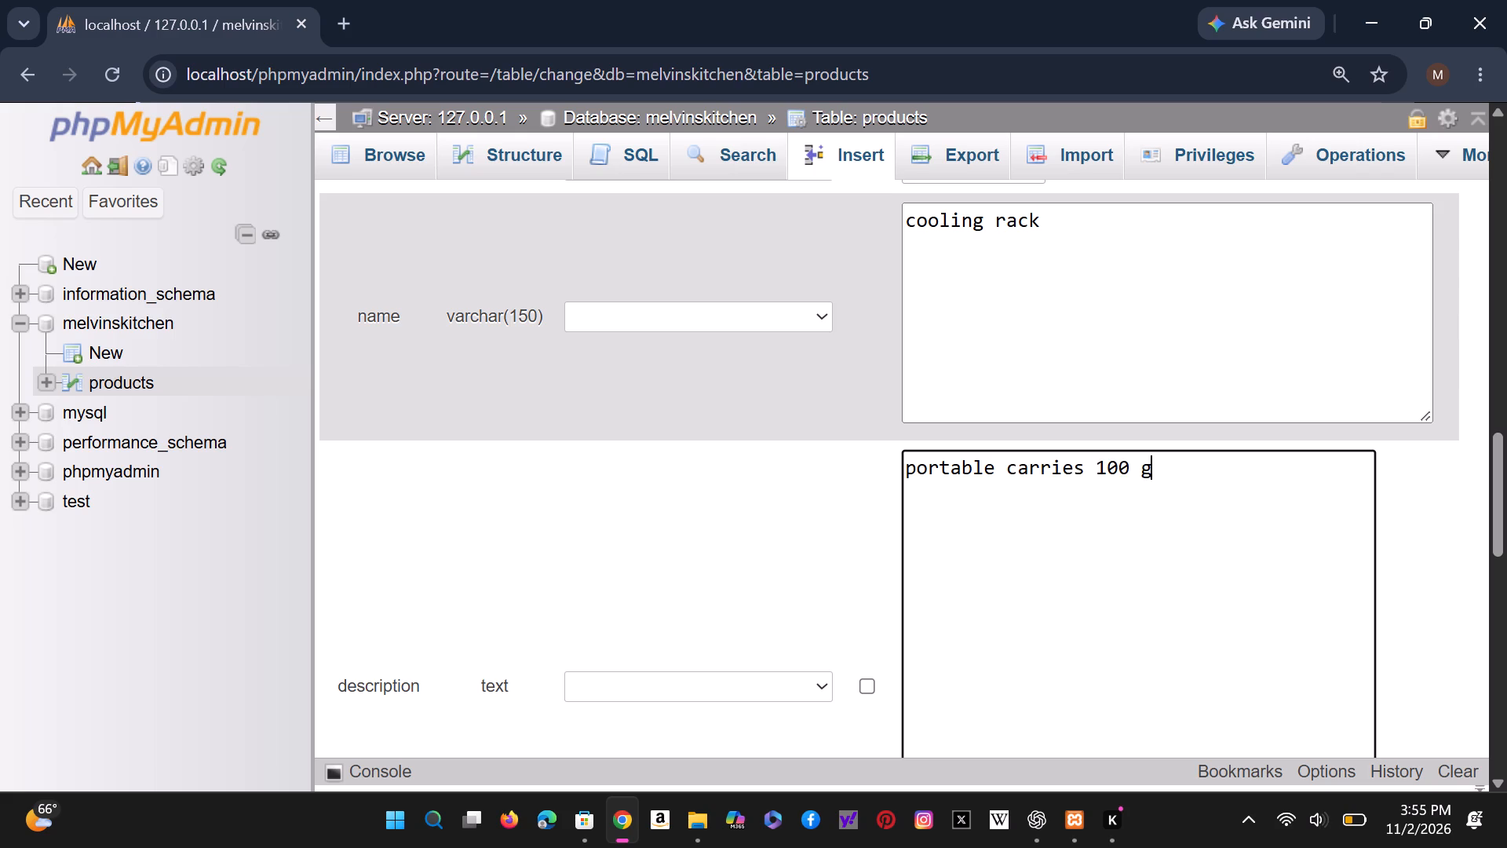
key("BackSpace")
key("BackSpace")
type("grams of s")
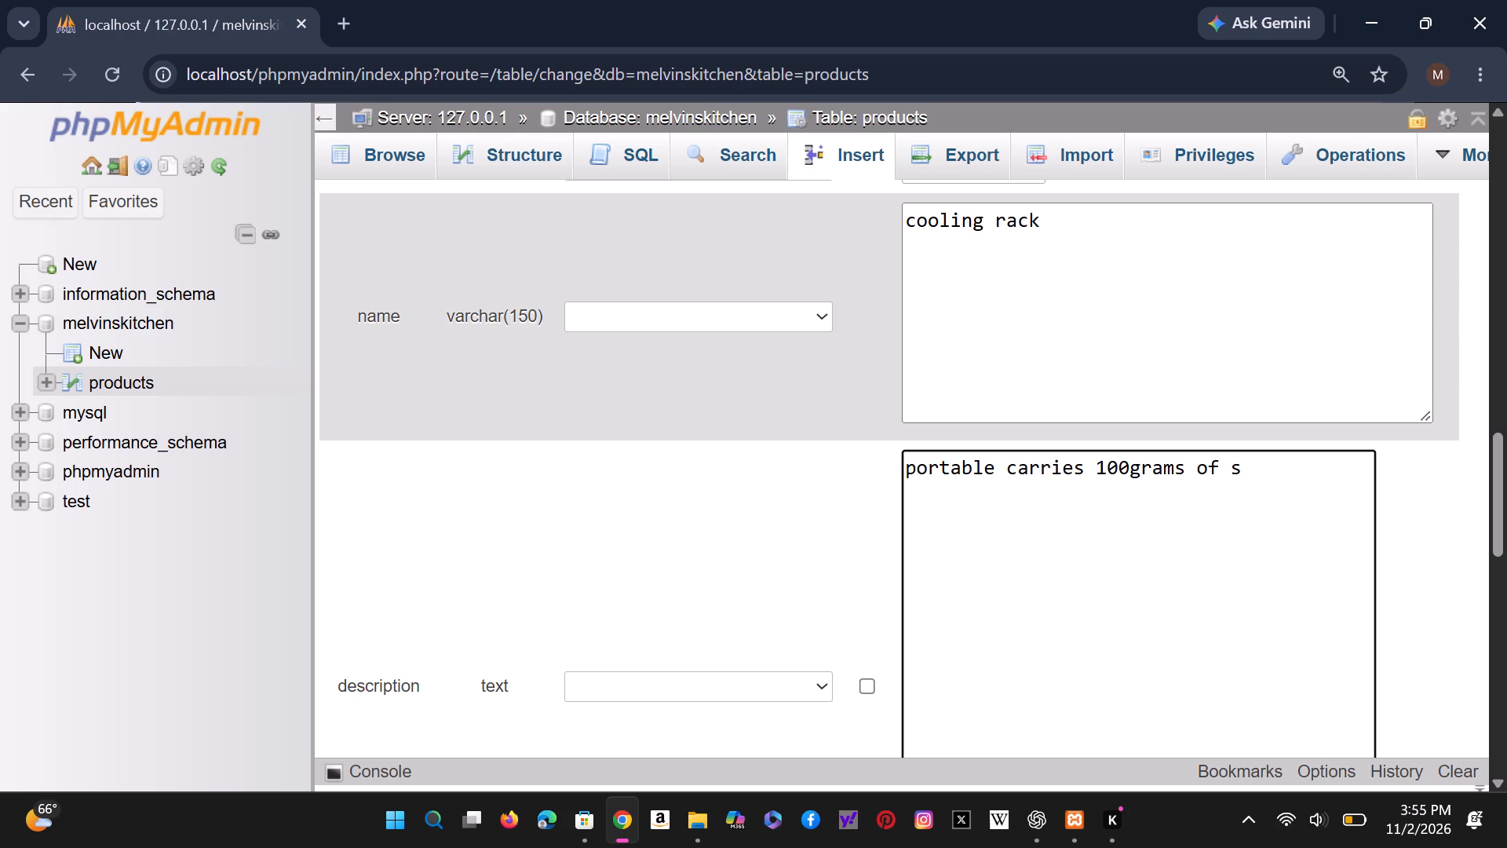
type("olid only")
Set the cooling rack's category to "decorating tool".
scroll(1110, 499, "down", 4)
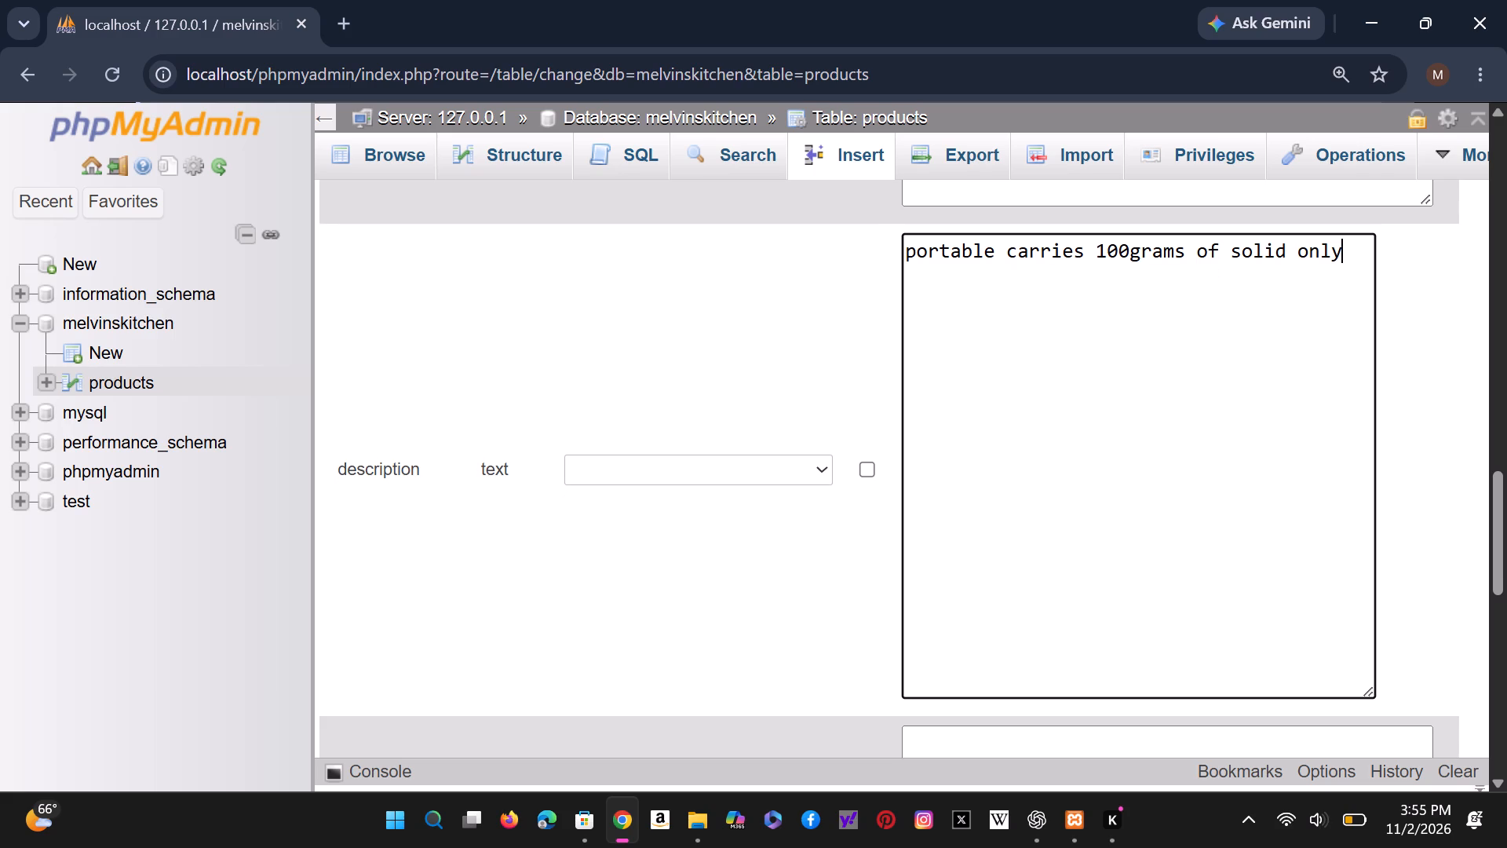
scroll(1110, 499, "down", 1)
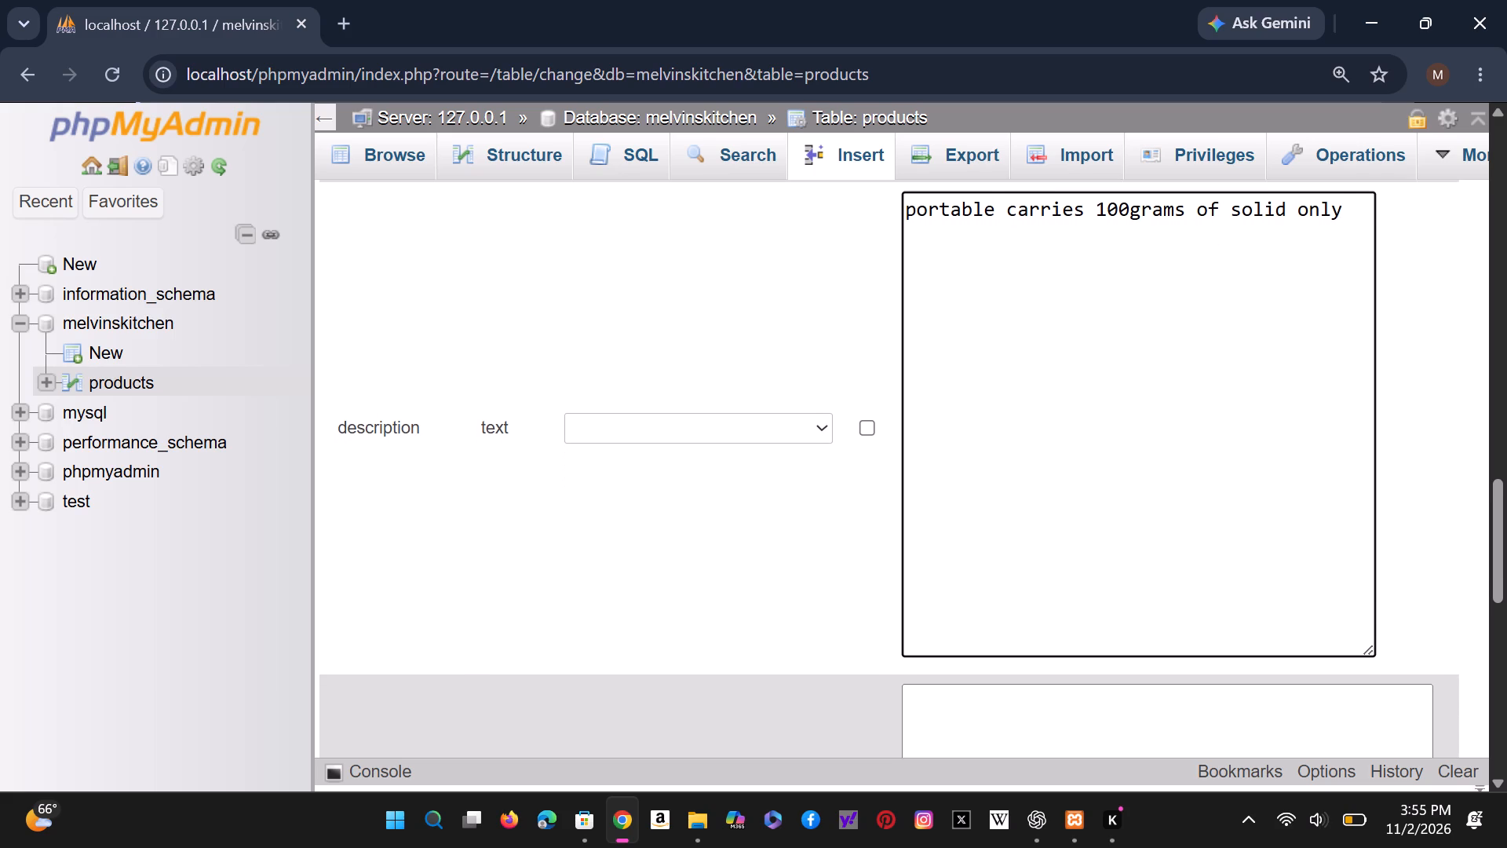
scroll(1110, 499, "down", 1)
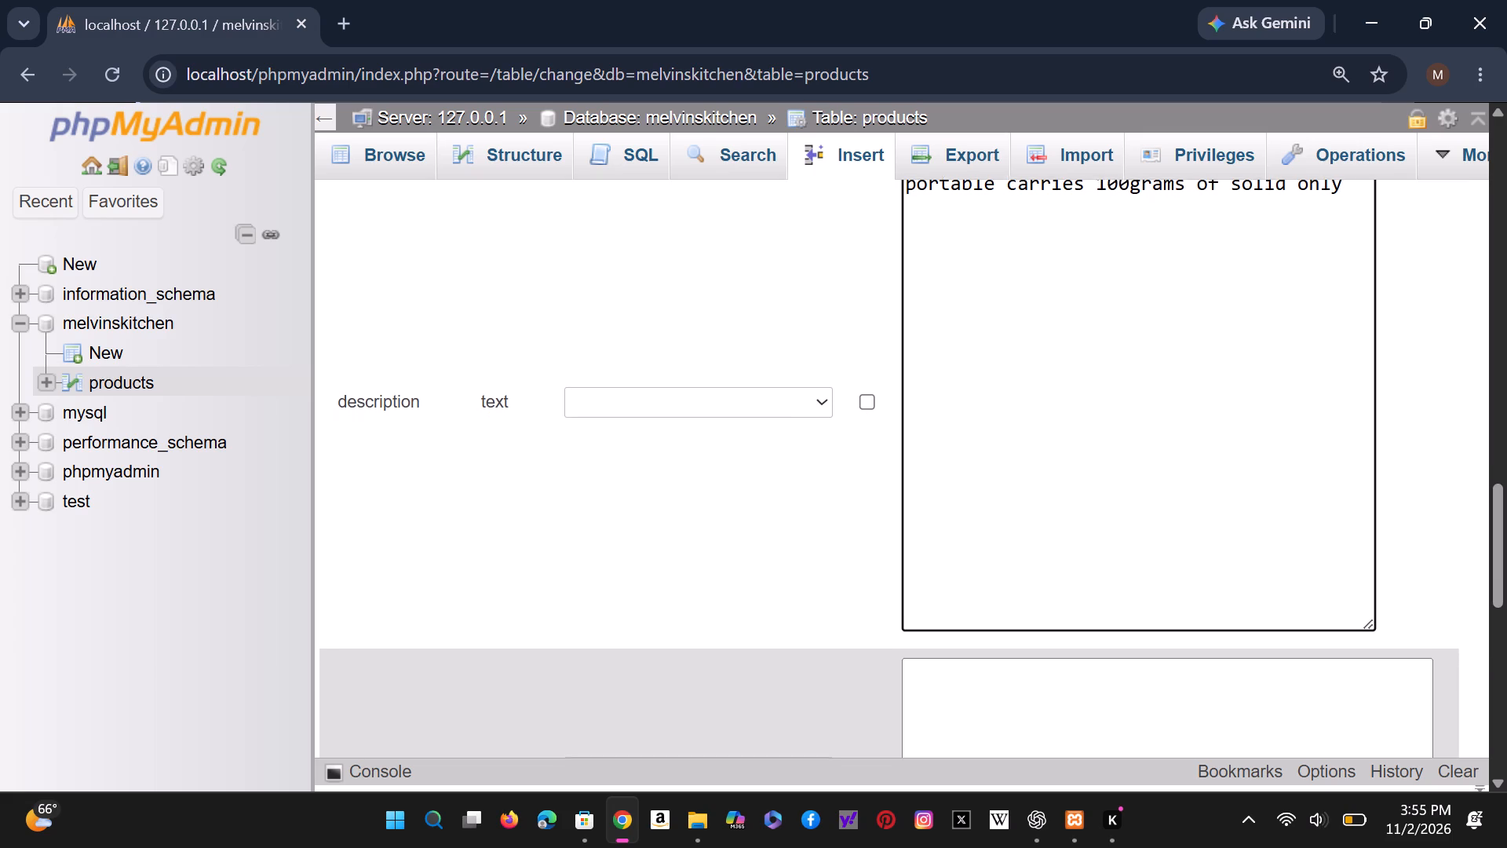
scroll(1110, 499, "down", 2)
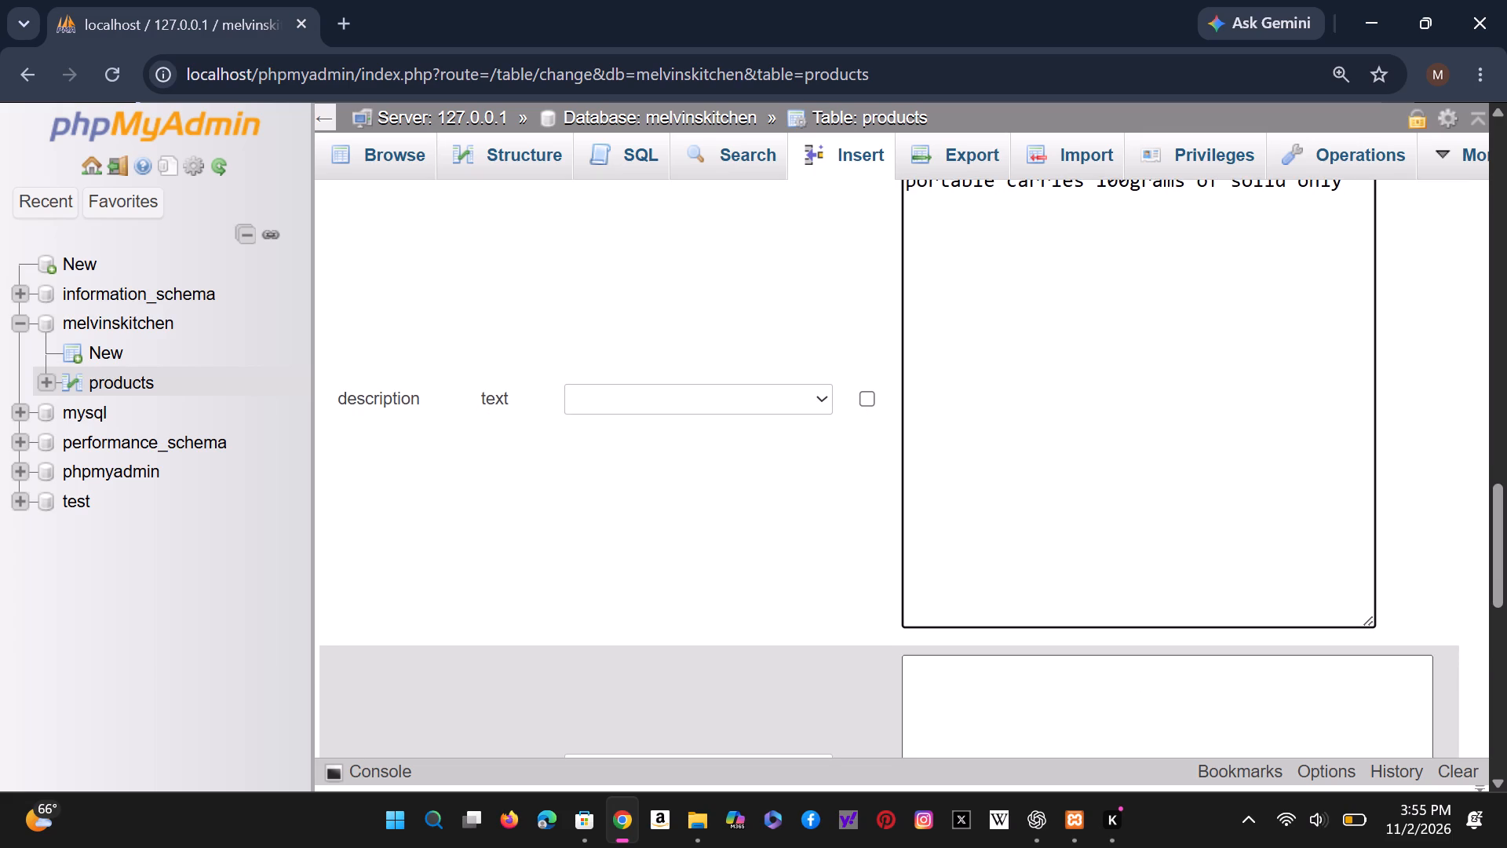
left_click(1137, 704)
scroll(1137, 704, "down", 2)
type("decora")
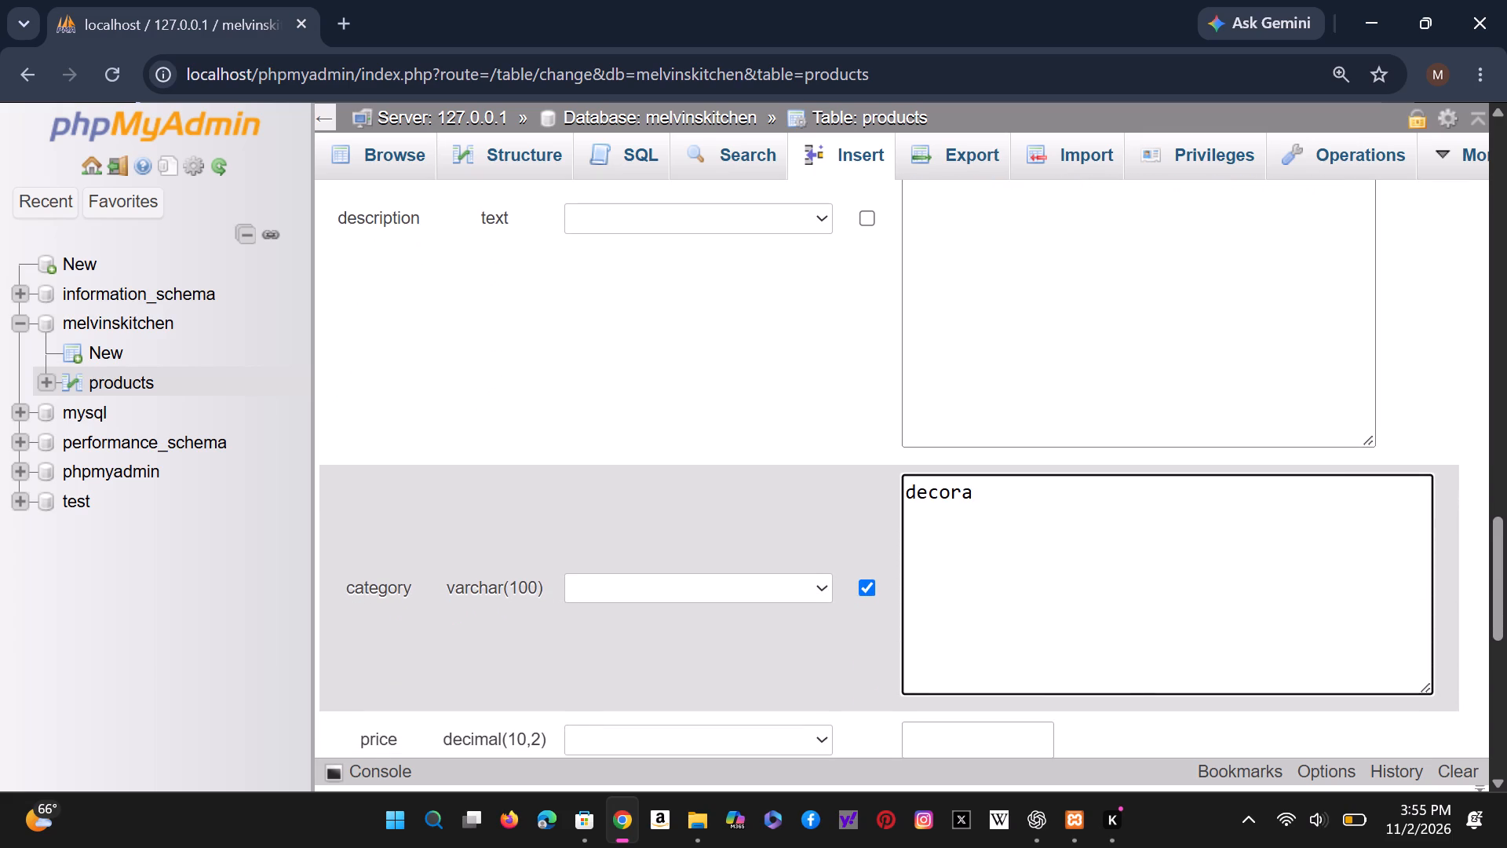
type("ing r")
key("BackSpace")
type("tool")
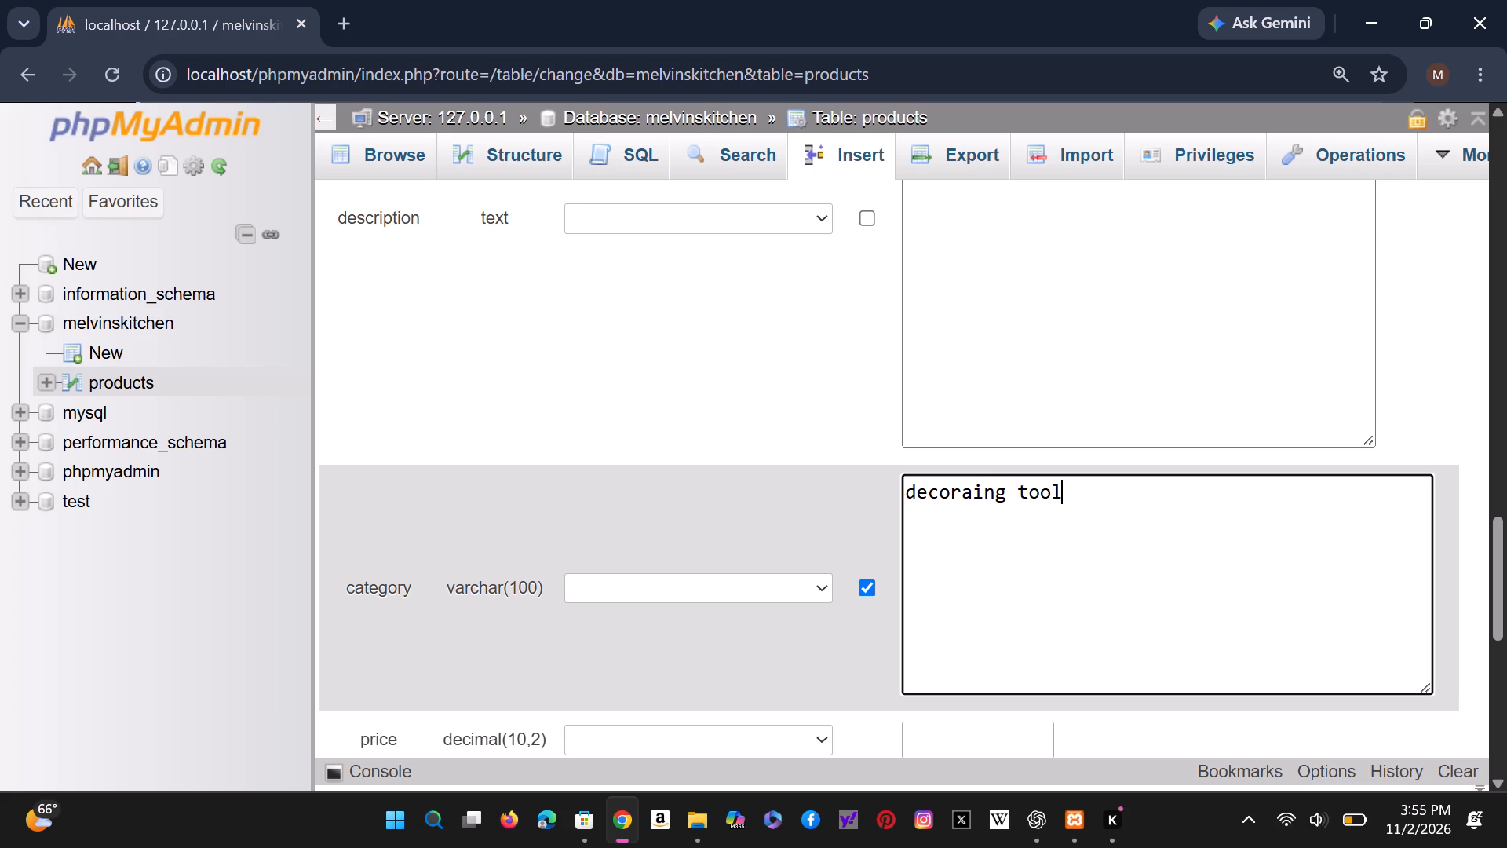
scroll(1151, 609, "down", 1)
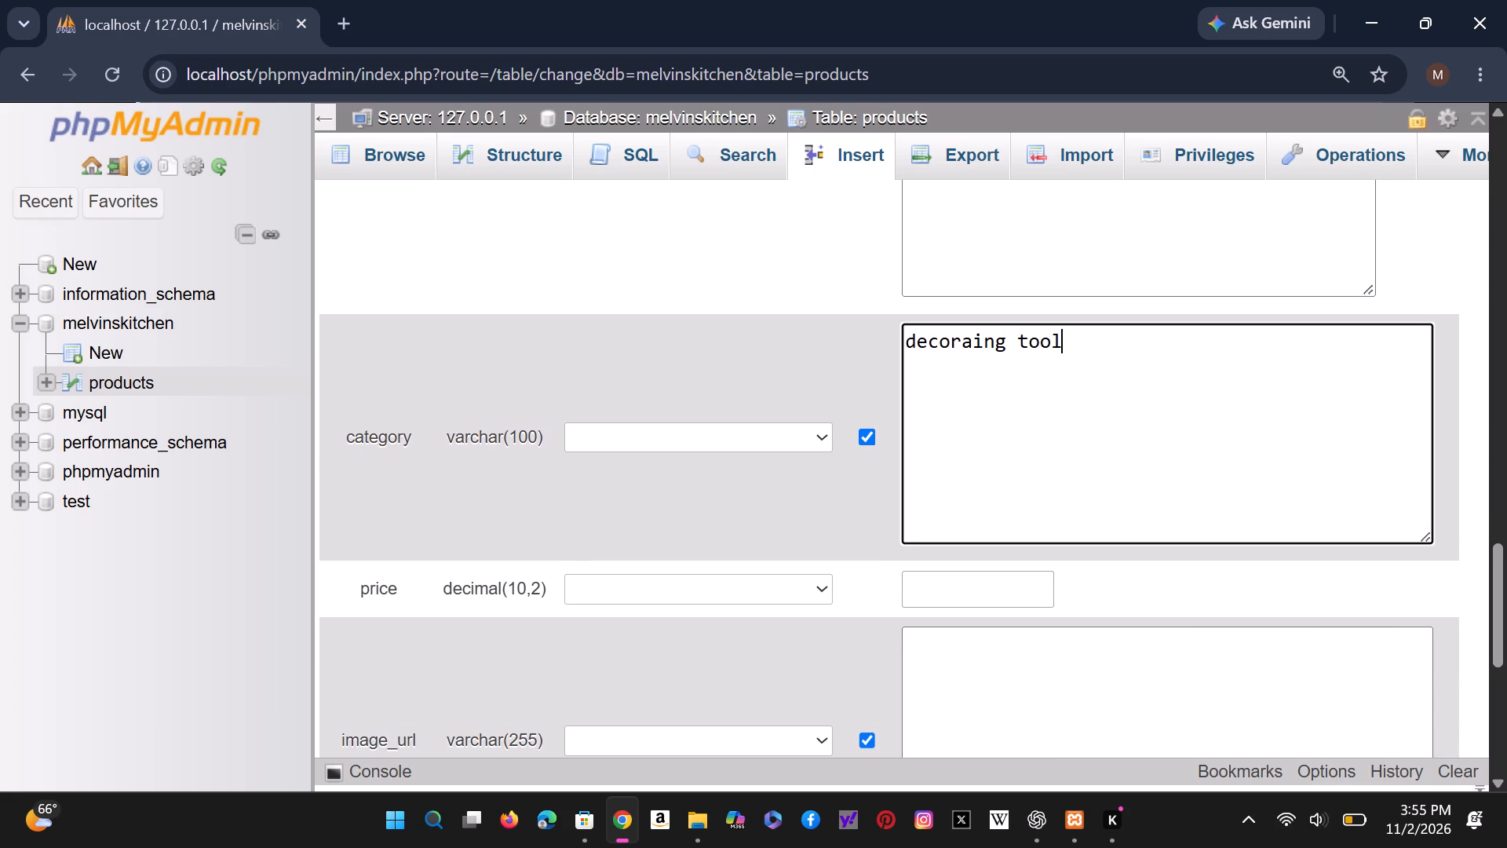
left_click(972, 340)
key("t")
Set the cooling rack's price to 500.00.
scroll(1106, 445, "down", 2)
left_click(1010, 437)
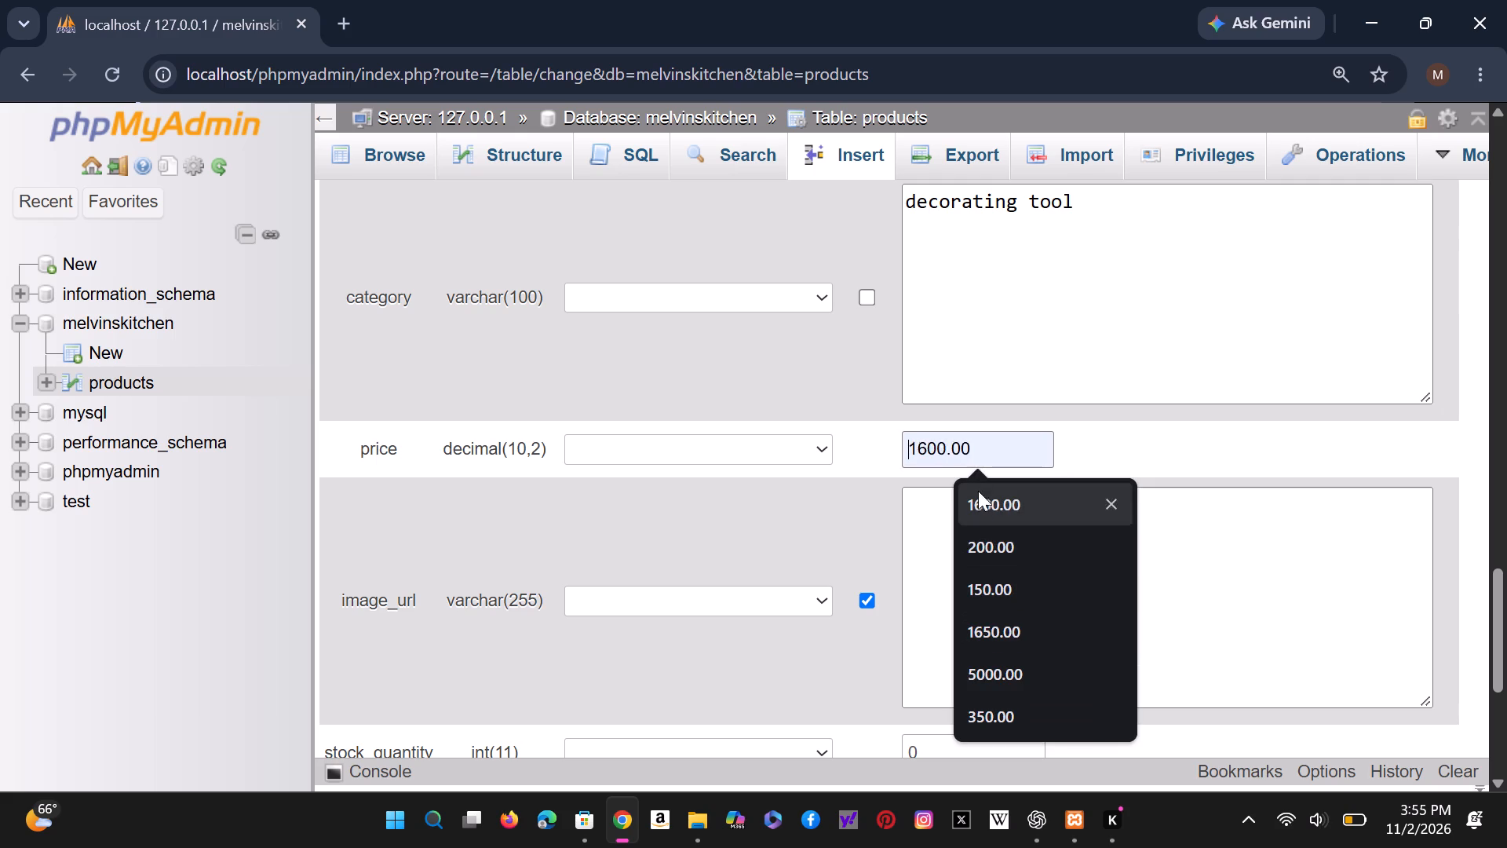
key("5")
type("00")
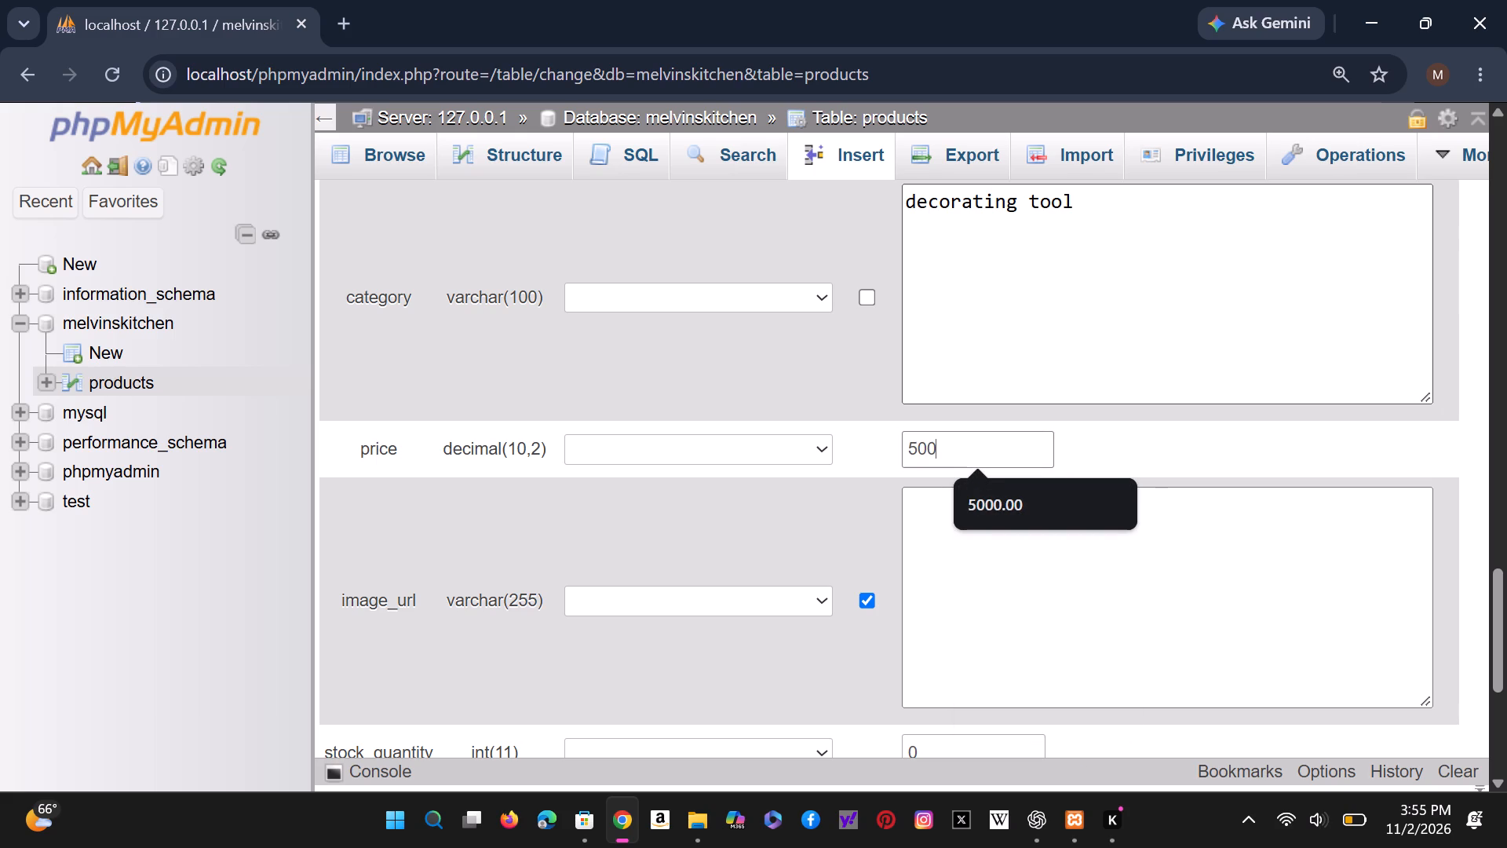
type(".00")
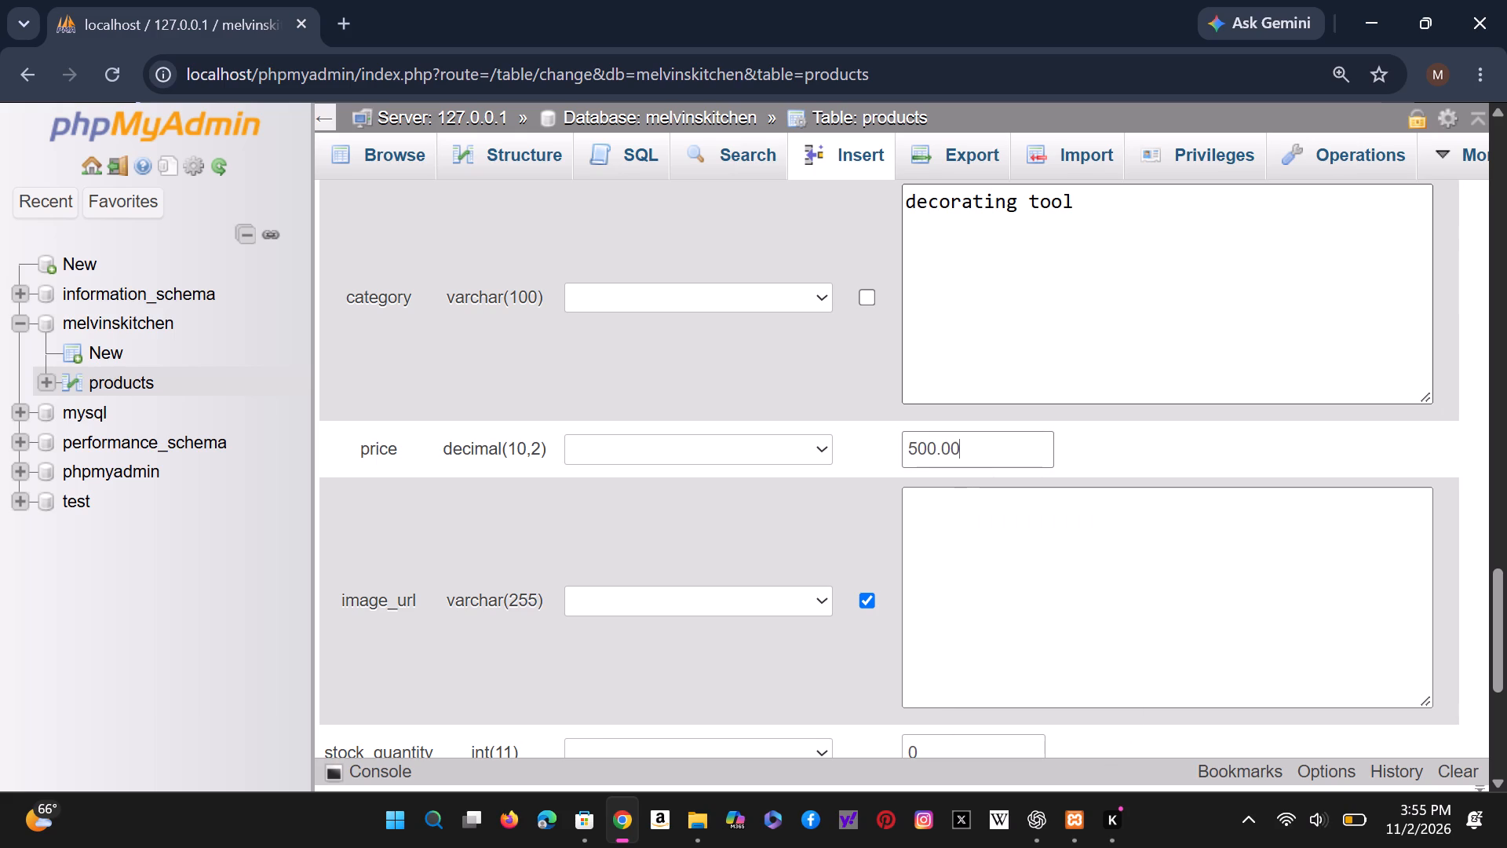
Submit the piping tips and cooling rack records to the products table as new rows.
scroll(1173, 612, "down", 3)
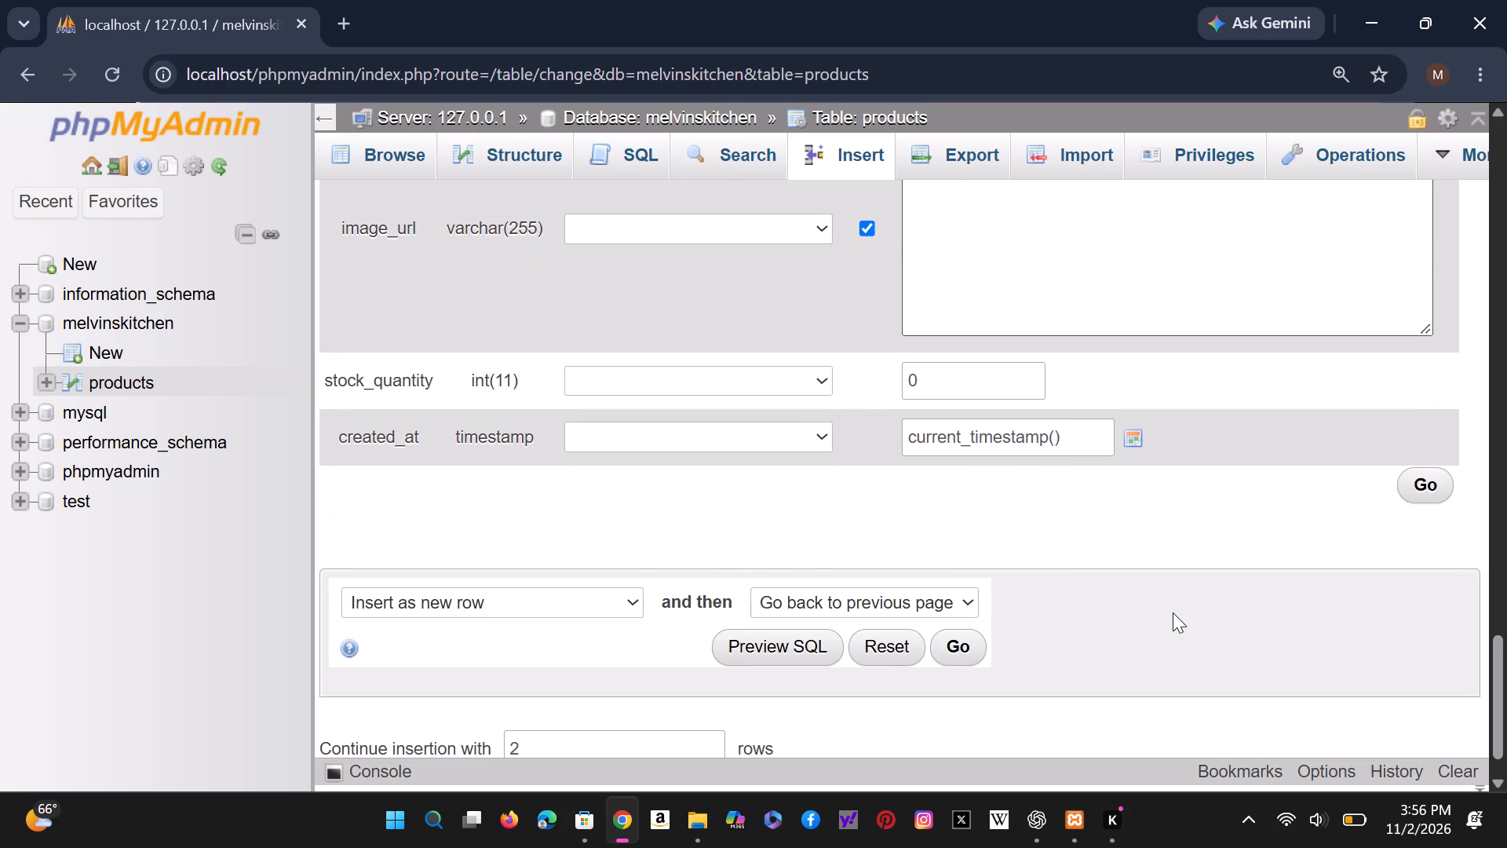
scroll(1173, 612, "down", 1)
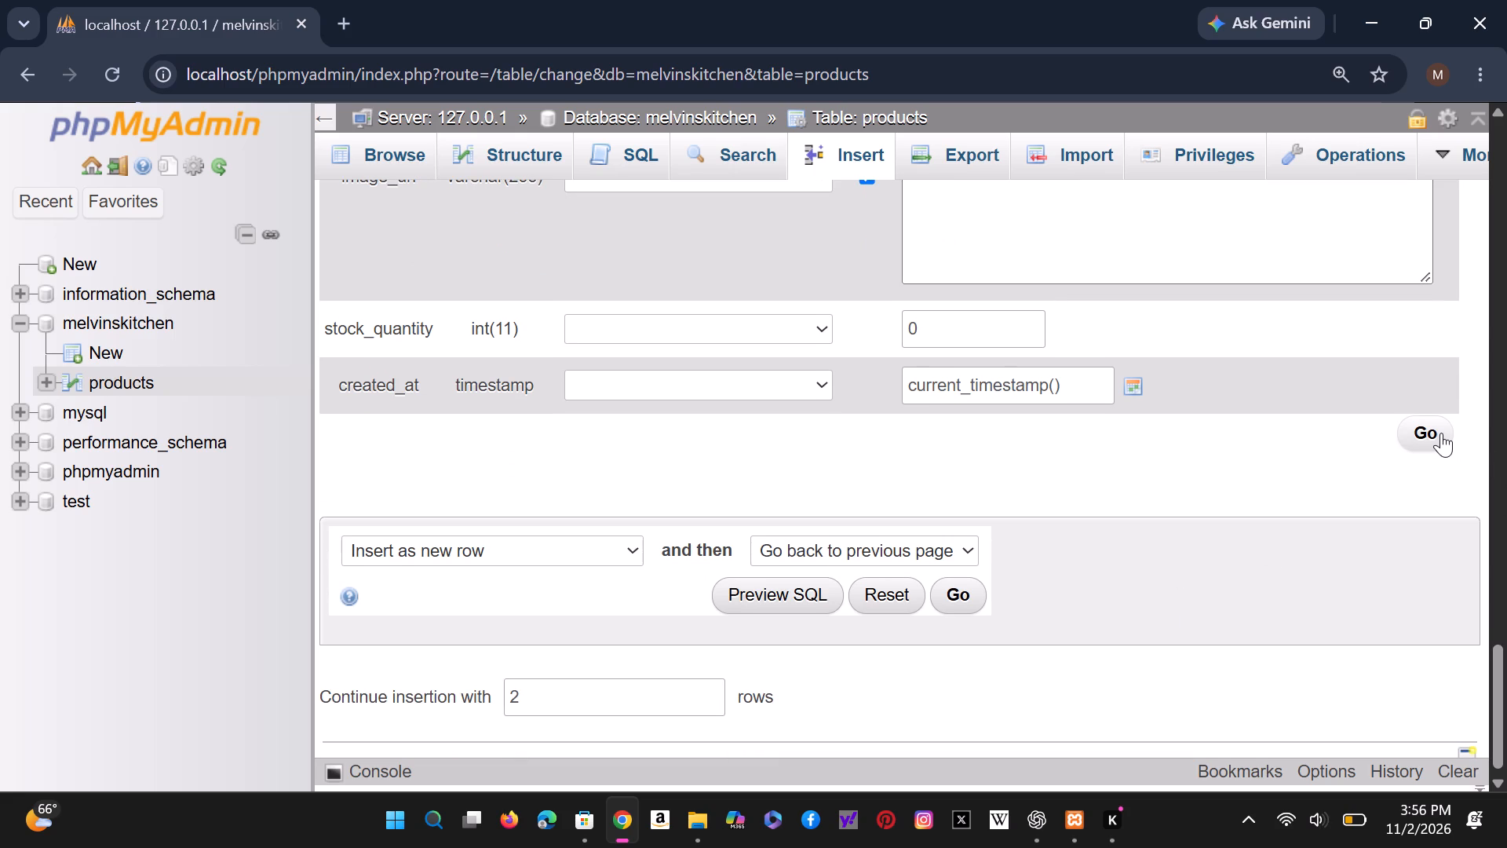
left_click(1441, 433)
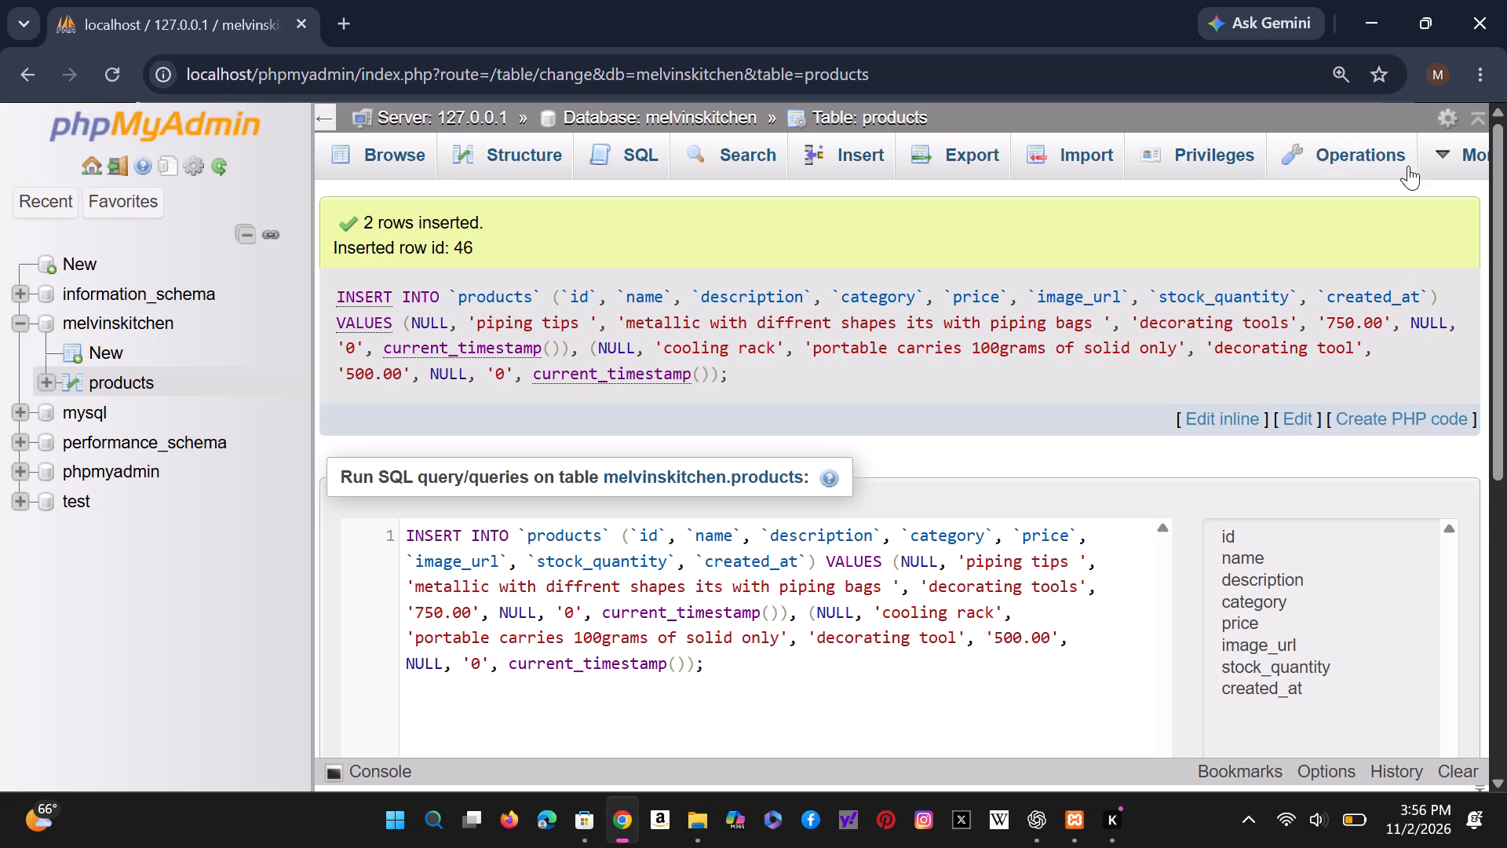
Open a fresh insert form for the products table and name the first record "dough whisk".
left_click(867, 148)
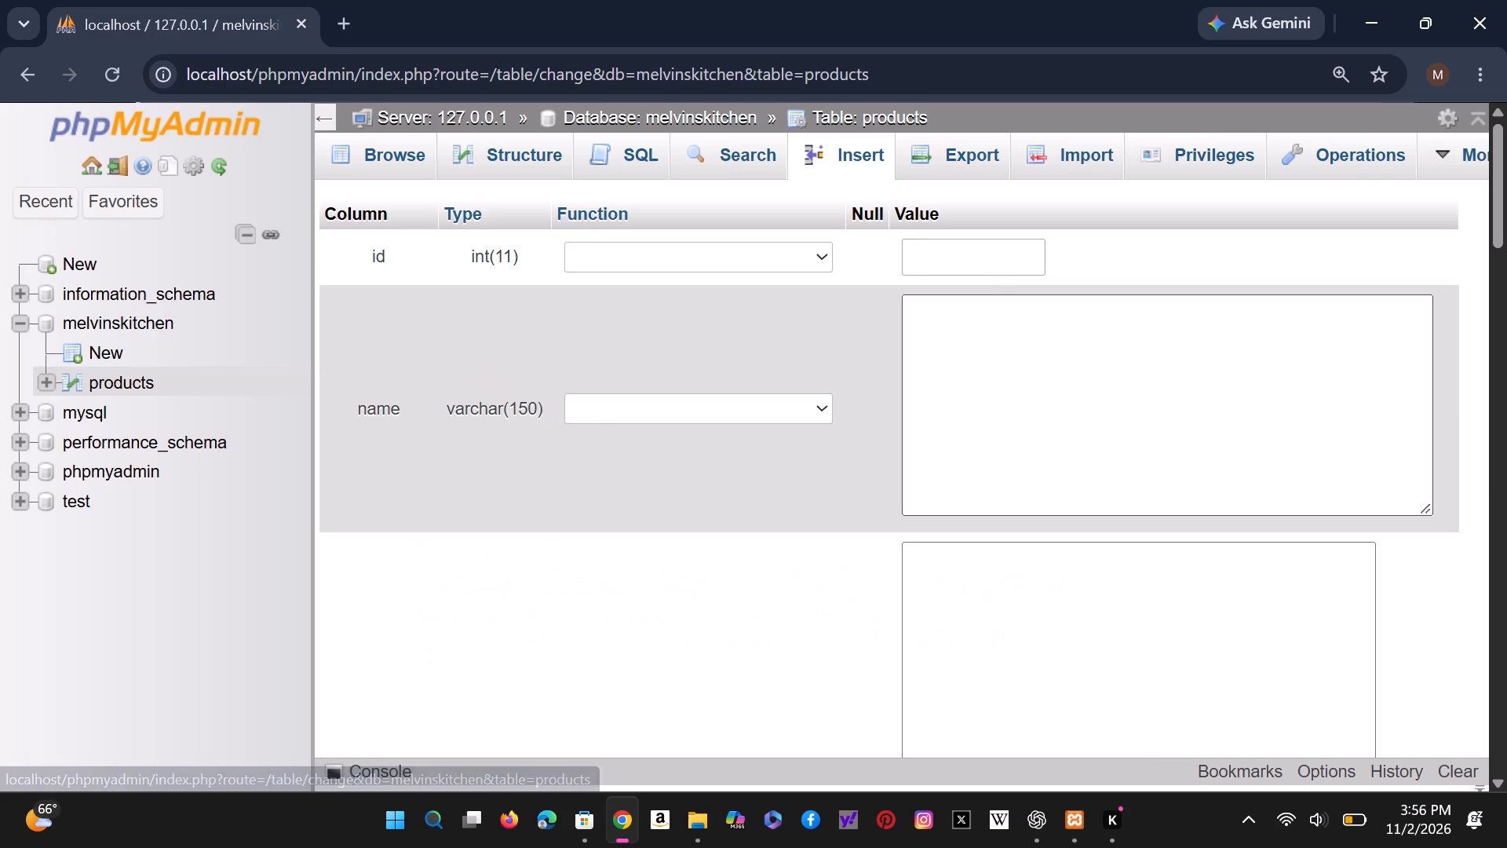
left_click(991, 333)
type("dough wh")
type("is")
key("k")
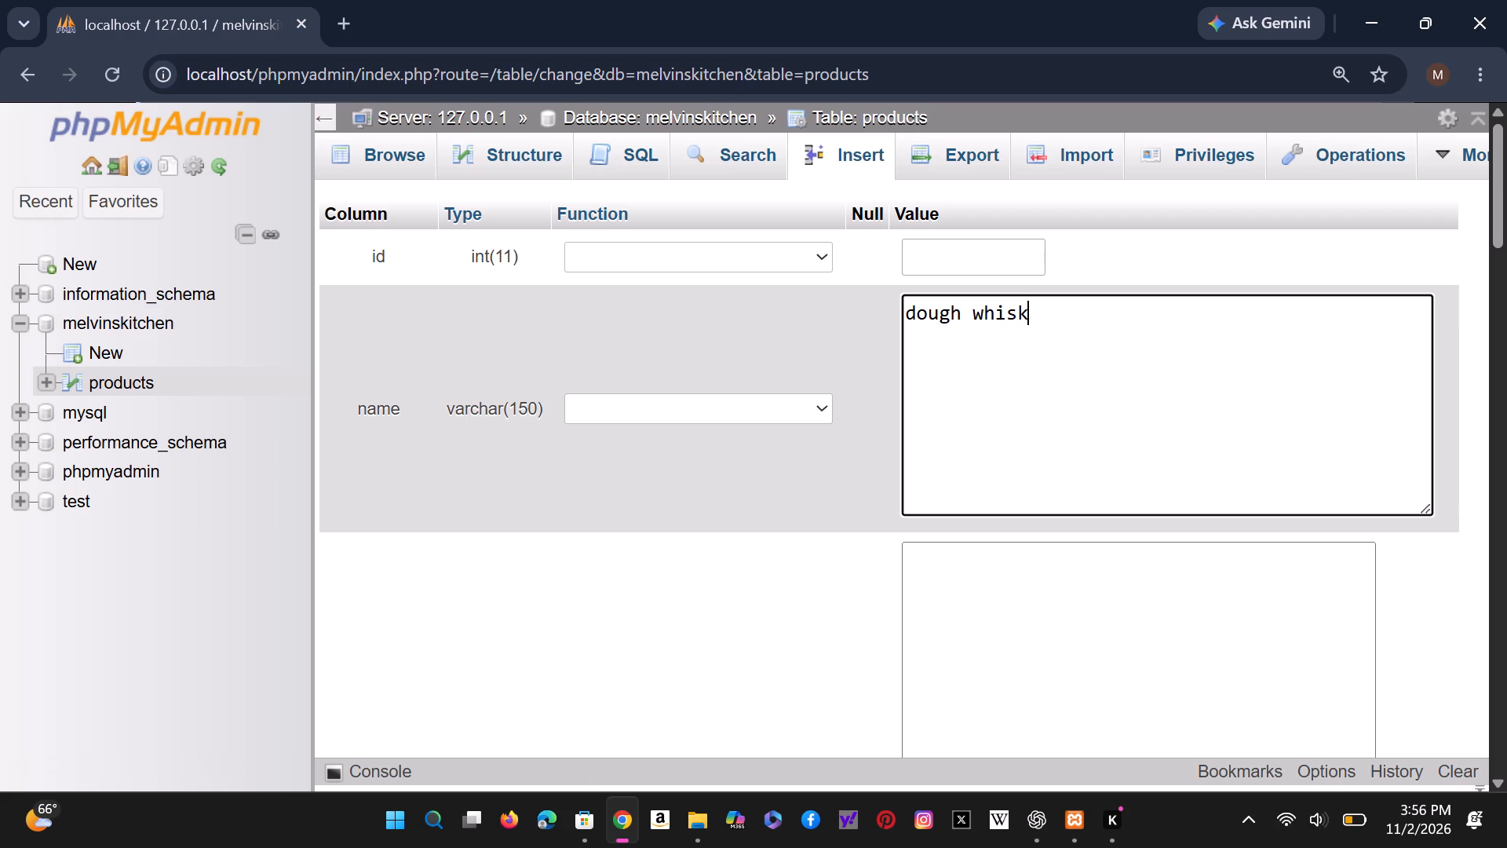
Begin the dough whisk's description with the text "wooden with aluminium".
scroll(992, 327, "down", 1)
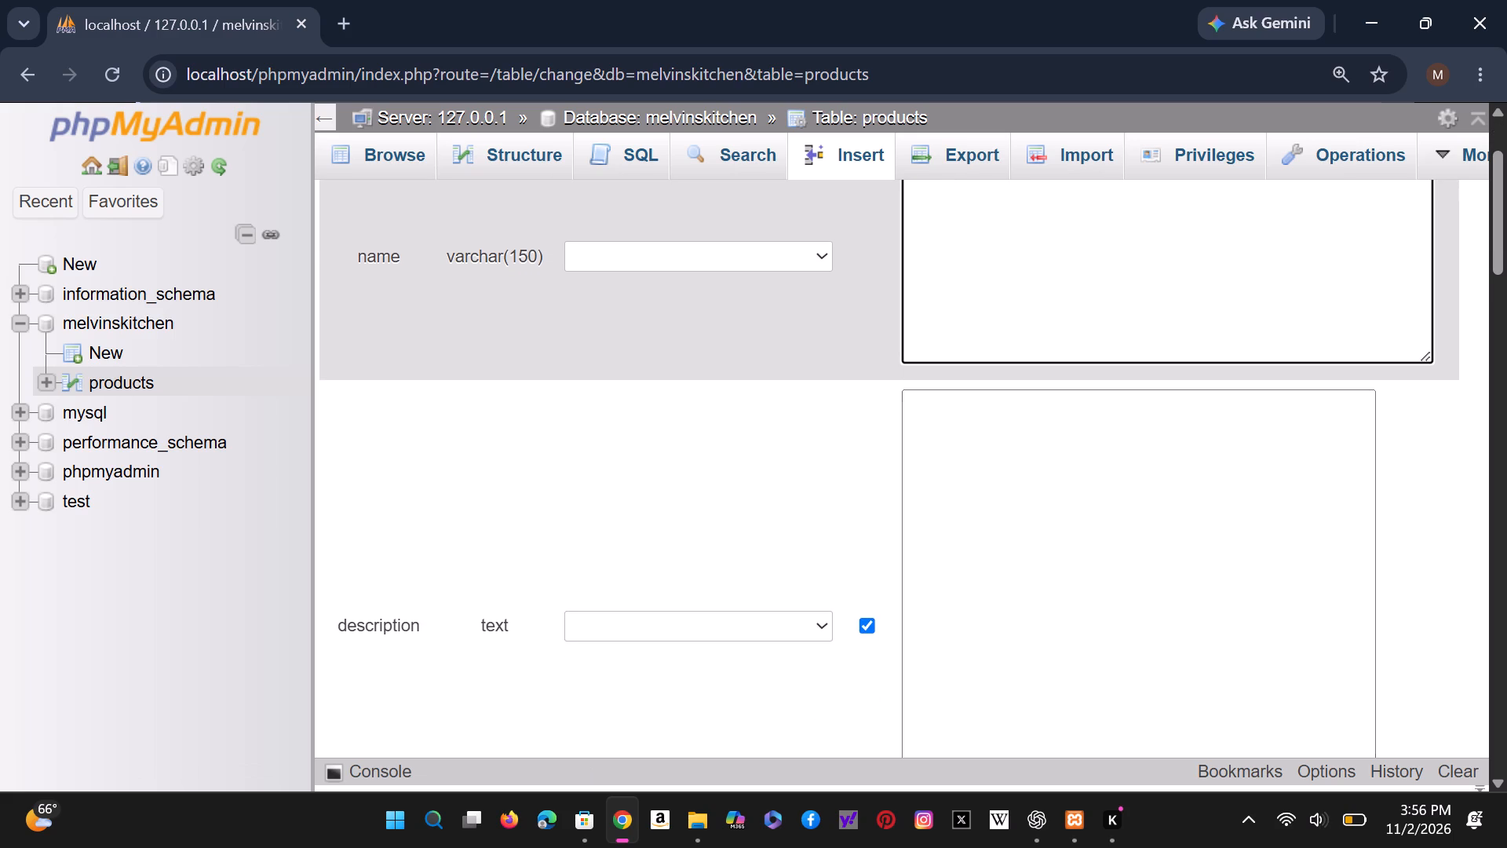
left_click(1020, 448)
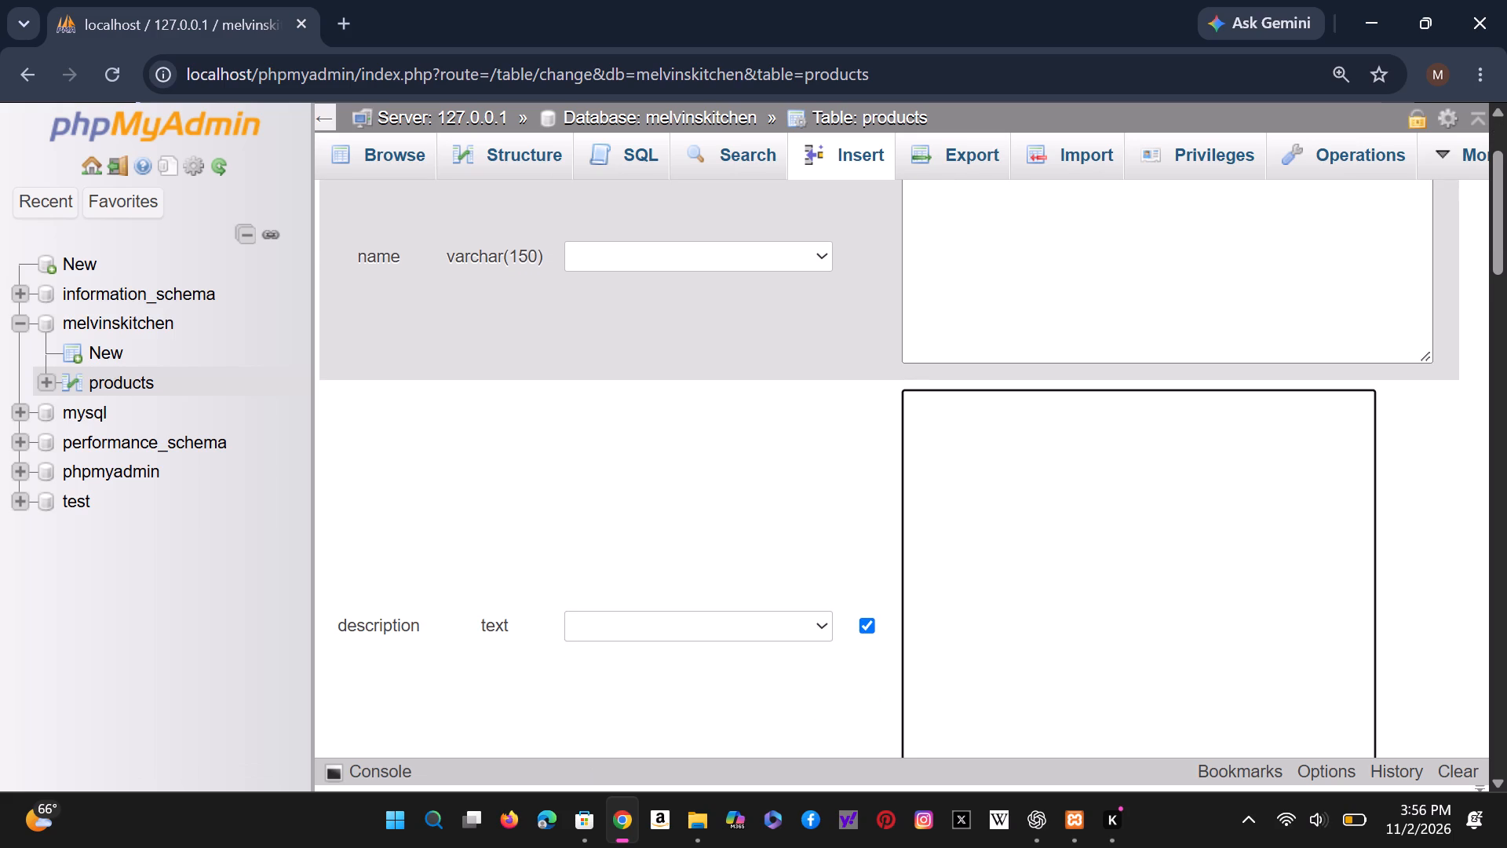
type("wooden")
key("space")
type("wit")
key("space")
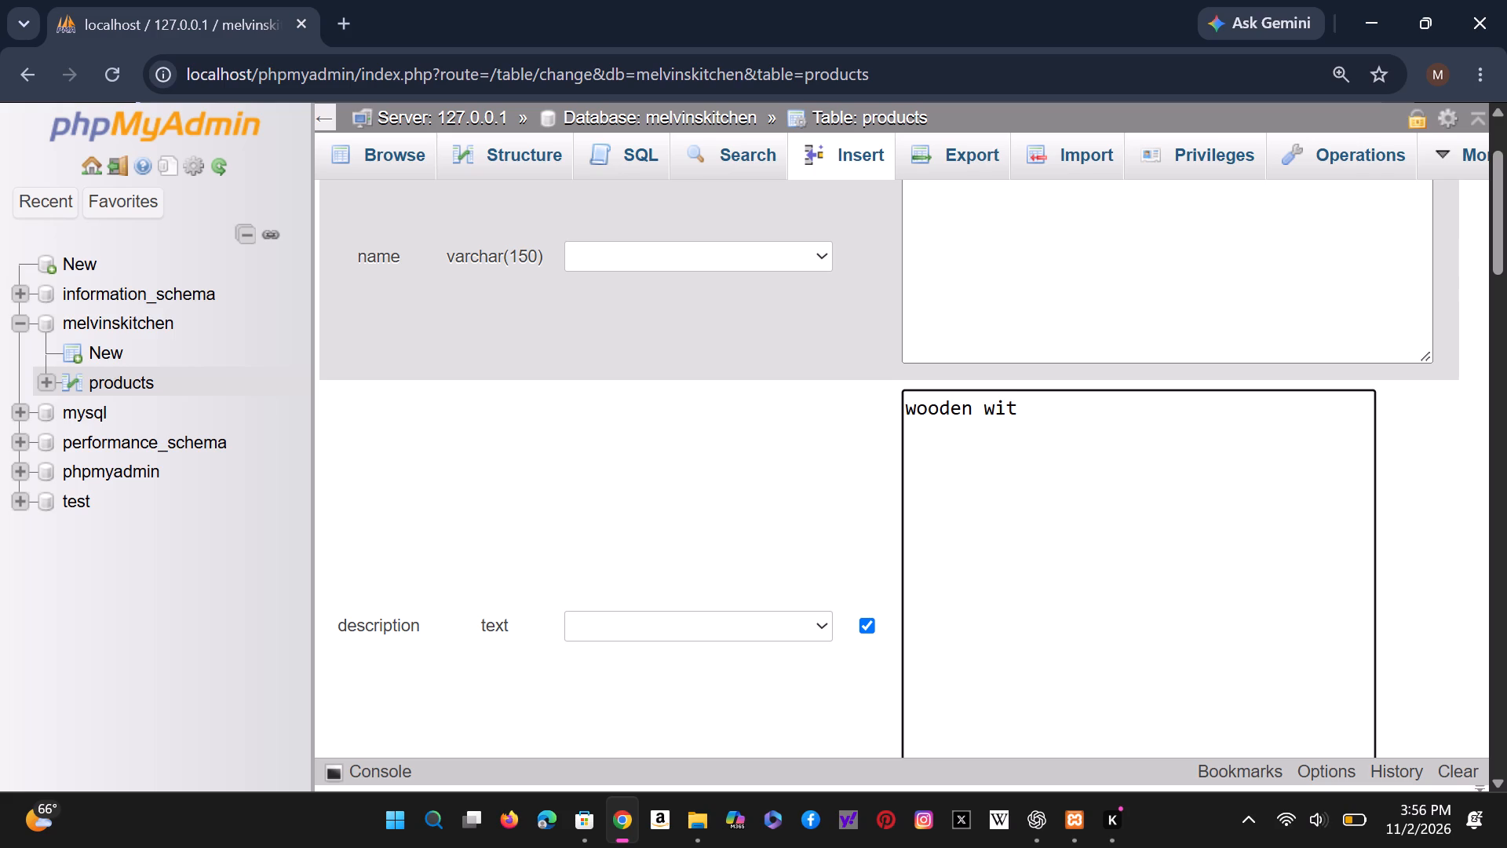
key("BackSpace")
type("haluminun")
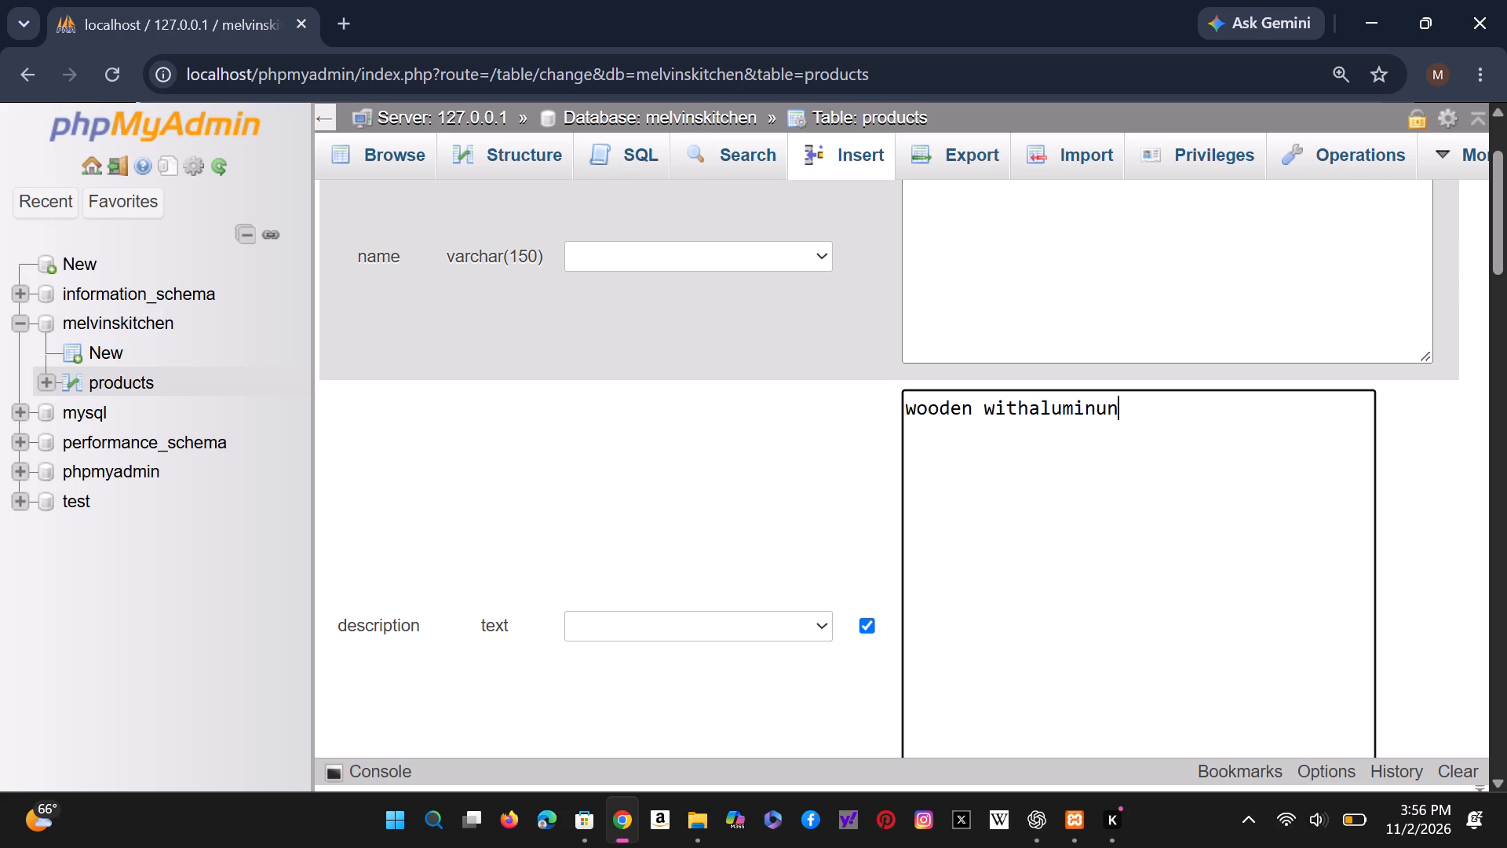
key("BackSpace")
key("BackSpace")
type("ium")
key("space")
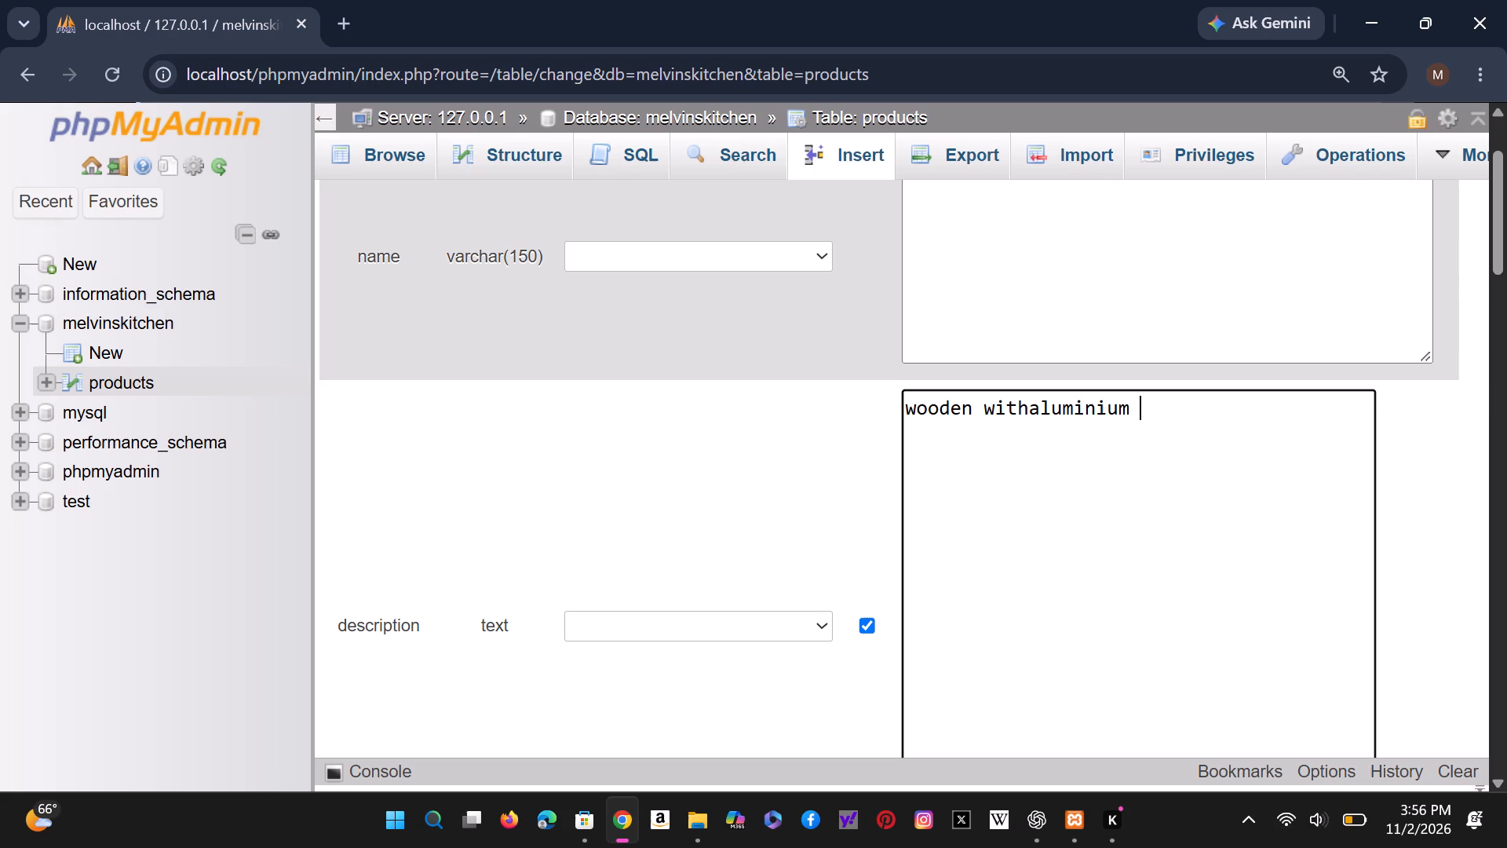
left_click(1026, 406)
key("space")
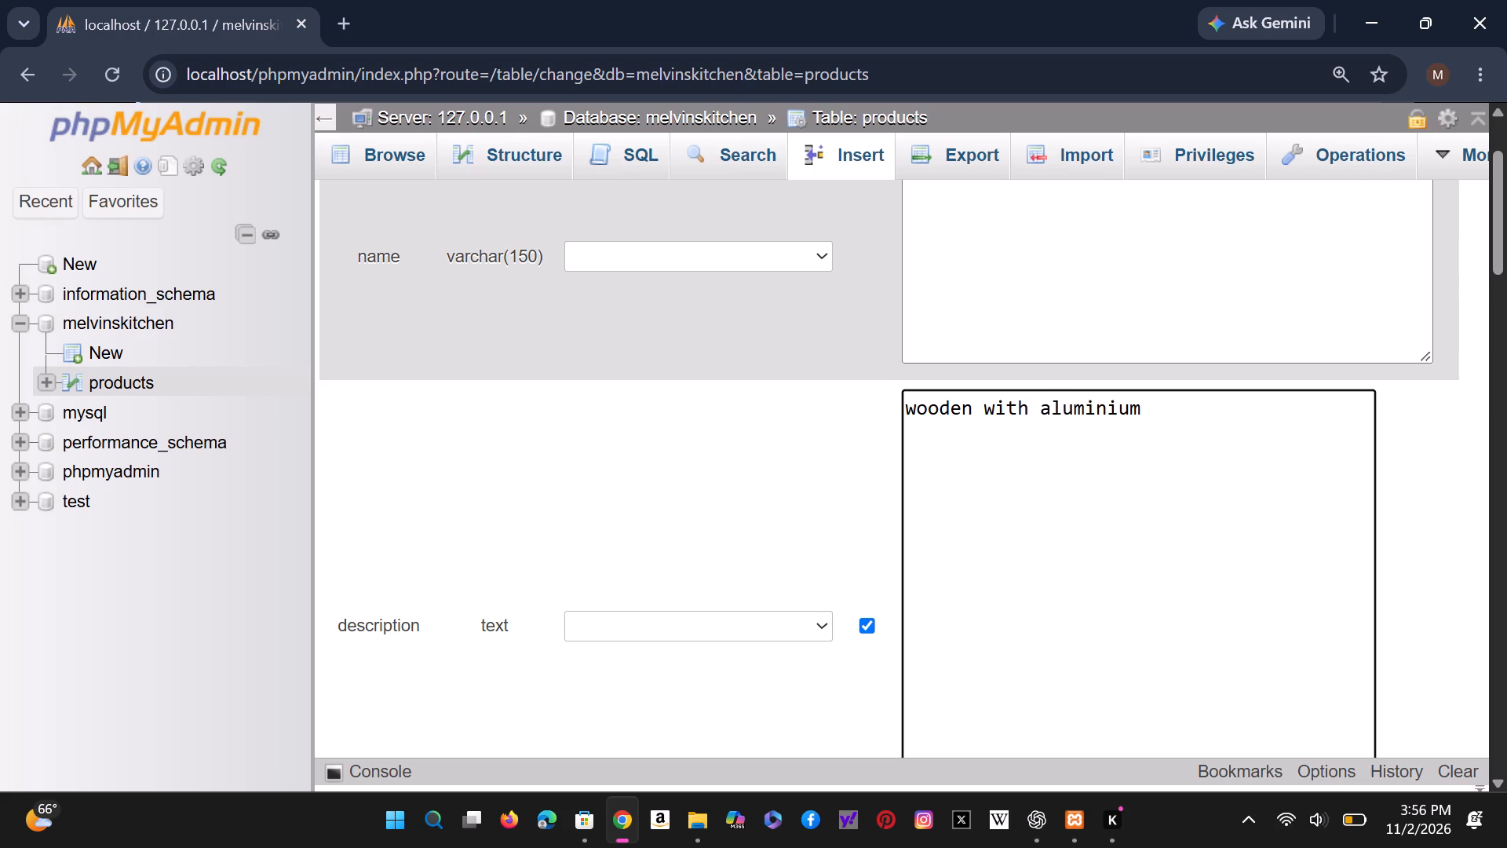
left_click(1164, 414)
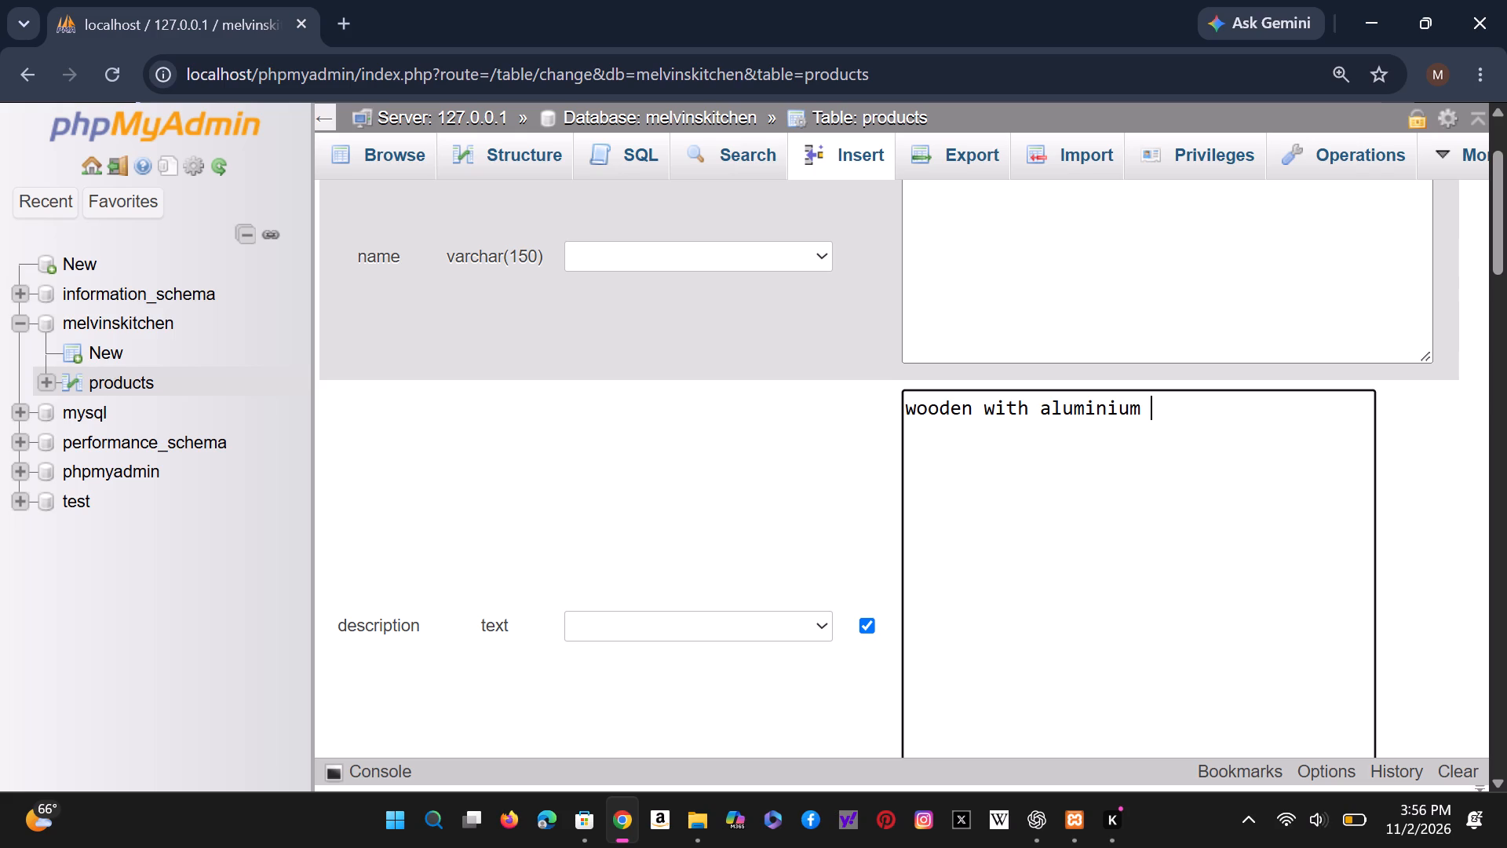
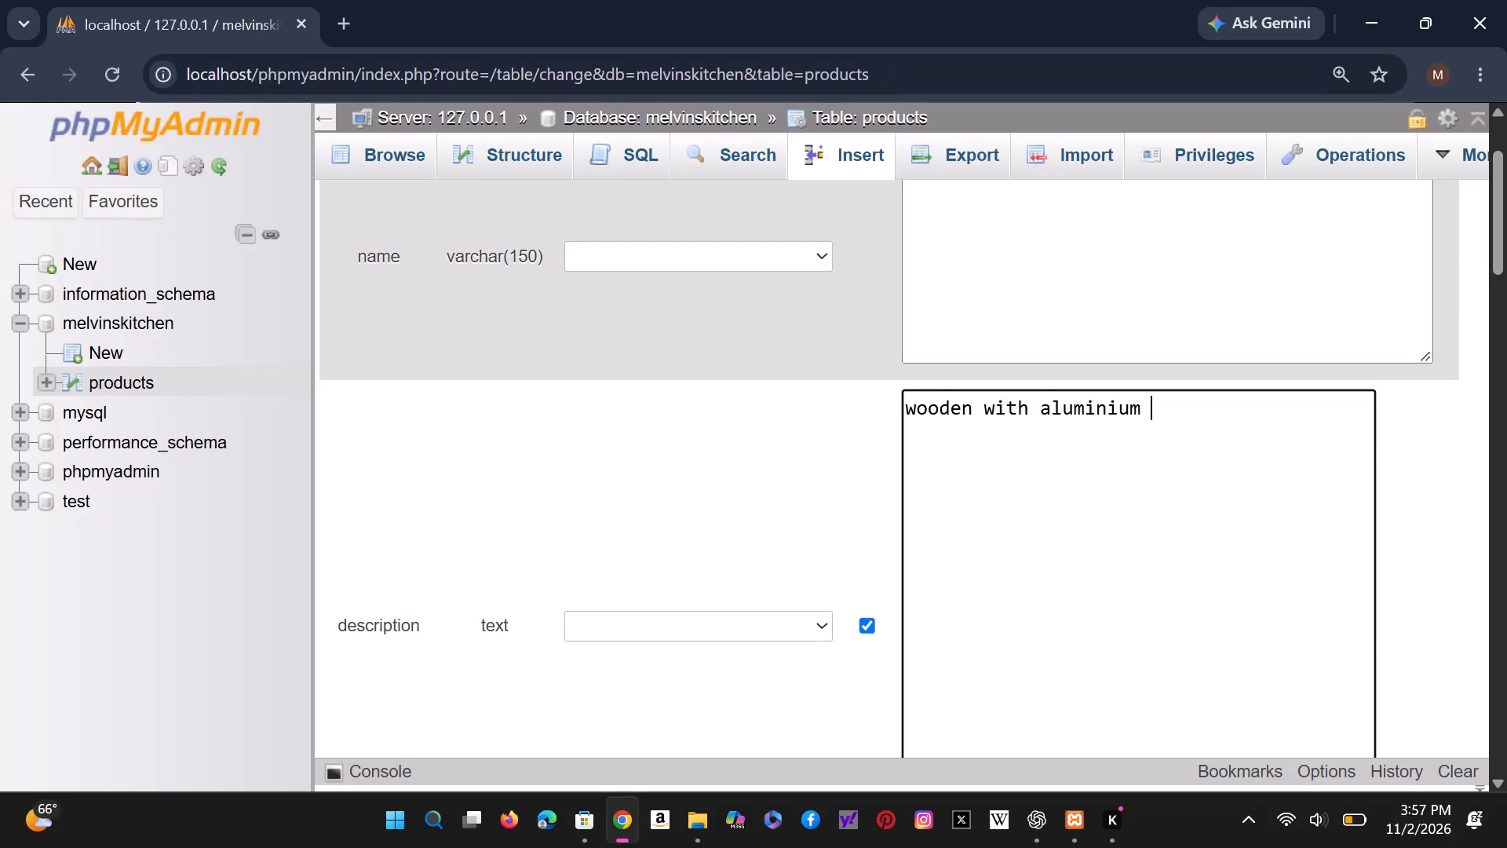
Complete the dough whisk's description by adding "infront" after "wooden with aluminium".
type("infront")
scroll(1165, 408, "right", 2)
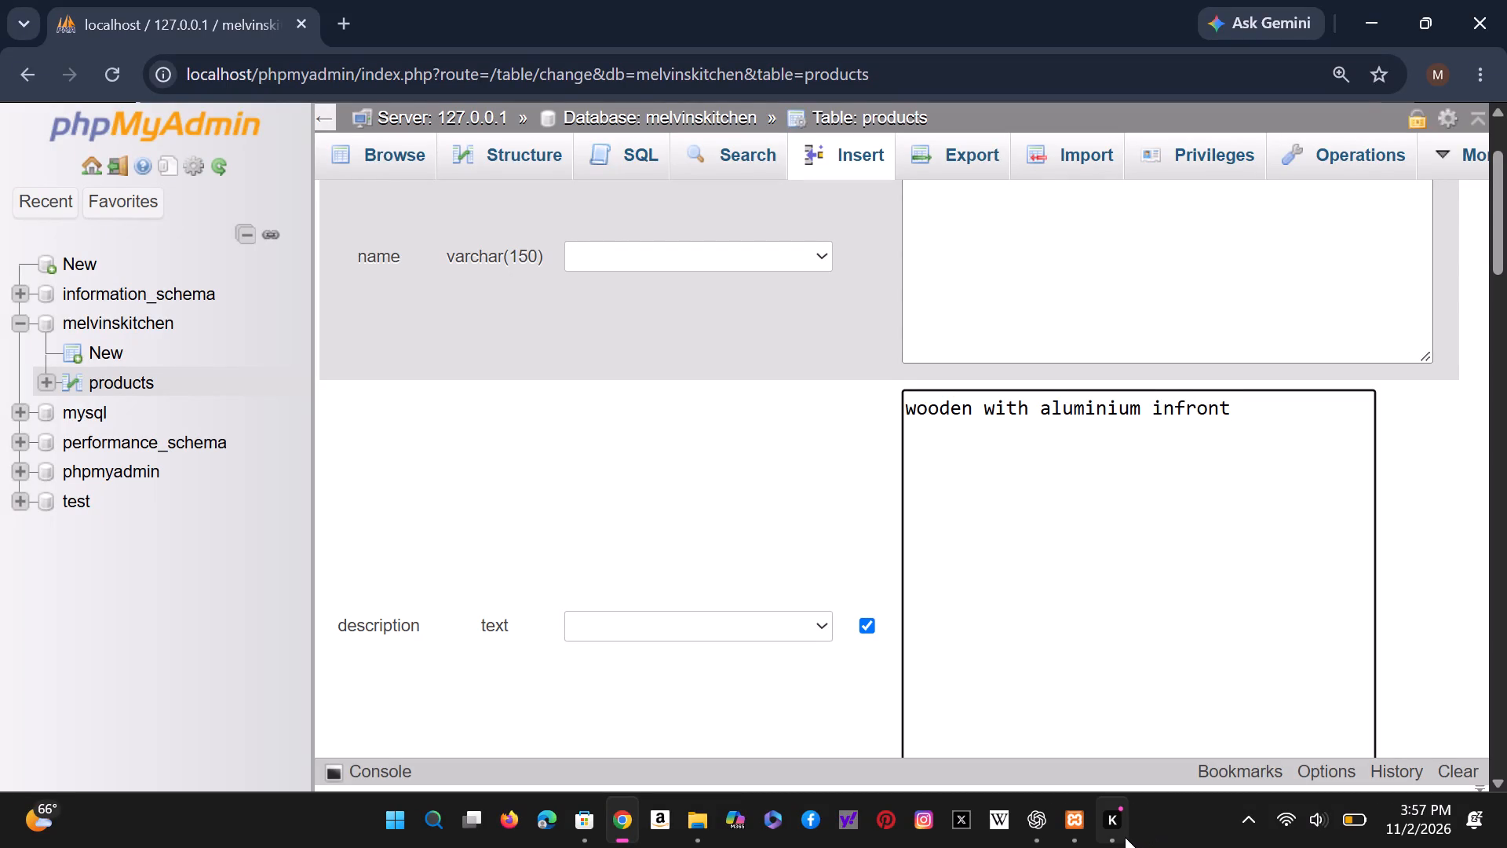
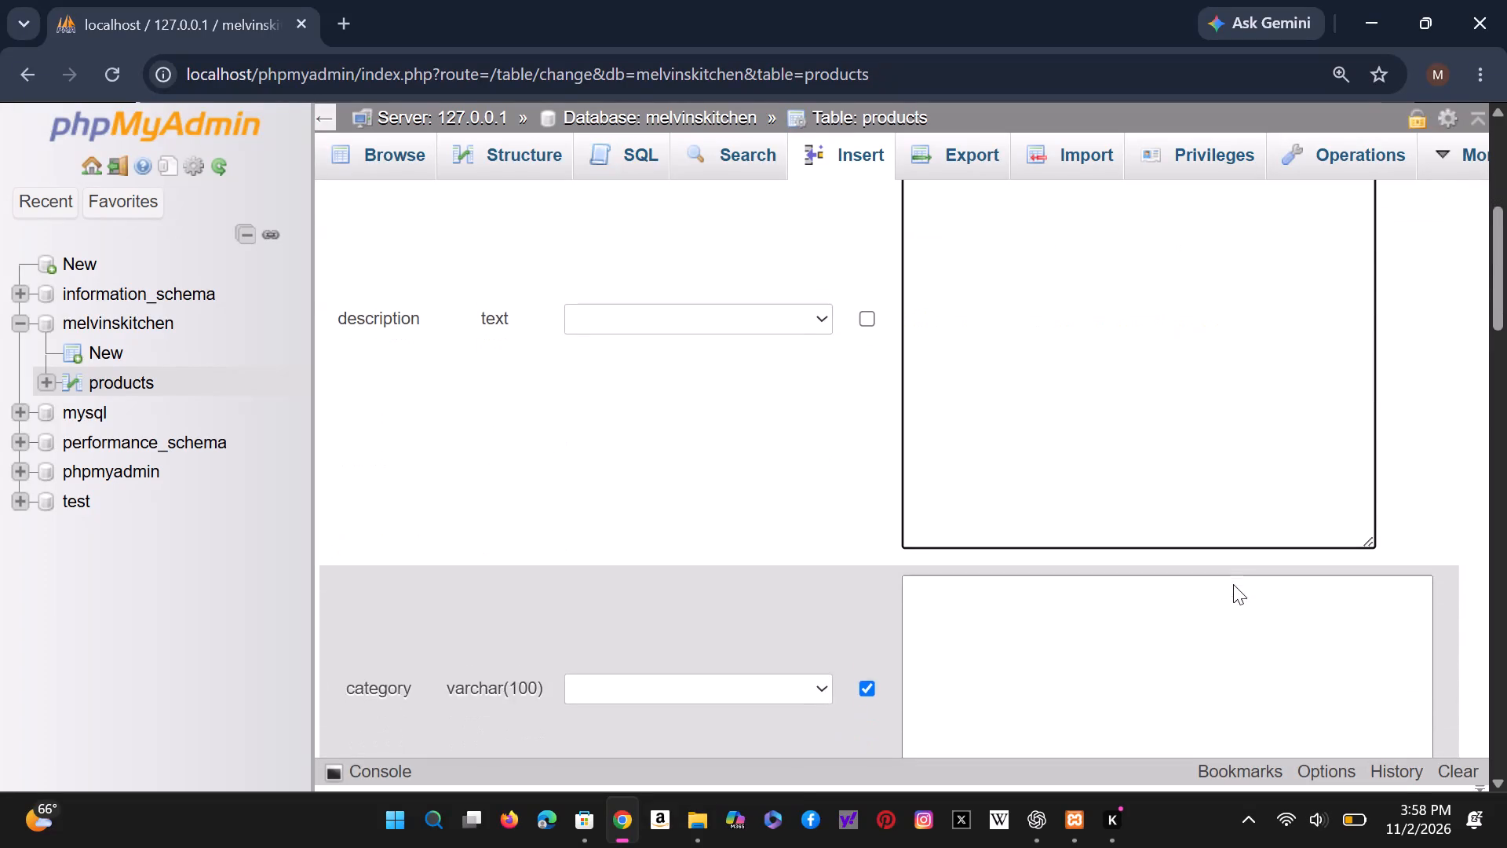
Enter "measuring tool" as the dough whisk's category.
scroll(1233, 584, "down", 1)
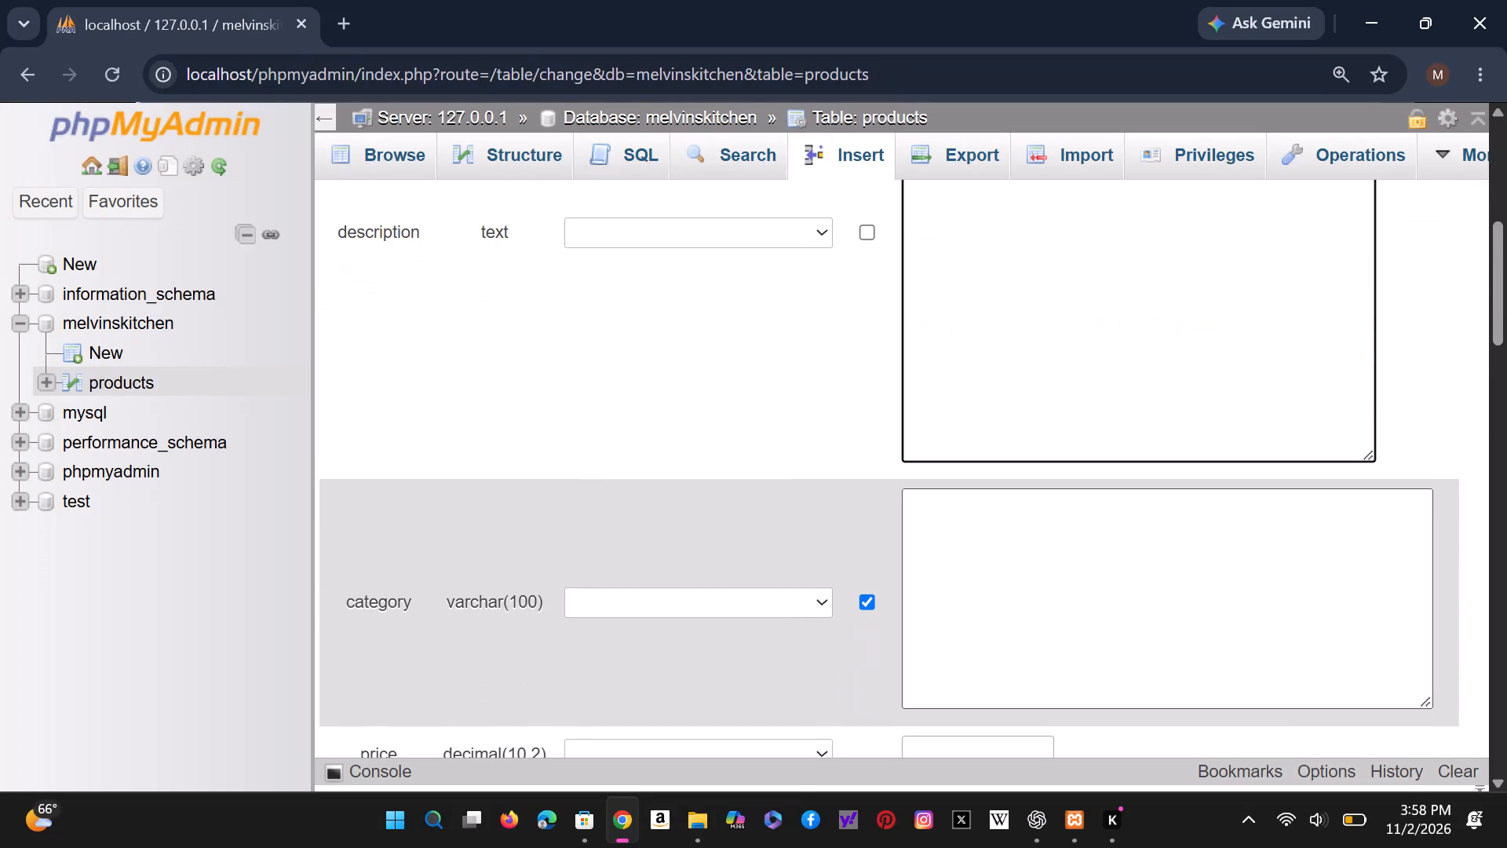
left_click(1089, 605)
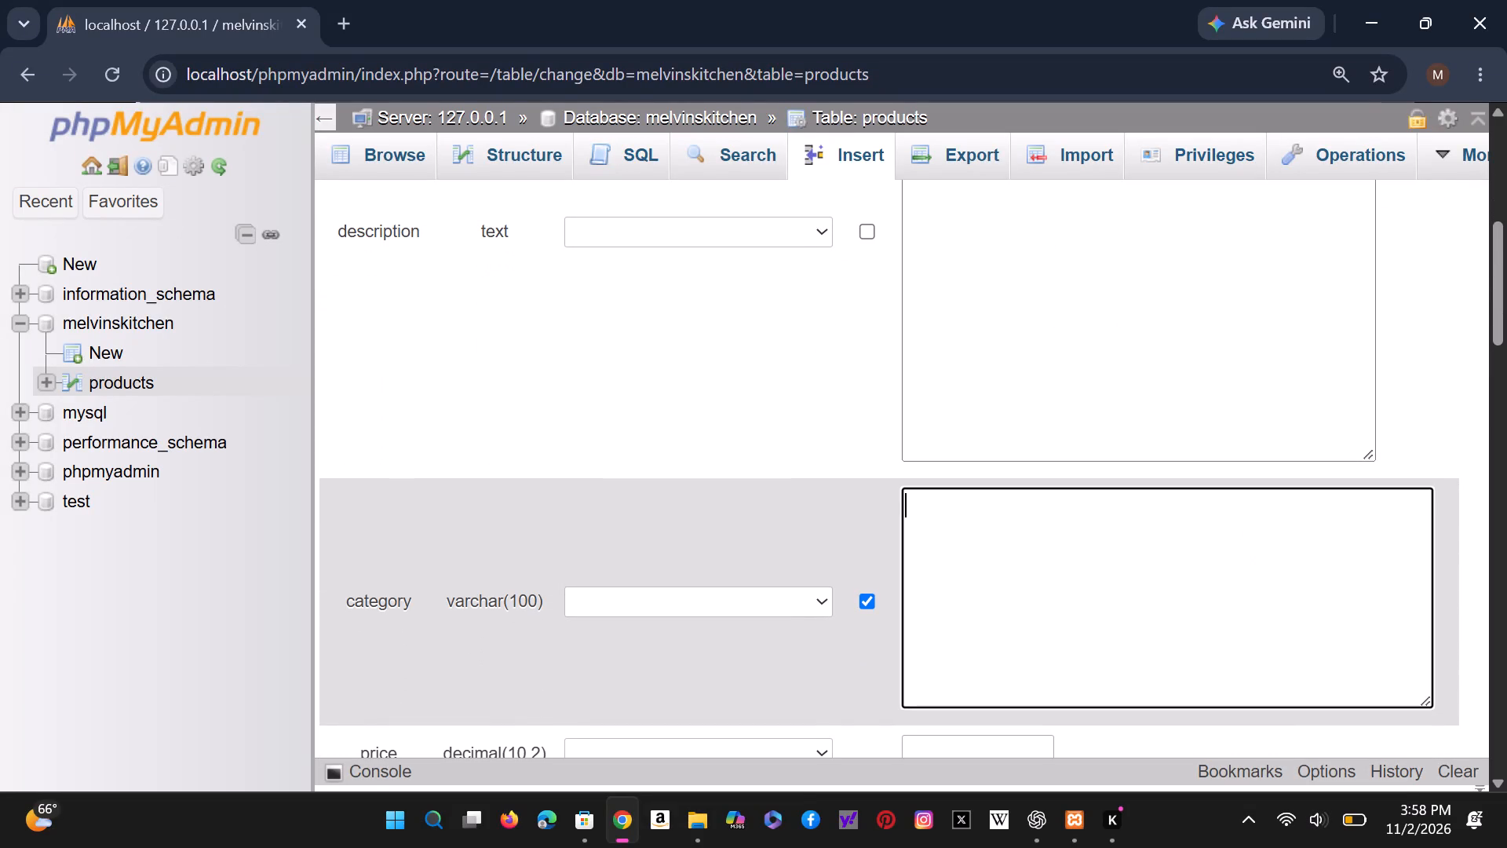
key("c")
key("BackSpace")
type("measuring")
key("space")
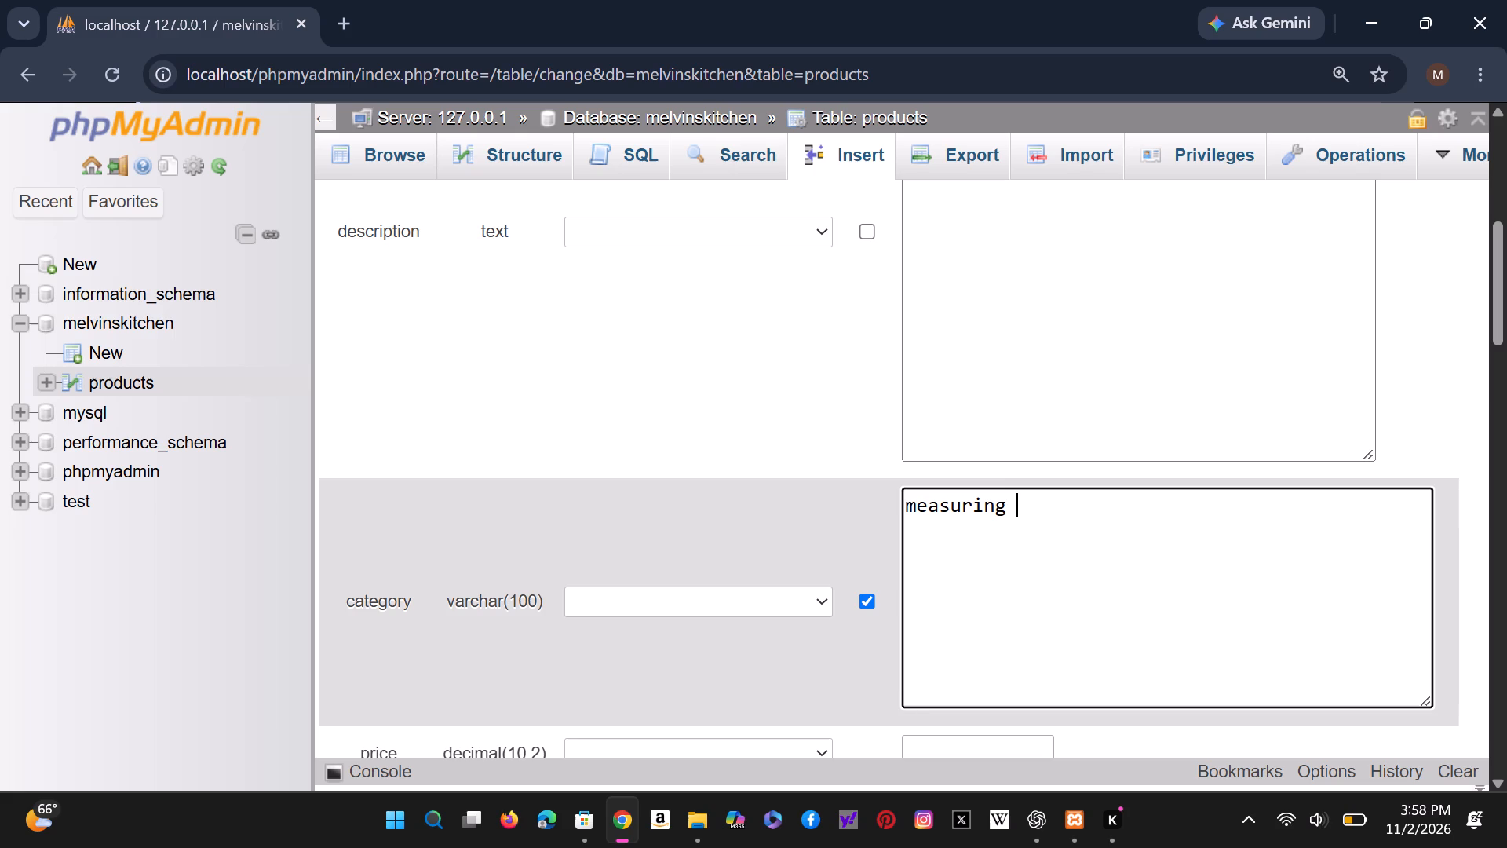
key("r")
key("BackSpace")
type("tool")
Set the dough whisk's price to 1500.00 using the previously entered value.
scroll(1089, 605, "down", 2)
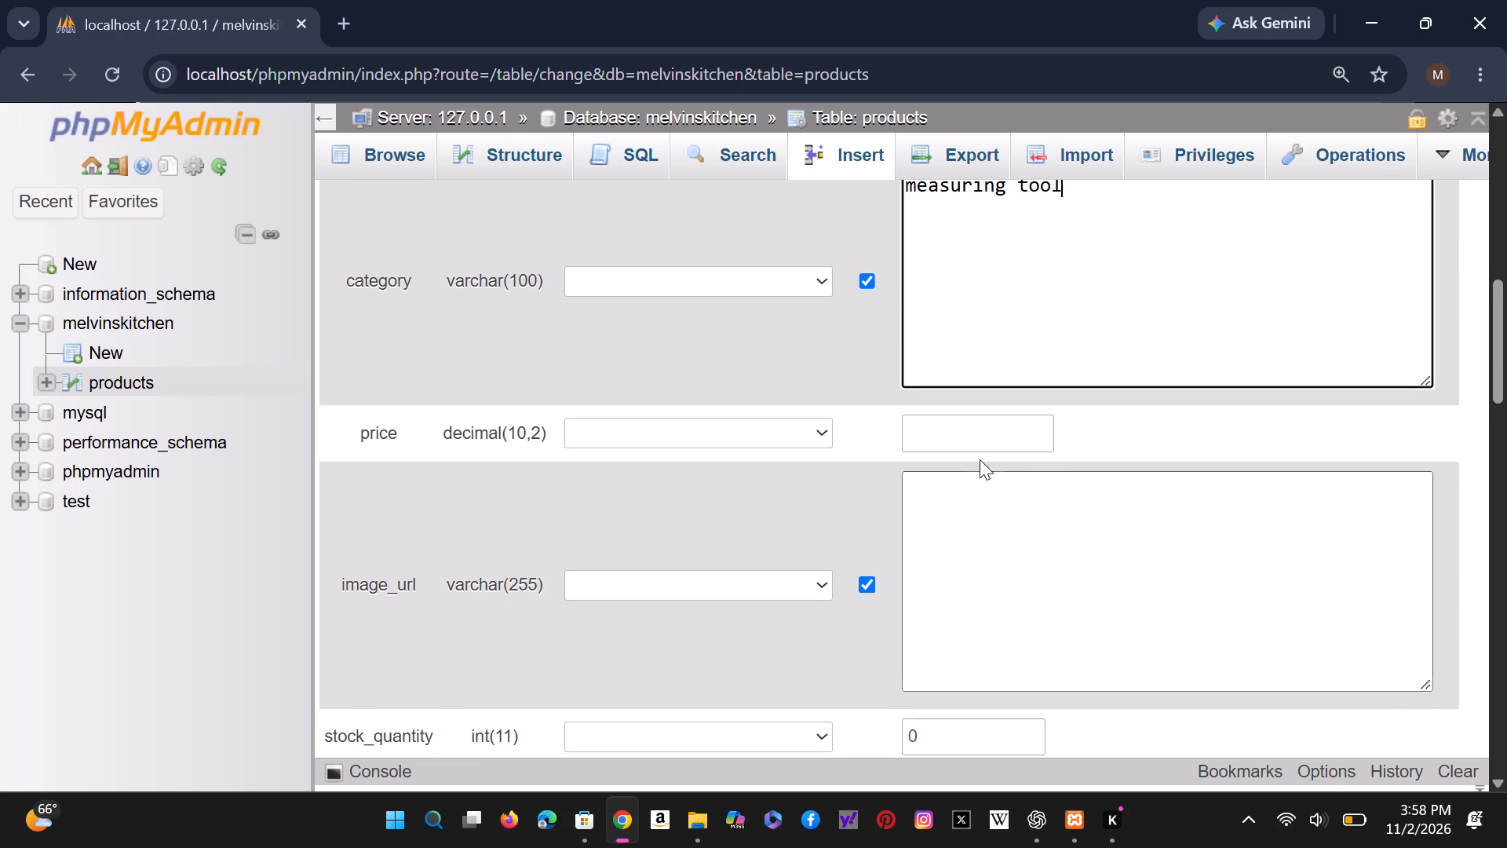
left_click(971, 440)
left_click(989, 479)
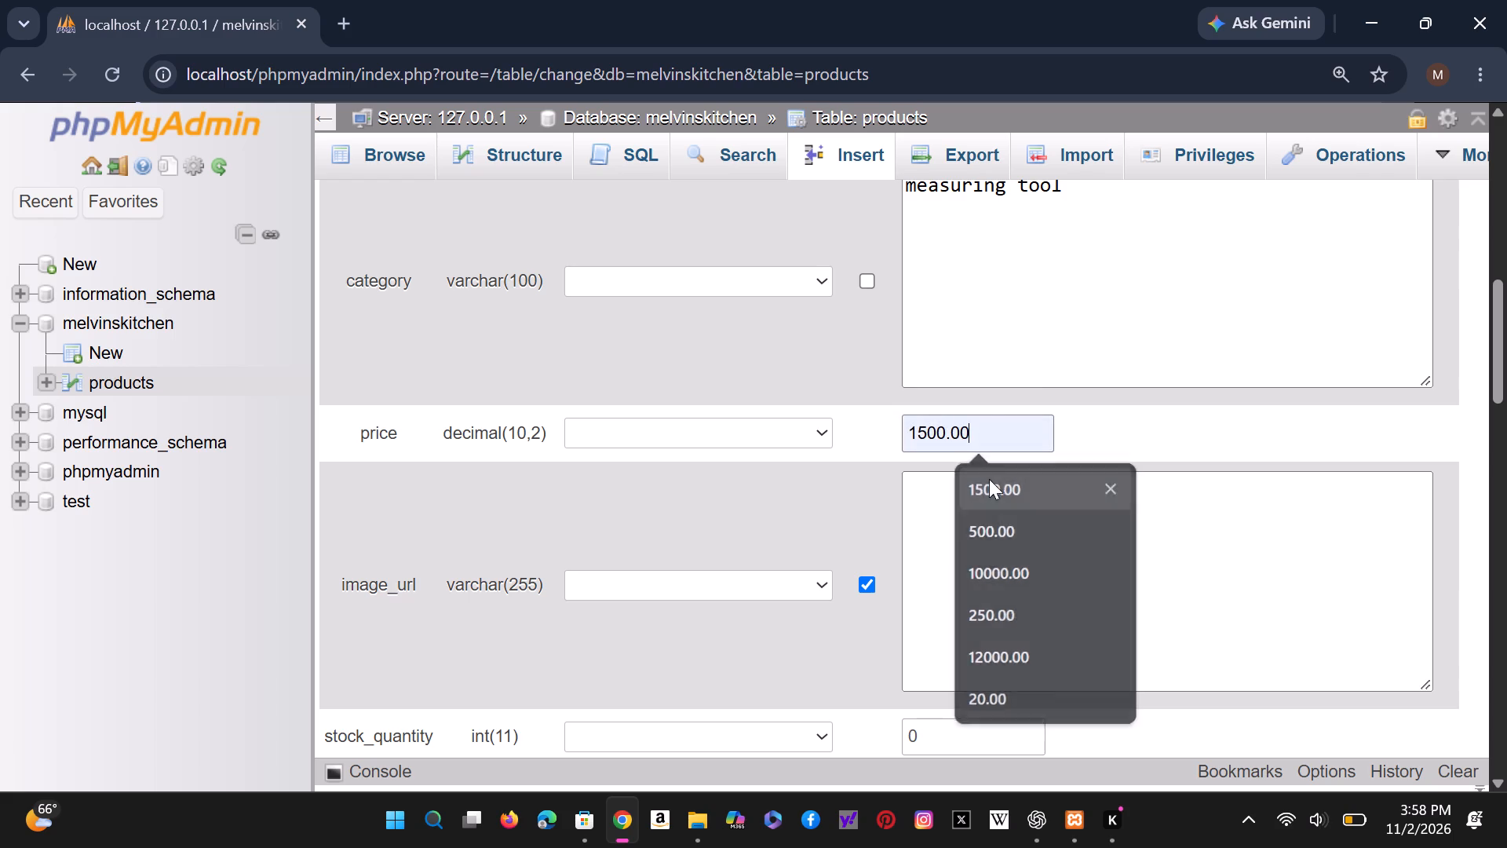
Name the product in the second, still empty record of the insert form "Muffin tin".
scroll(994, 594, "down", 2)
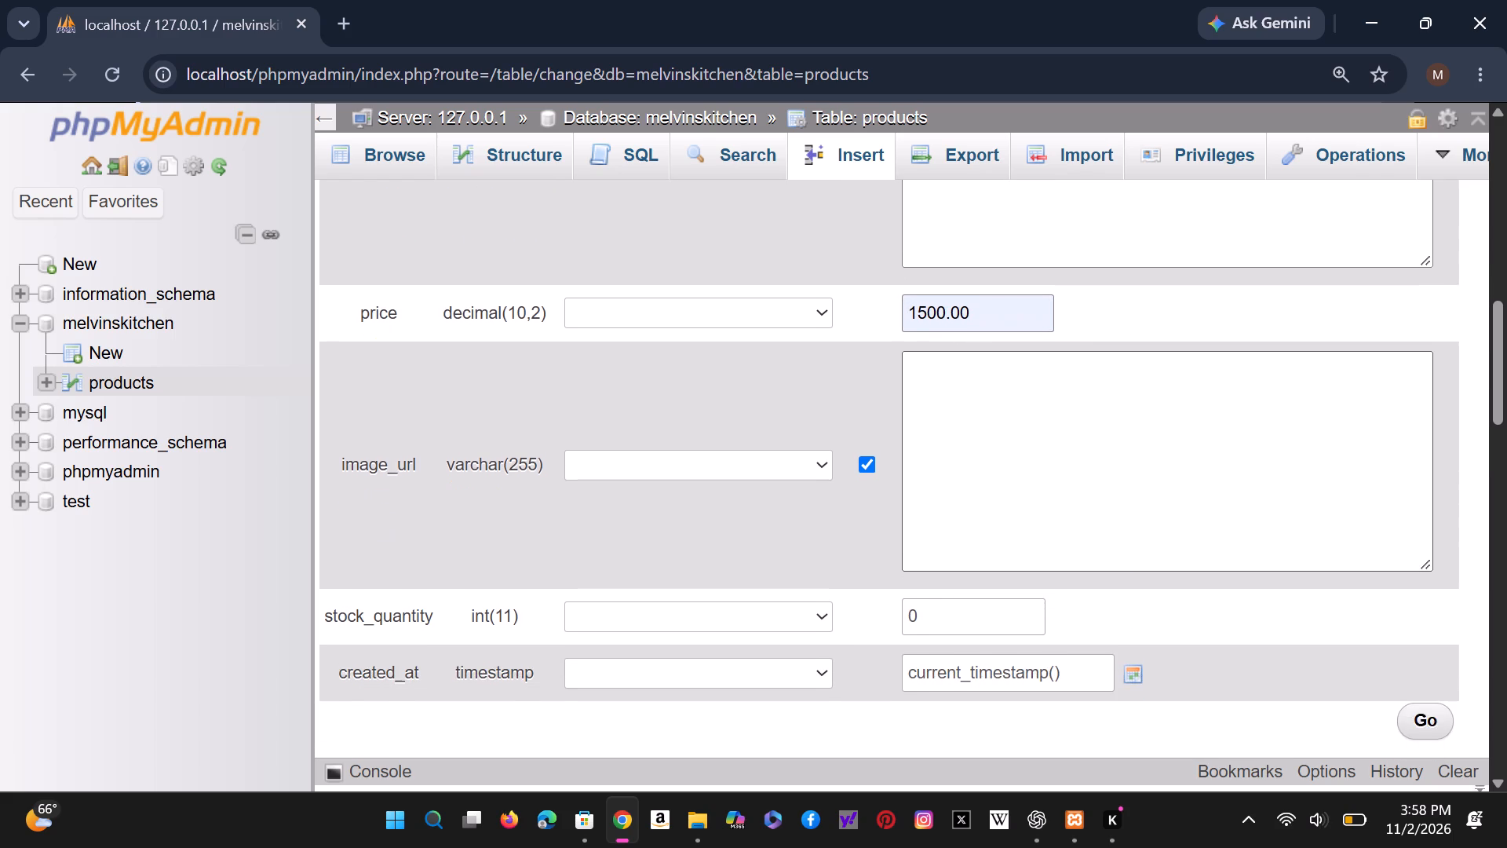
scroll(994, 594, "down", 2)
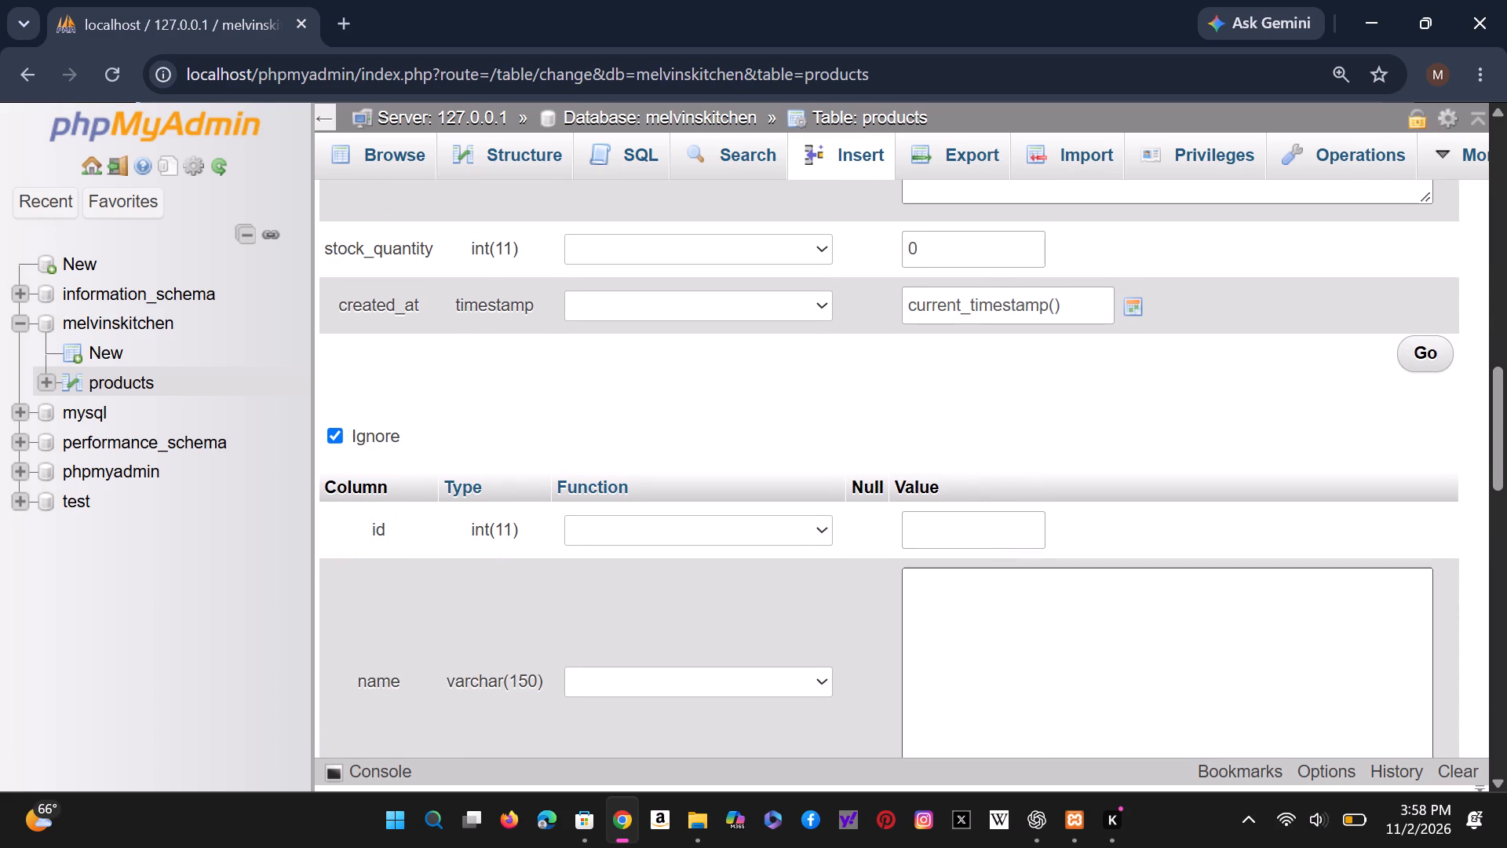
left_click(984, 609)
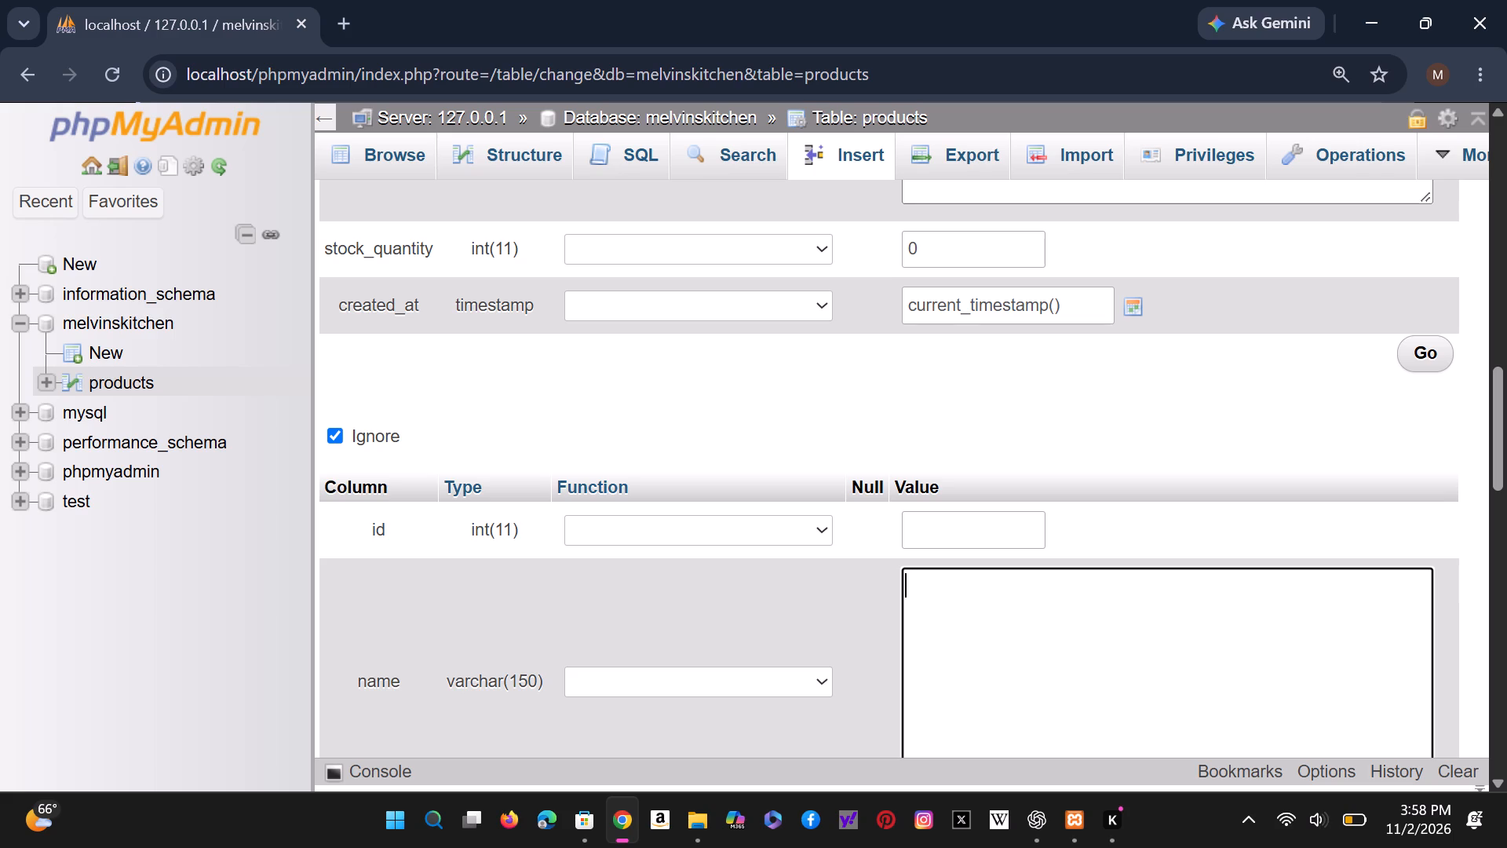
left_click(984, 609)
scroll(984, 609, "down", 1)
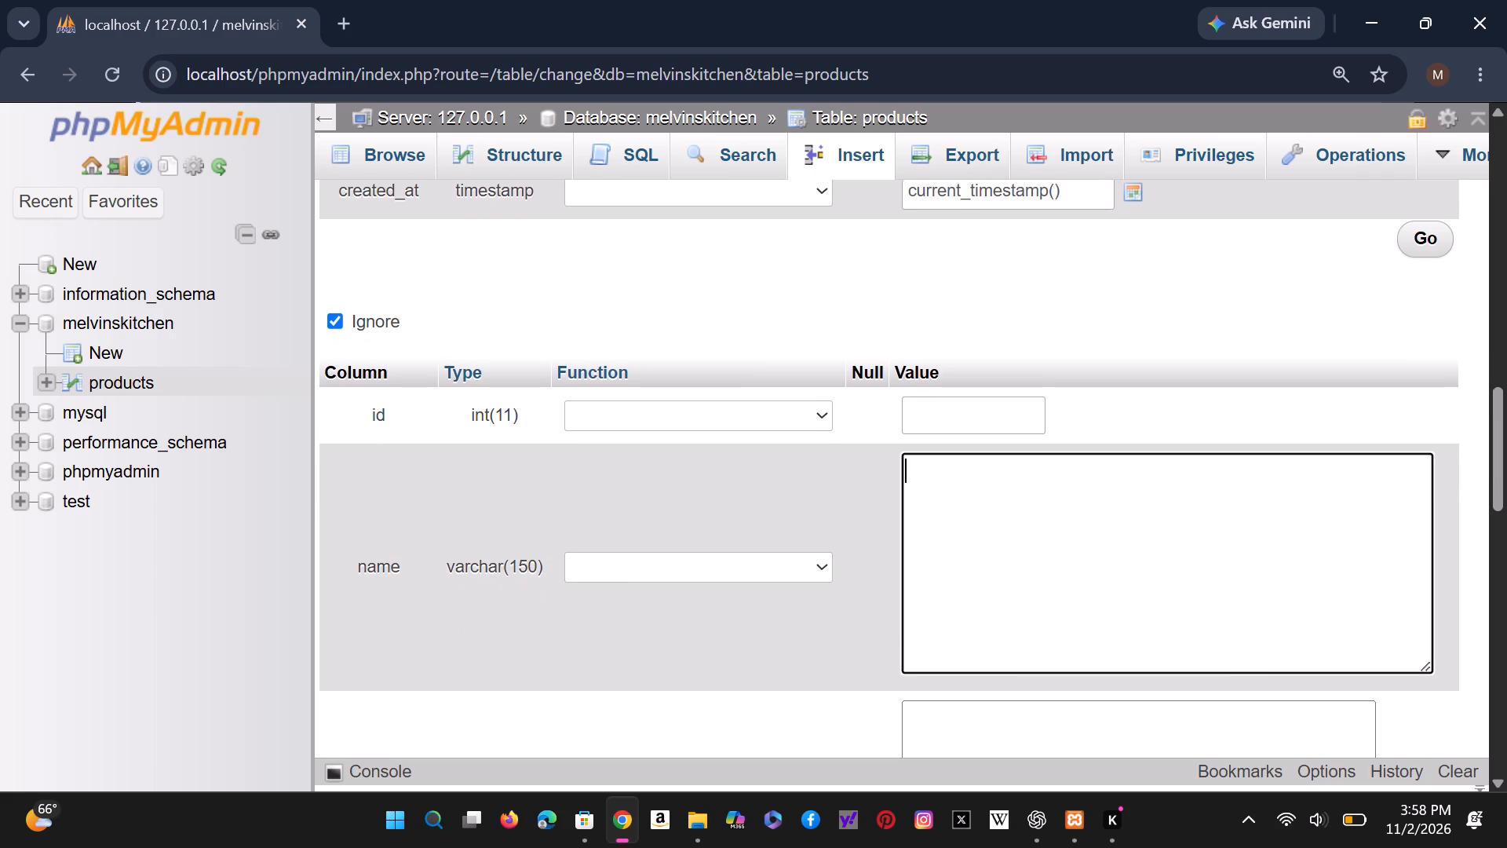
key("m")
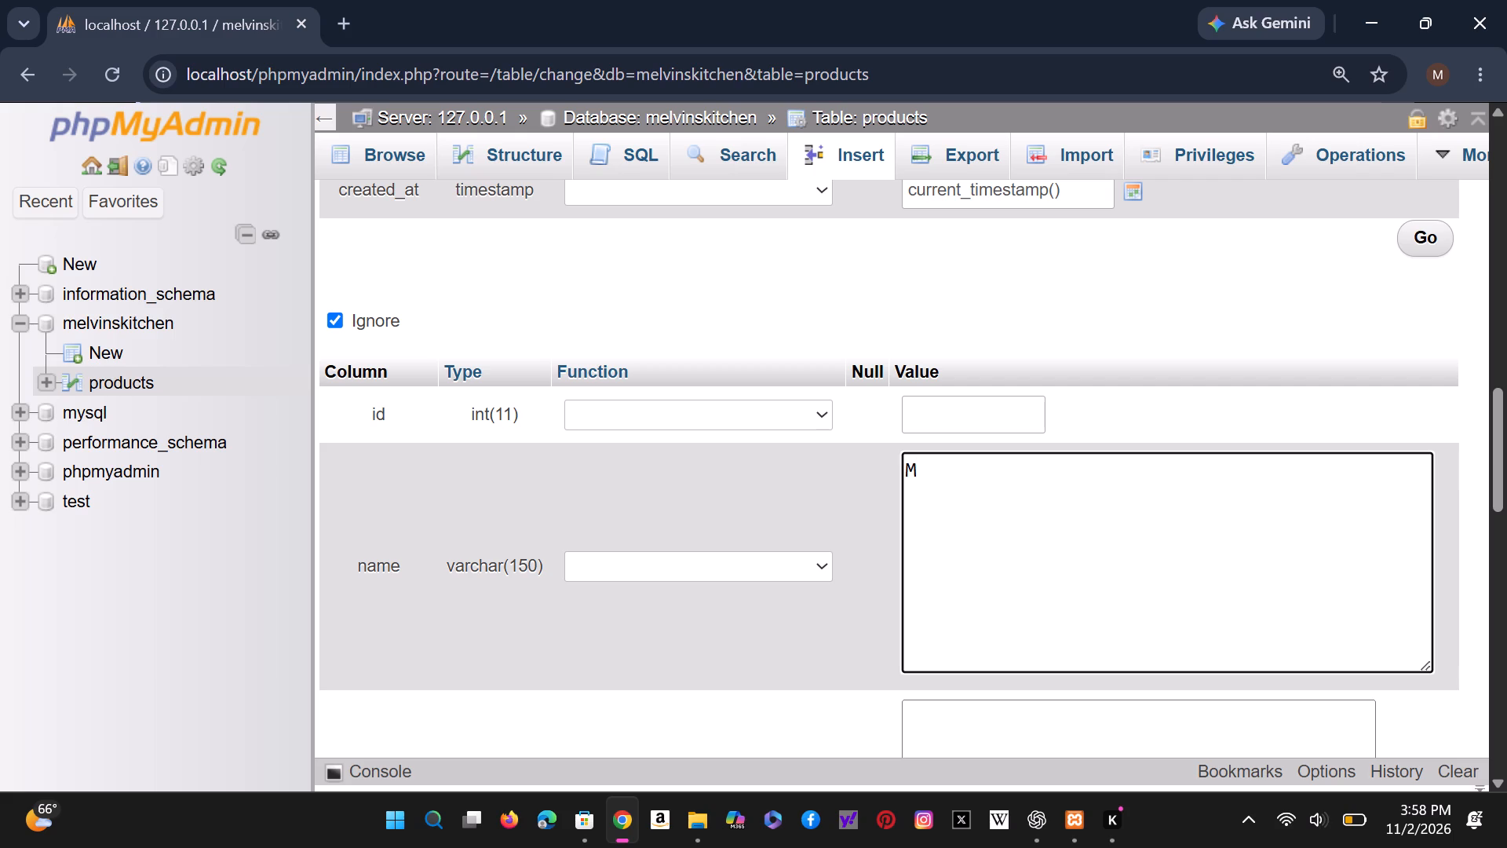
type("uffin")
key("space")
key("t")
key("i")
key("n")
Open the muffin tin's empty description for text entry.
scroll(984, 609, "down", 2)
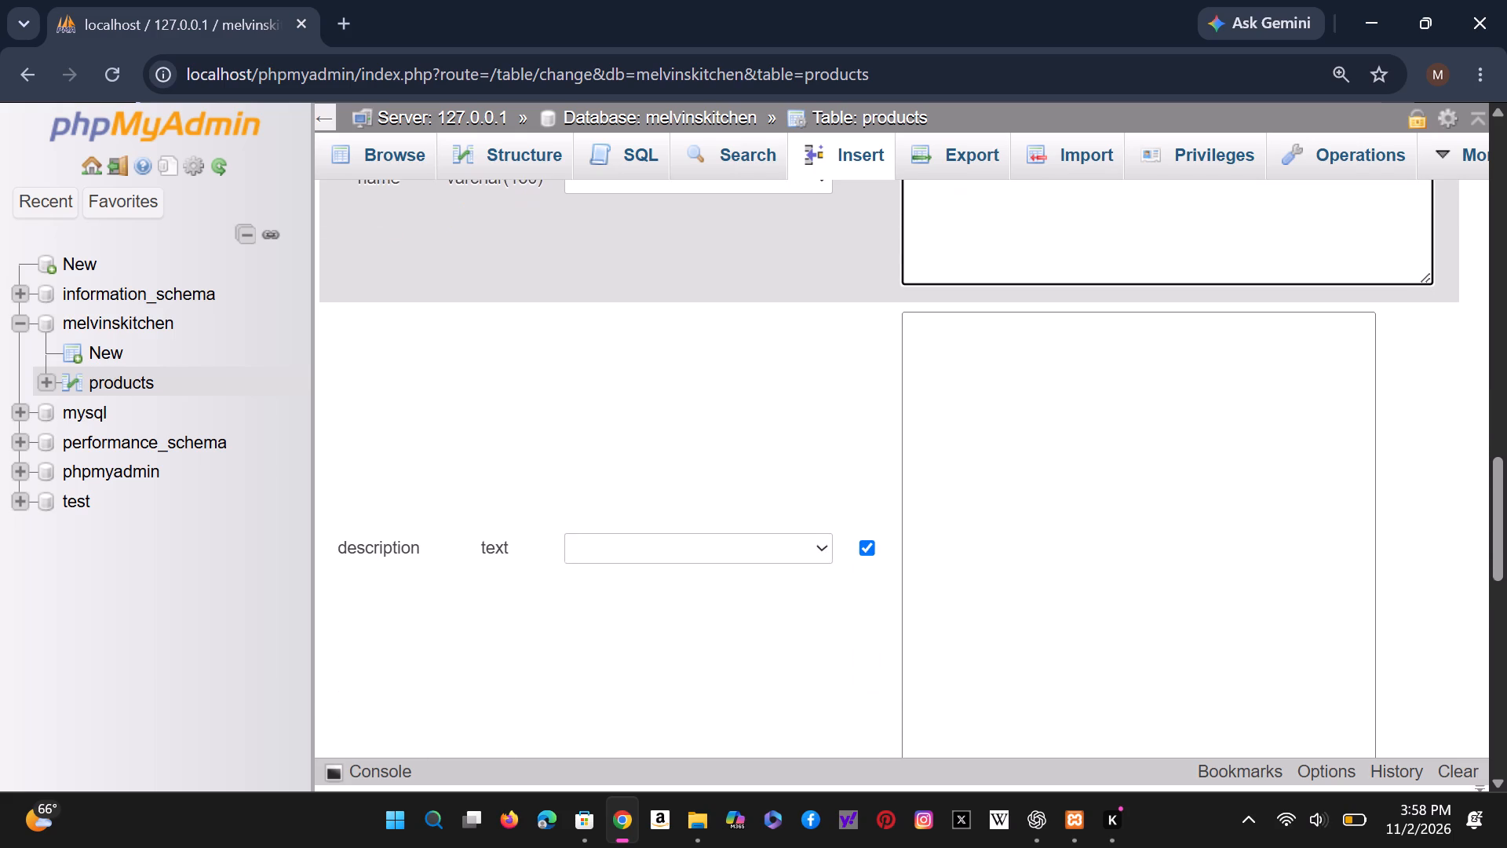
scroll(984, 609, "down", 1)
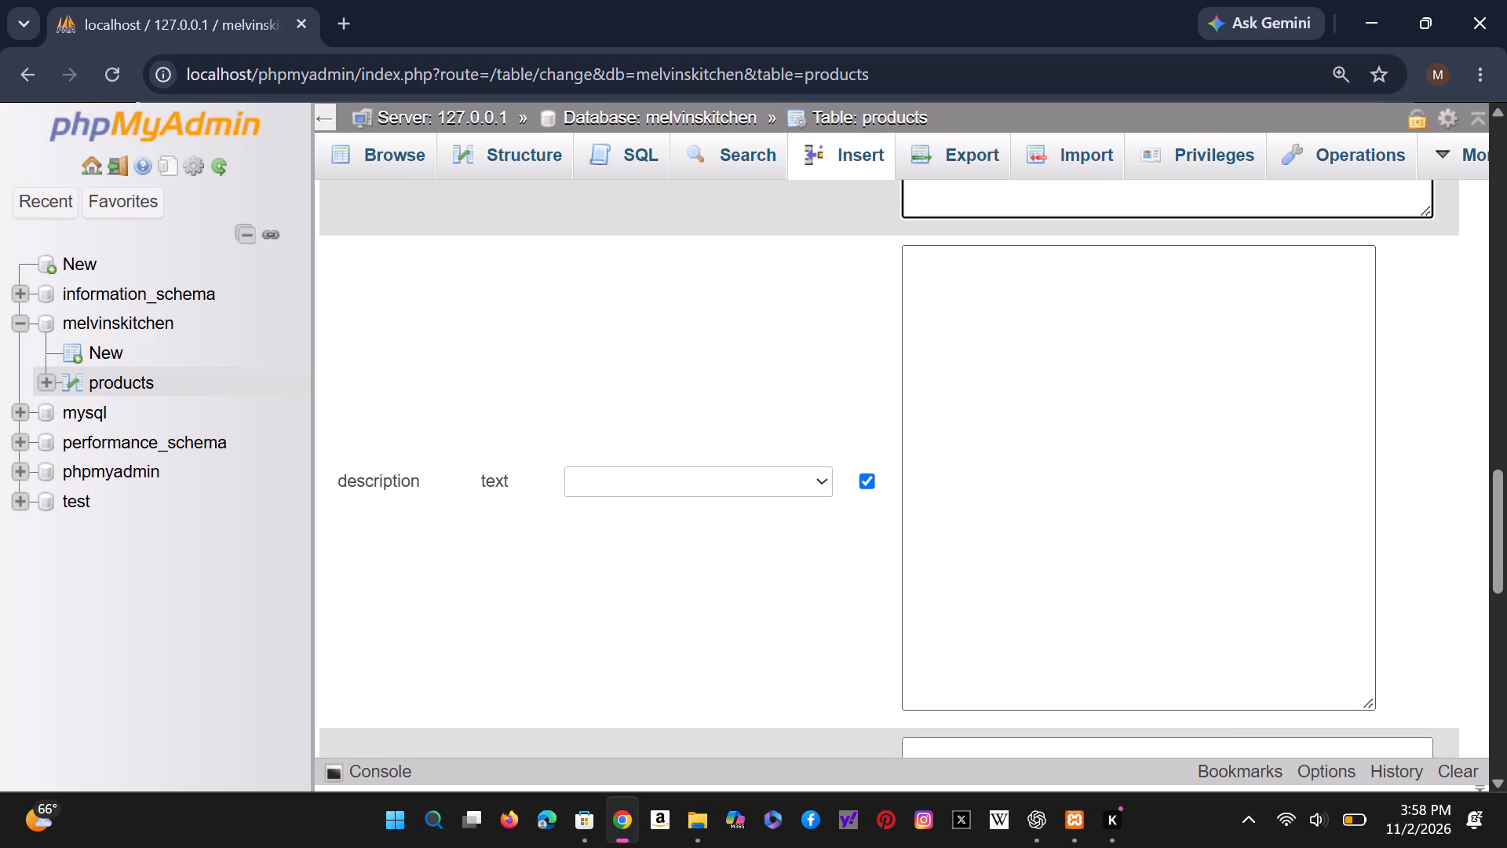
left_click(950, 332)
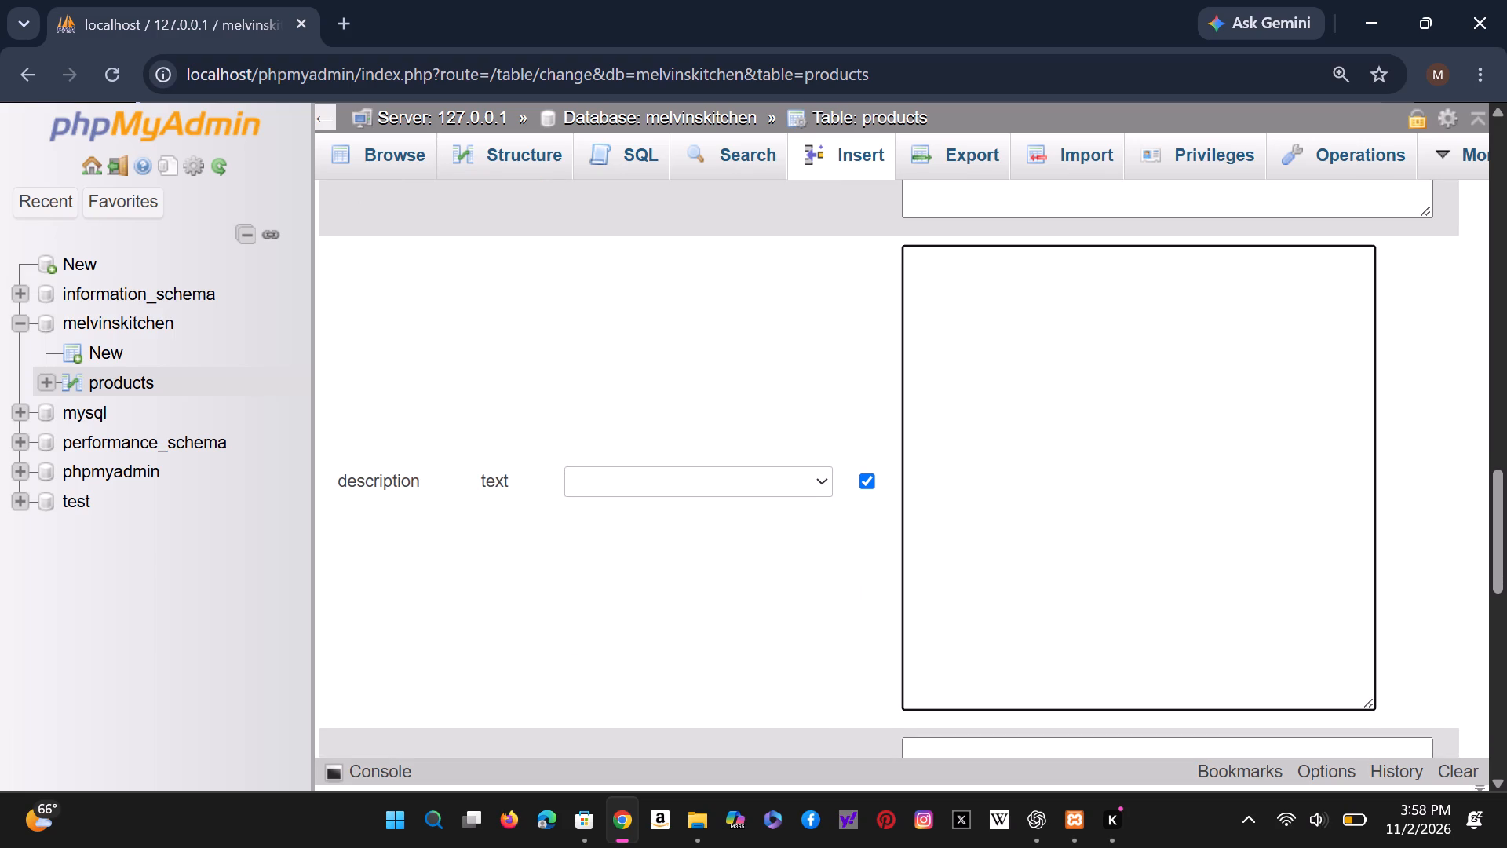
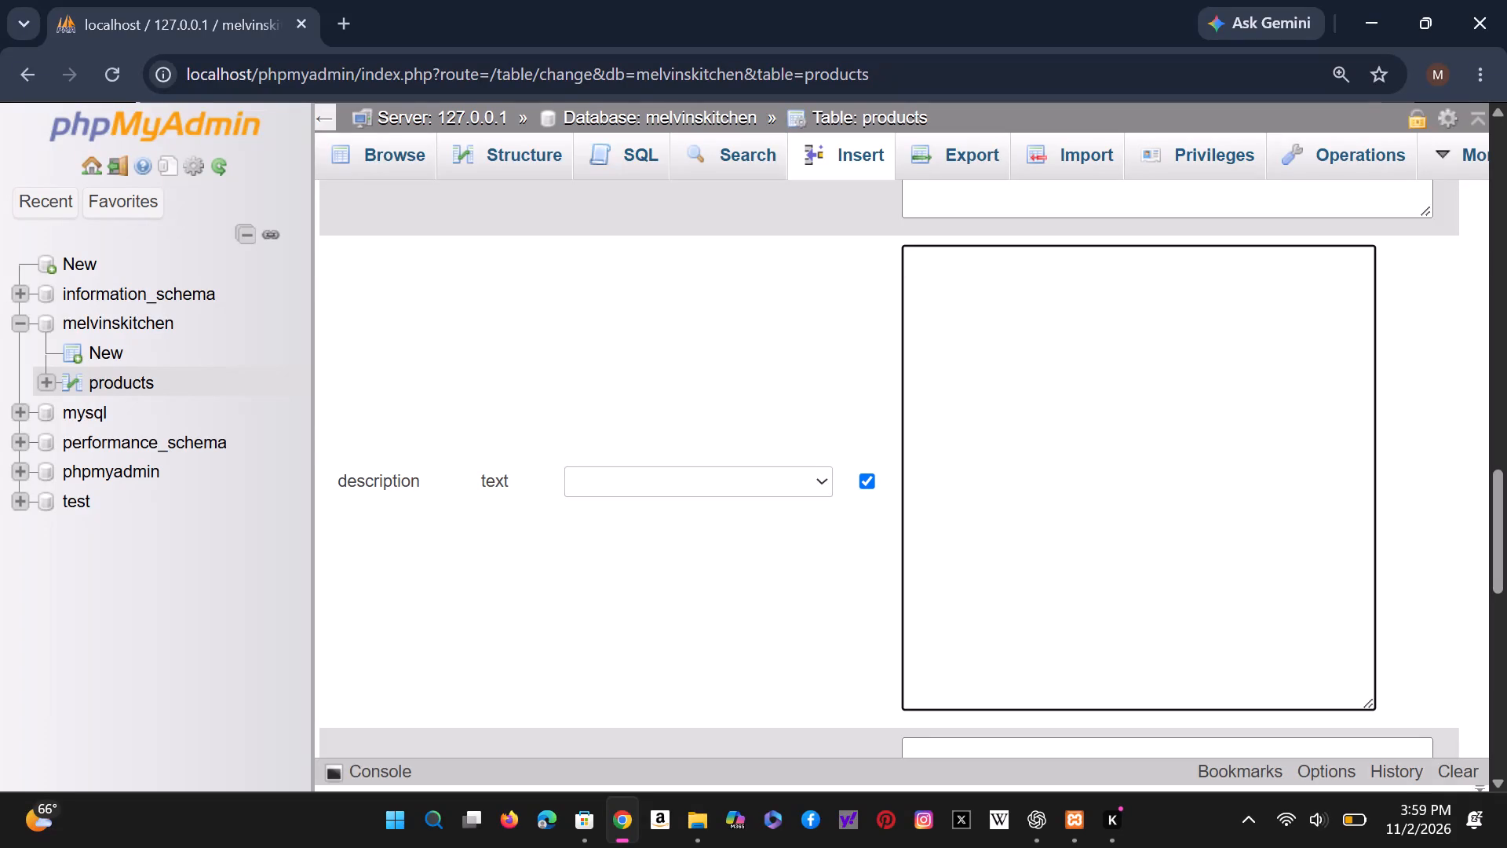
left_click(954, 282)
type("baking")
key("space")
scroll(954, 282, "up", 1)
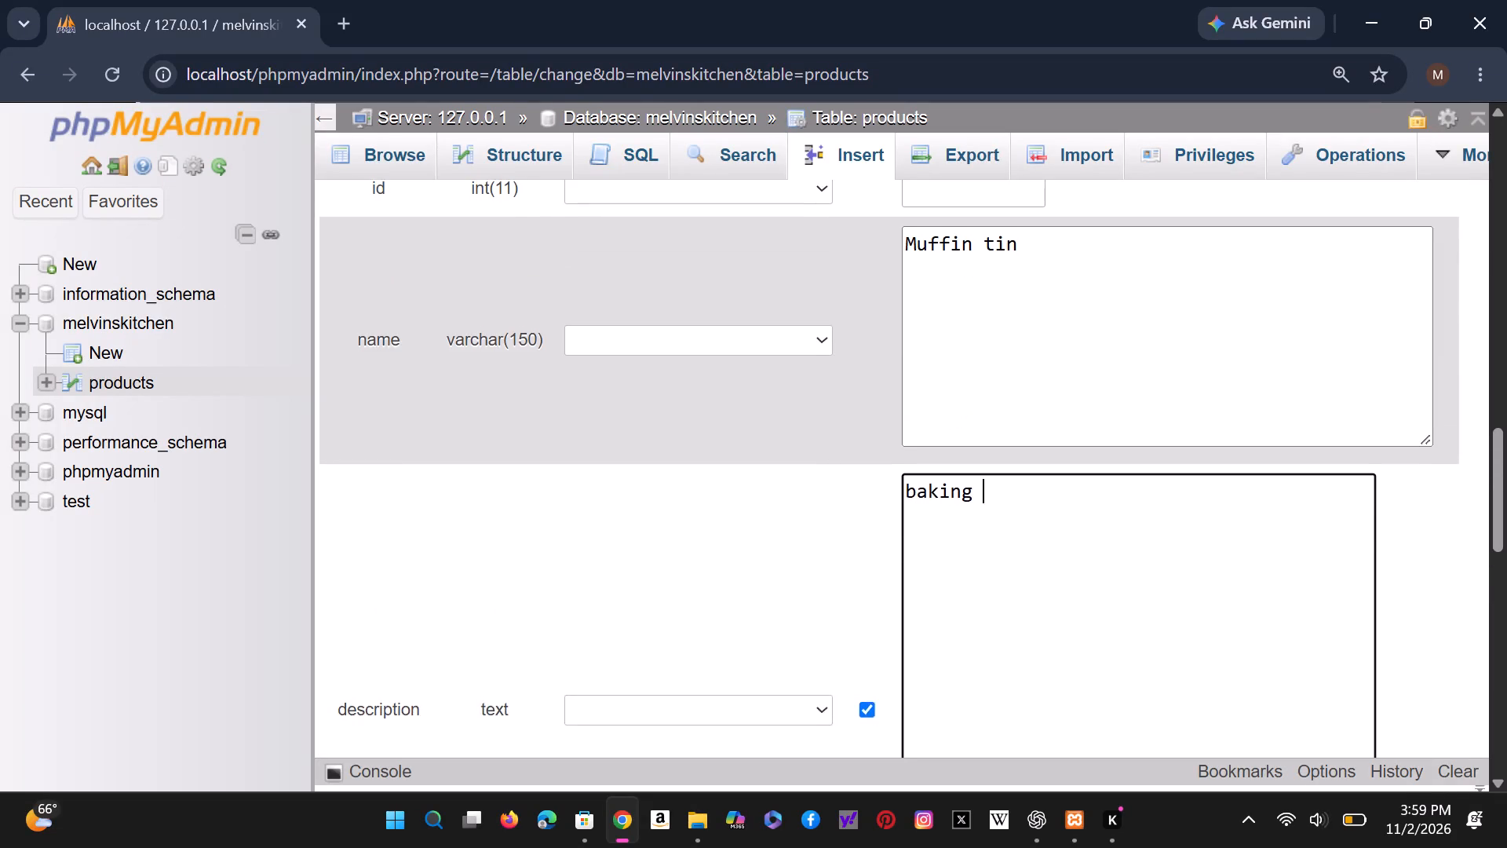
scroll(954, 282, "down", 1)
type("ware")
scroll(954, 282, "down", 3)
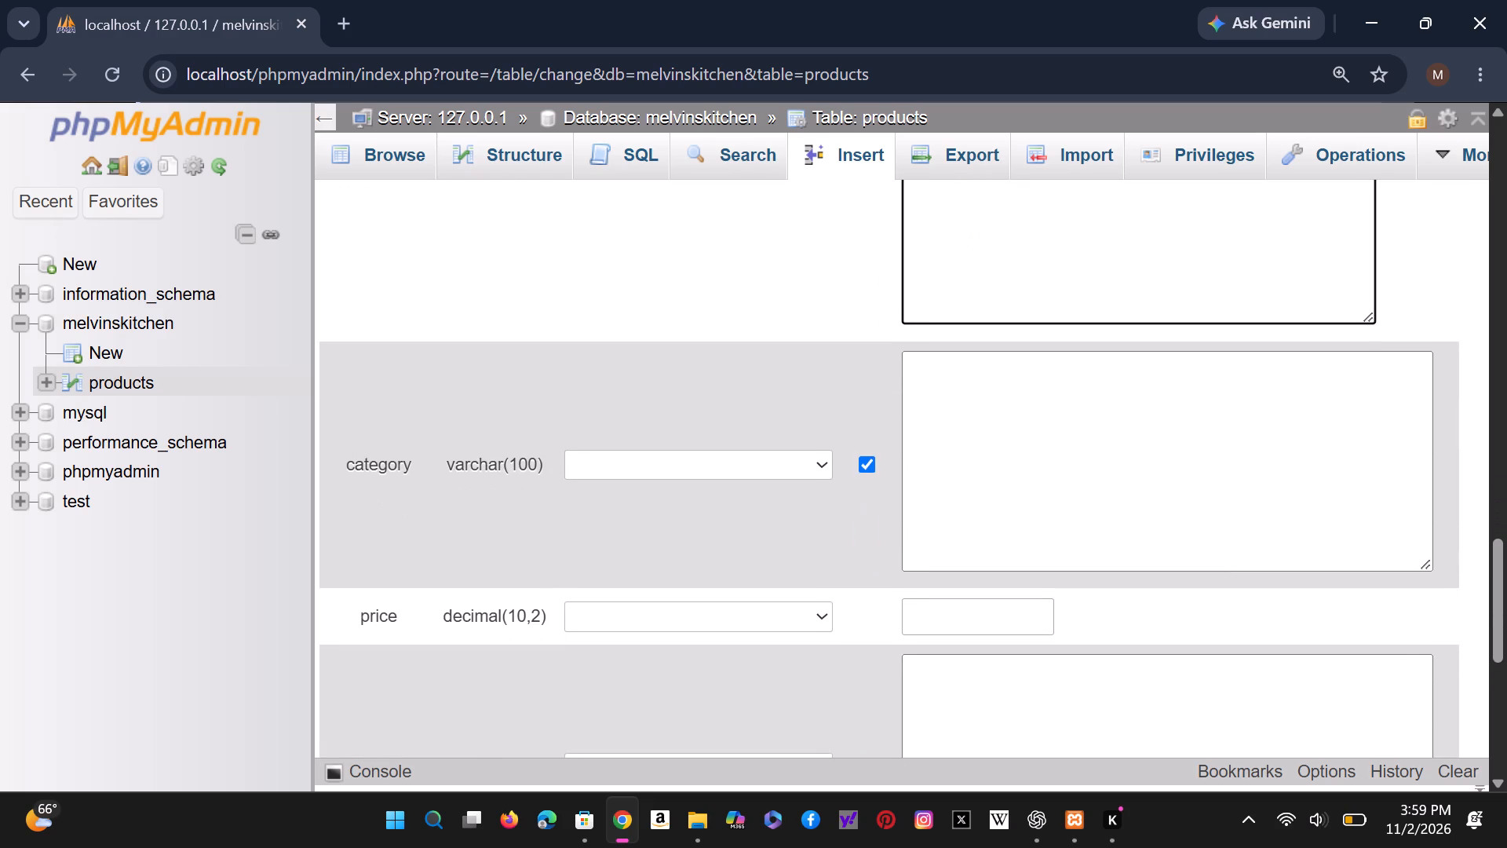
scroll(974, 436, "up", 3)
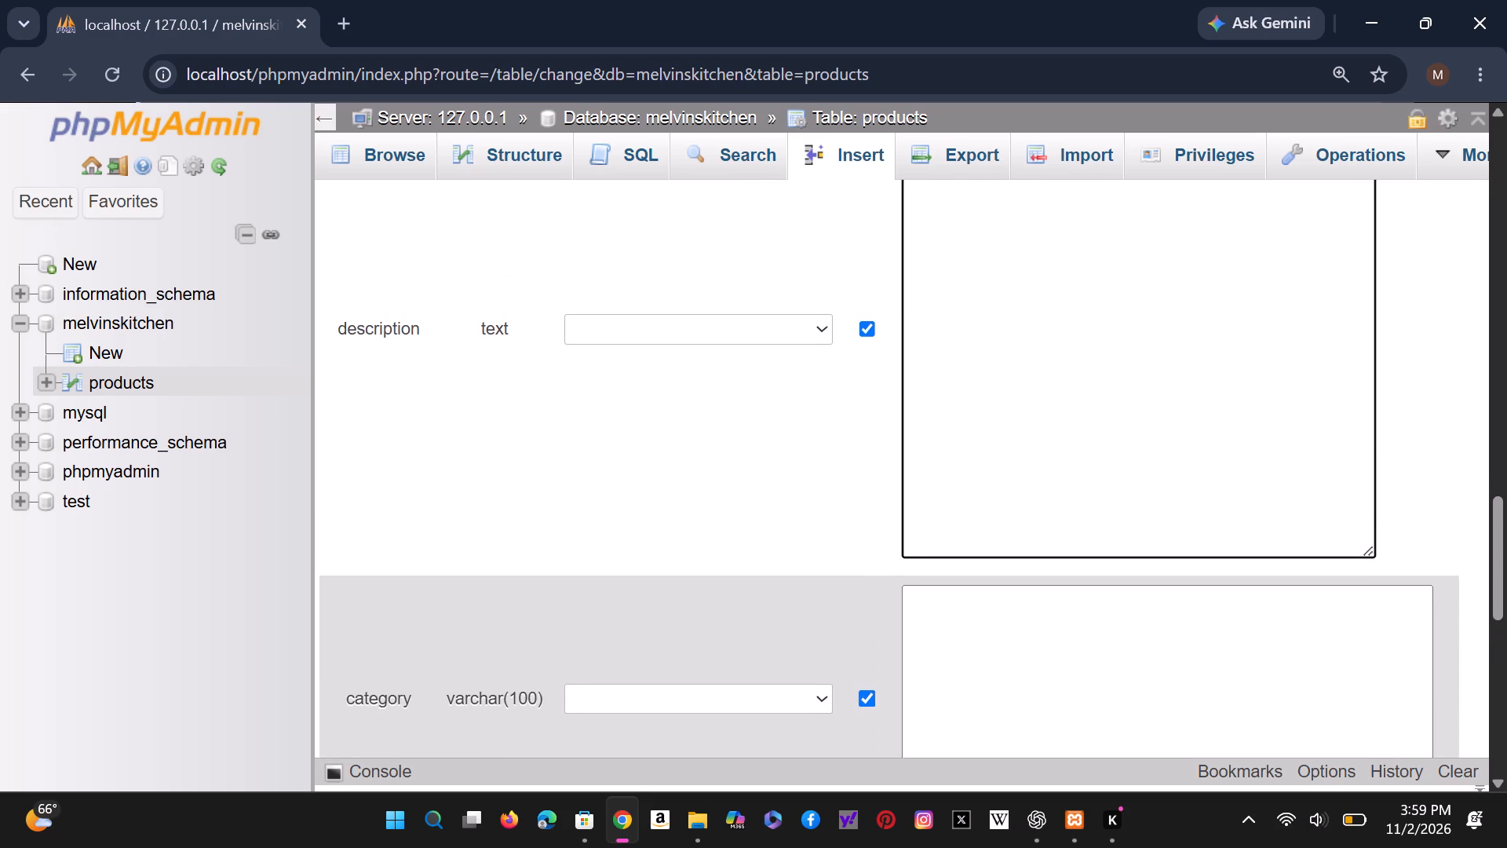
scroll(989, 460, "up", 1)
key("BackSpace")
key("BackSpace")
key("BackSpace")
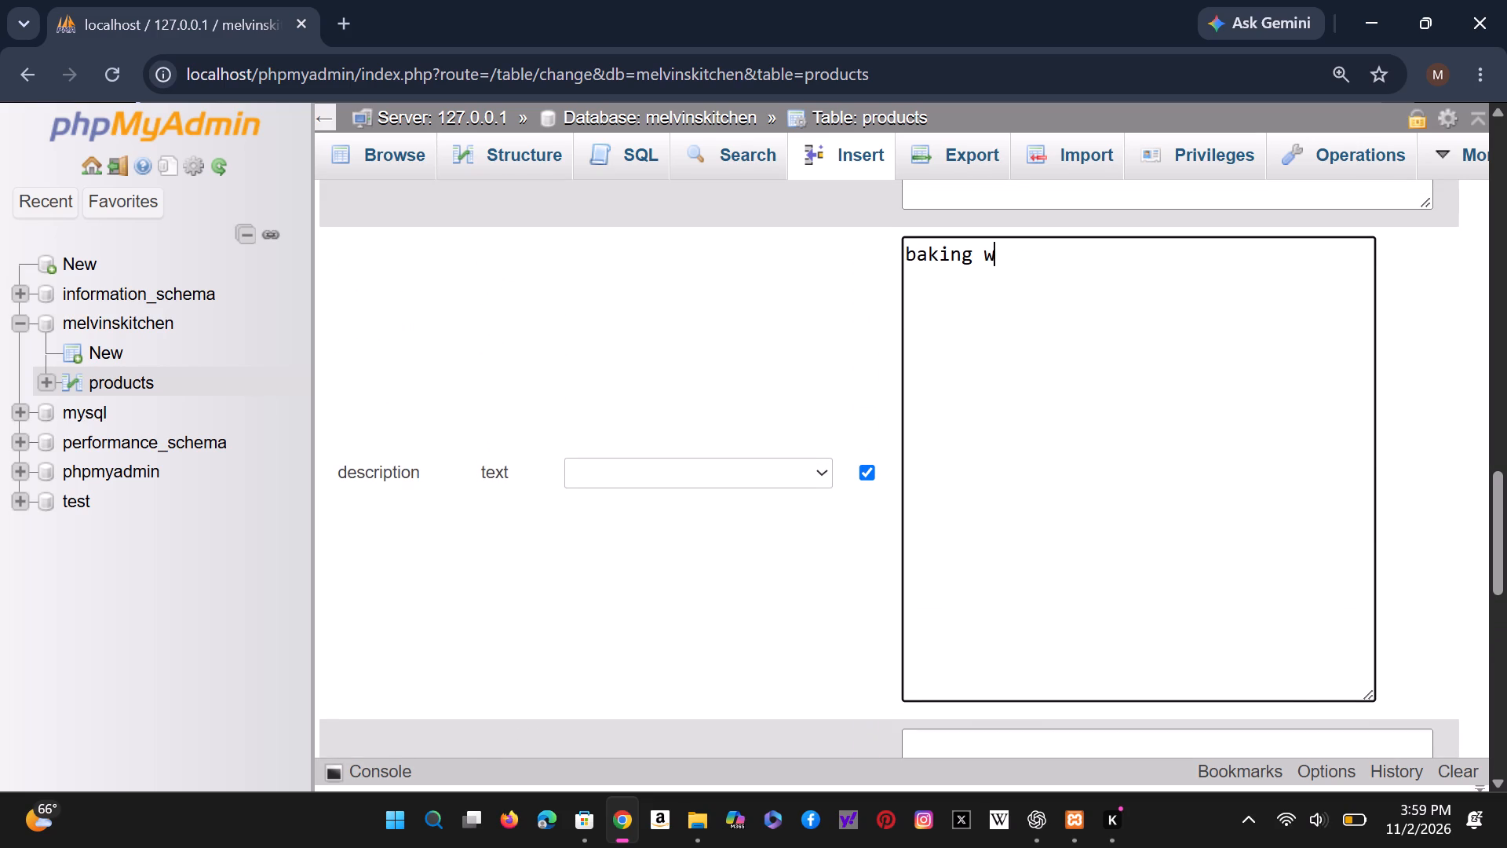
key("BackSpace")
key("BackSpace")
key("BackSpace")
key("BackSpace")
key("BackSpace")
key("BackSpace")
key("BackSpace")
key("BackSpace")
Enter "plastic with 14 holes to place food" as the muffin tin's description.
type("plastic")
key("space")
type("with")
key("space")
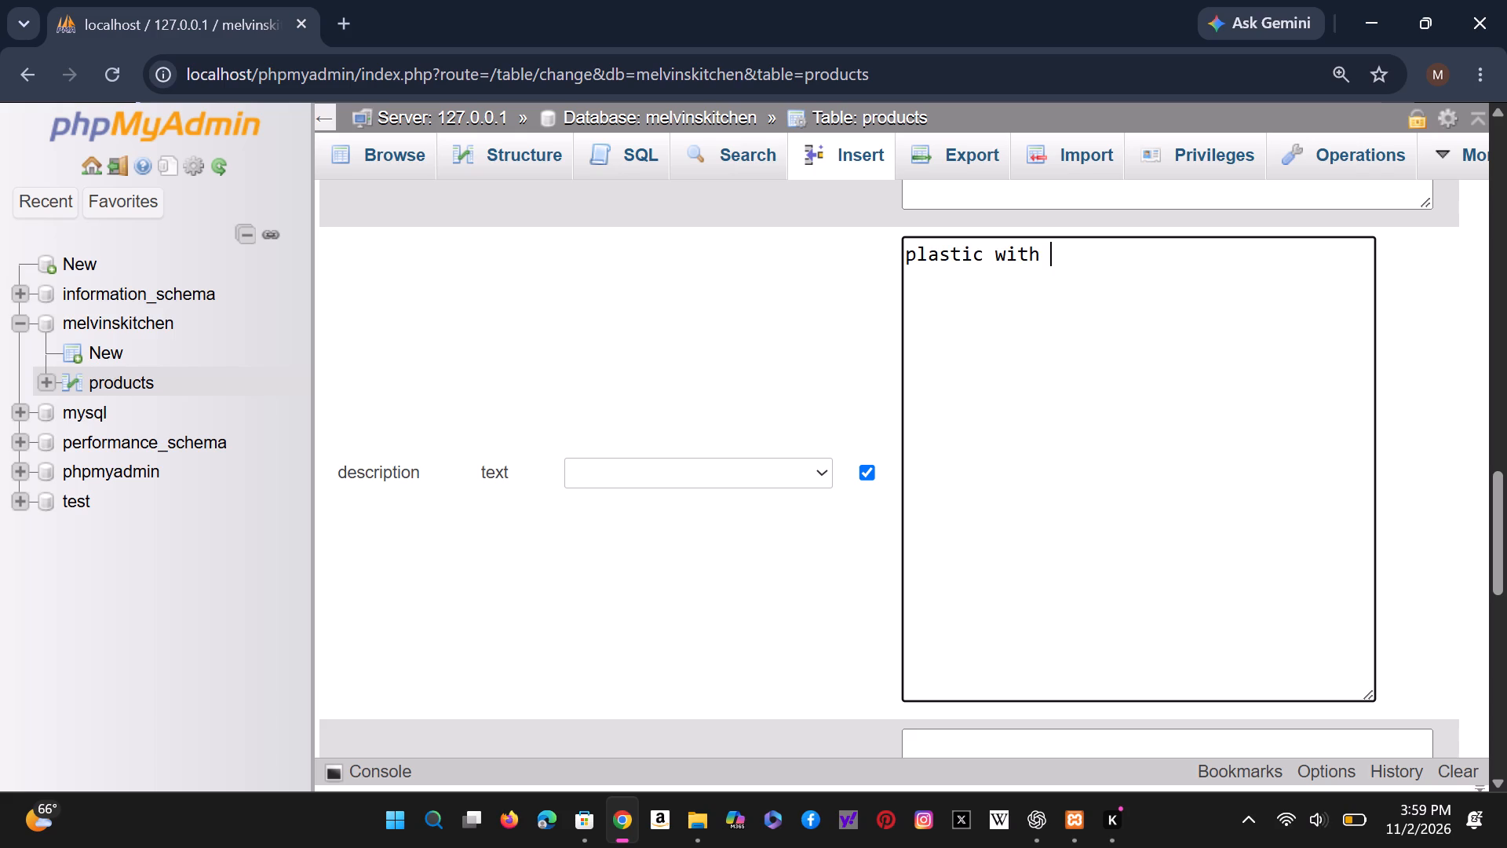
key("1")
type("4")
key("space")
key("s")
key("BackSpace")
type("to")
key("space")
key("BackSpace")
key("BackSpace")
key("BackSpace")
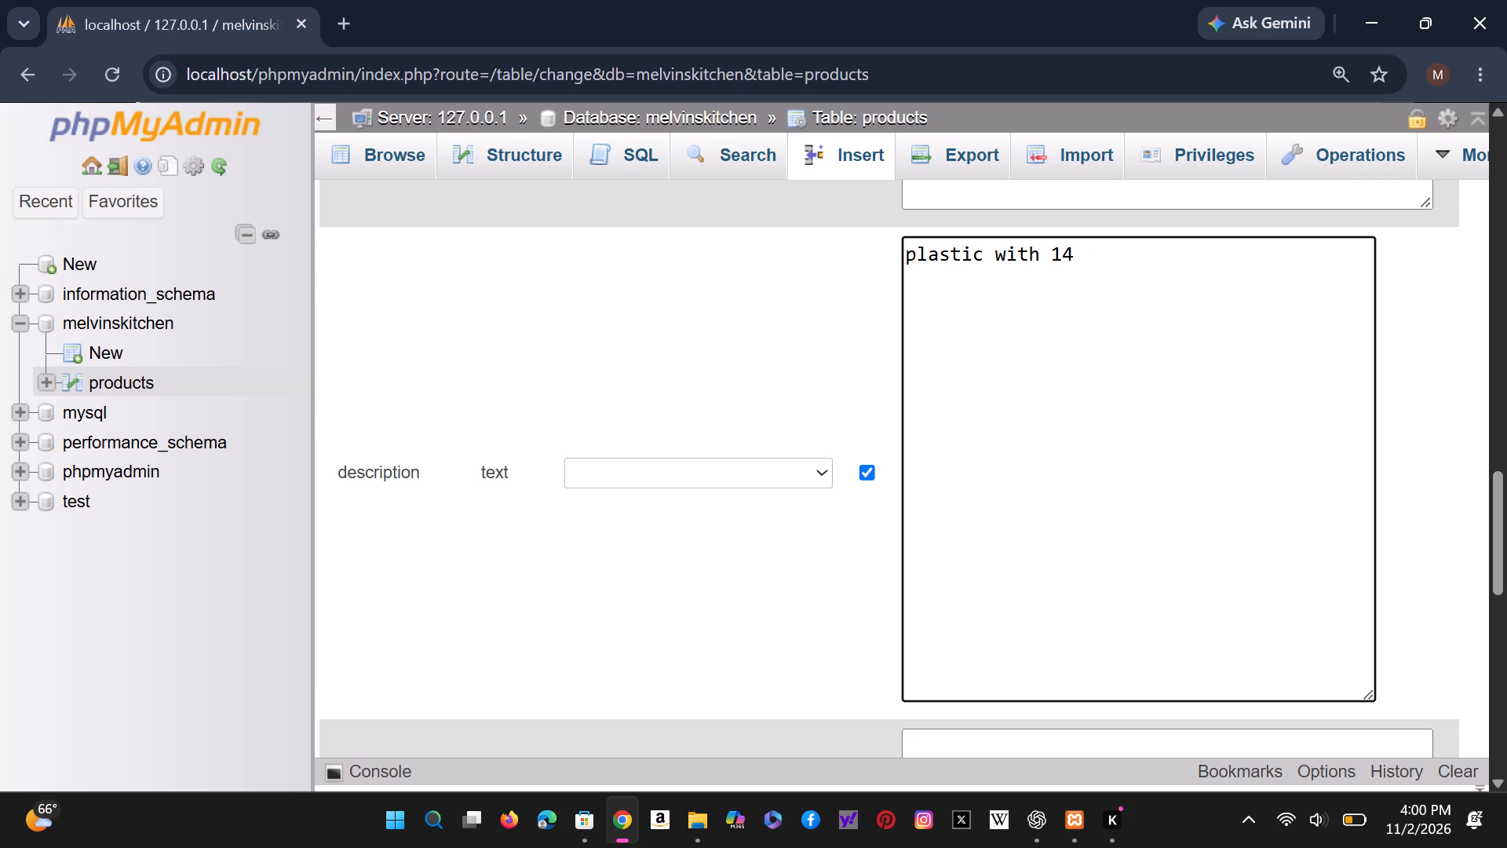
type("holes")
key("space")
type("to place food")
Enter "baking" as the muffin tin's category.
scroll(1139, 267, "down", 2)
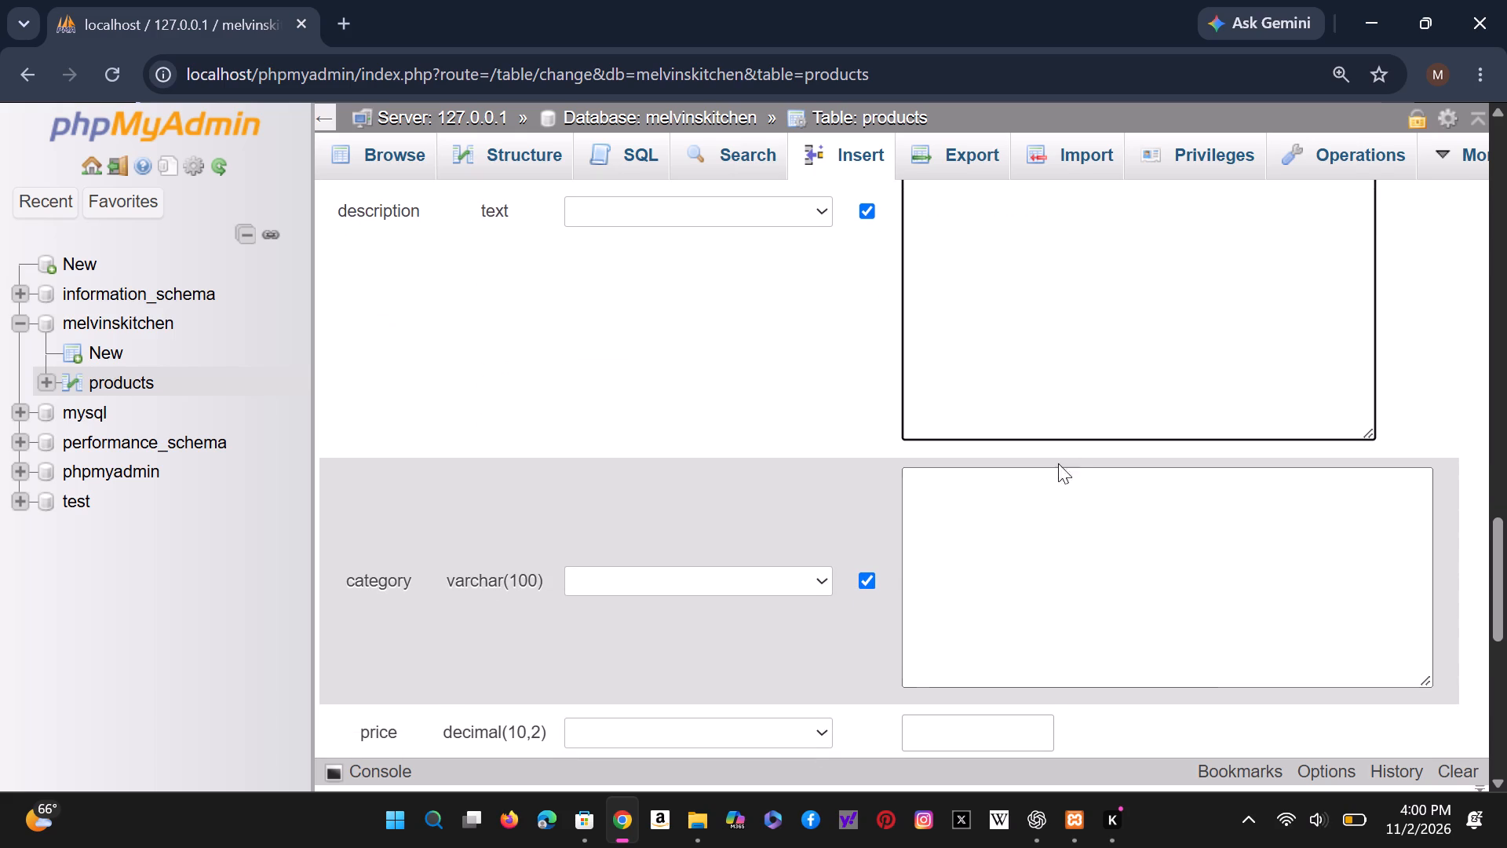
left_click(1037, 501)
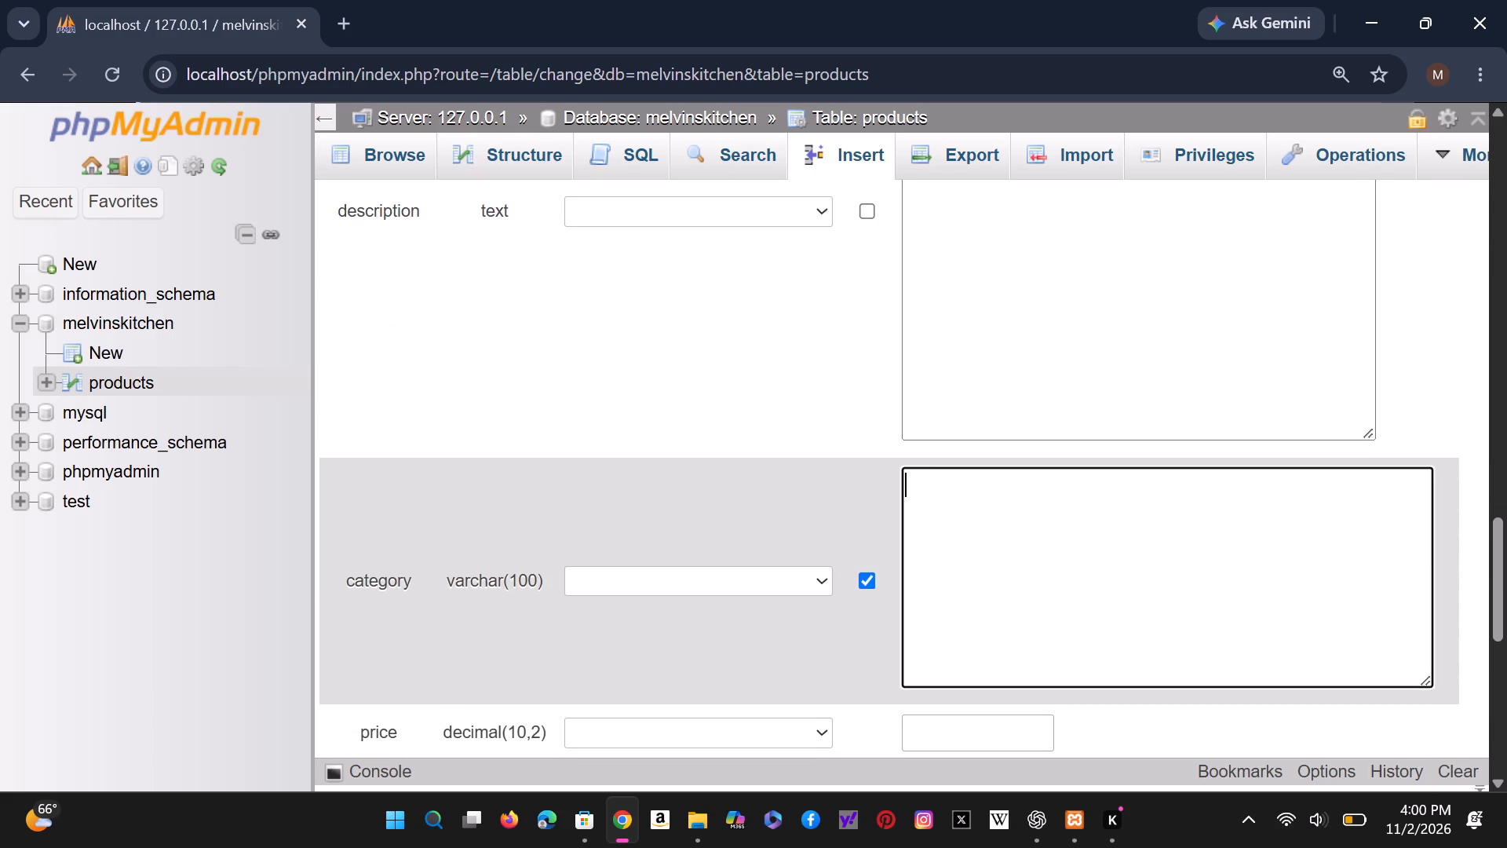
type("baking")
Set the muffin tin's price to 1000.00.
scroll(1037, 501, "down", 3)
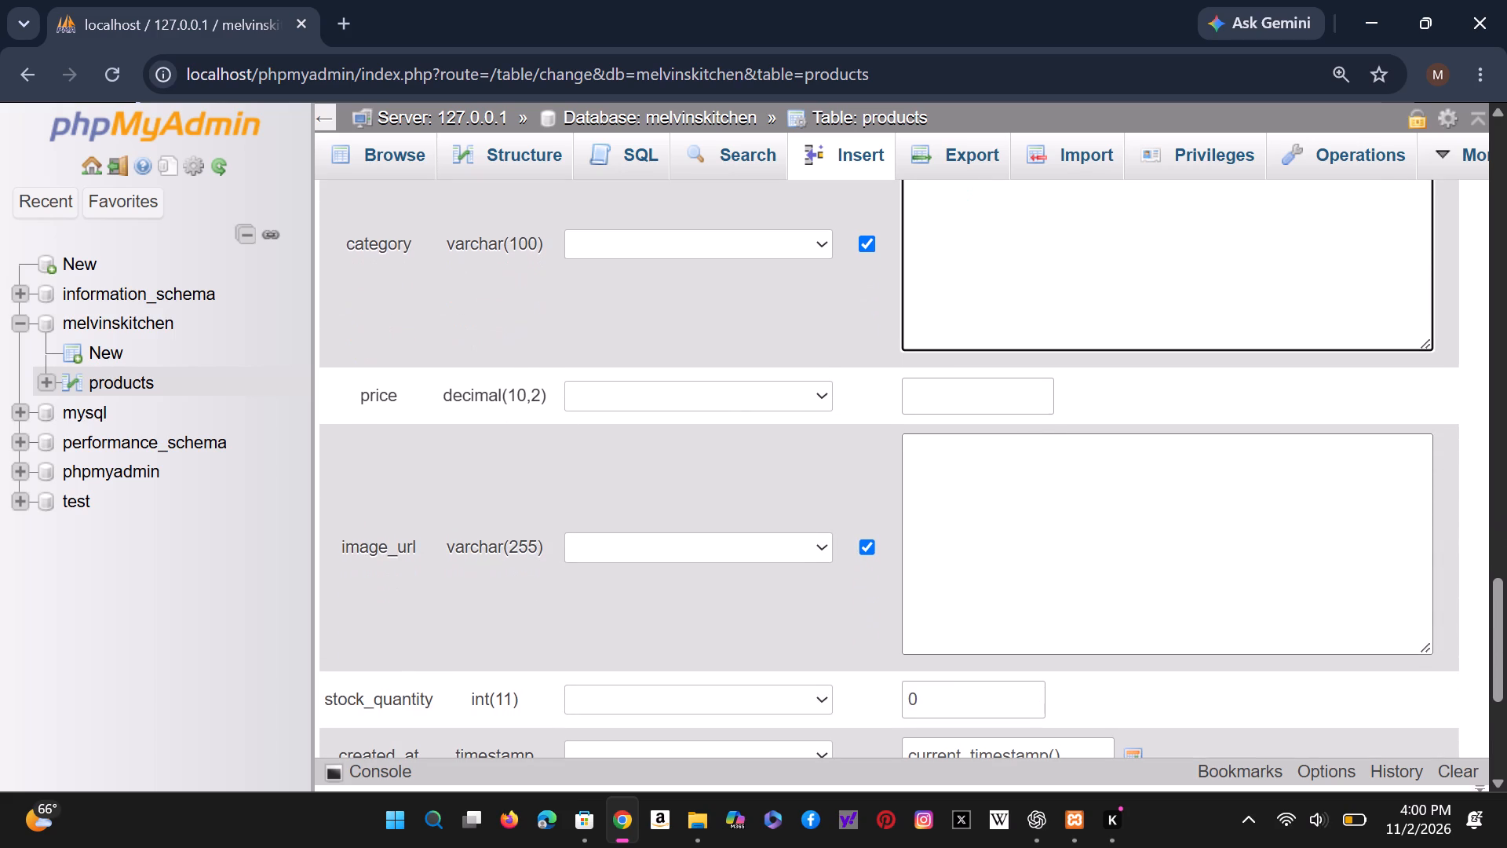
left_click(1029, 394)
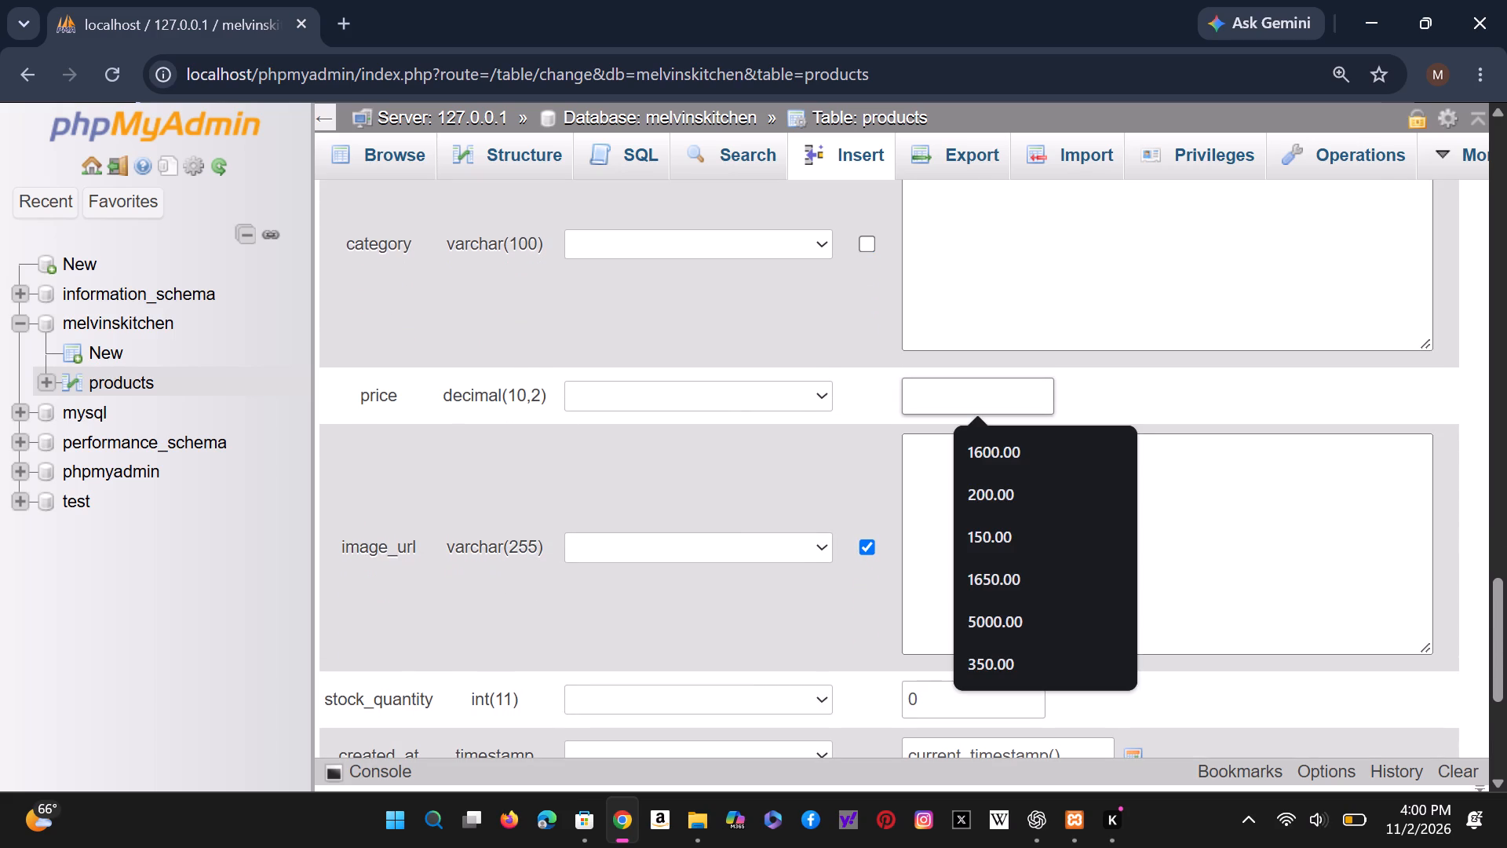
type("100")
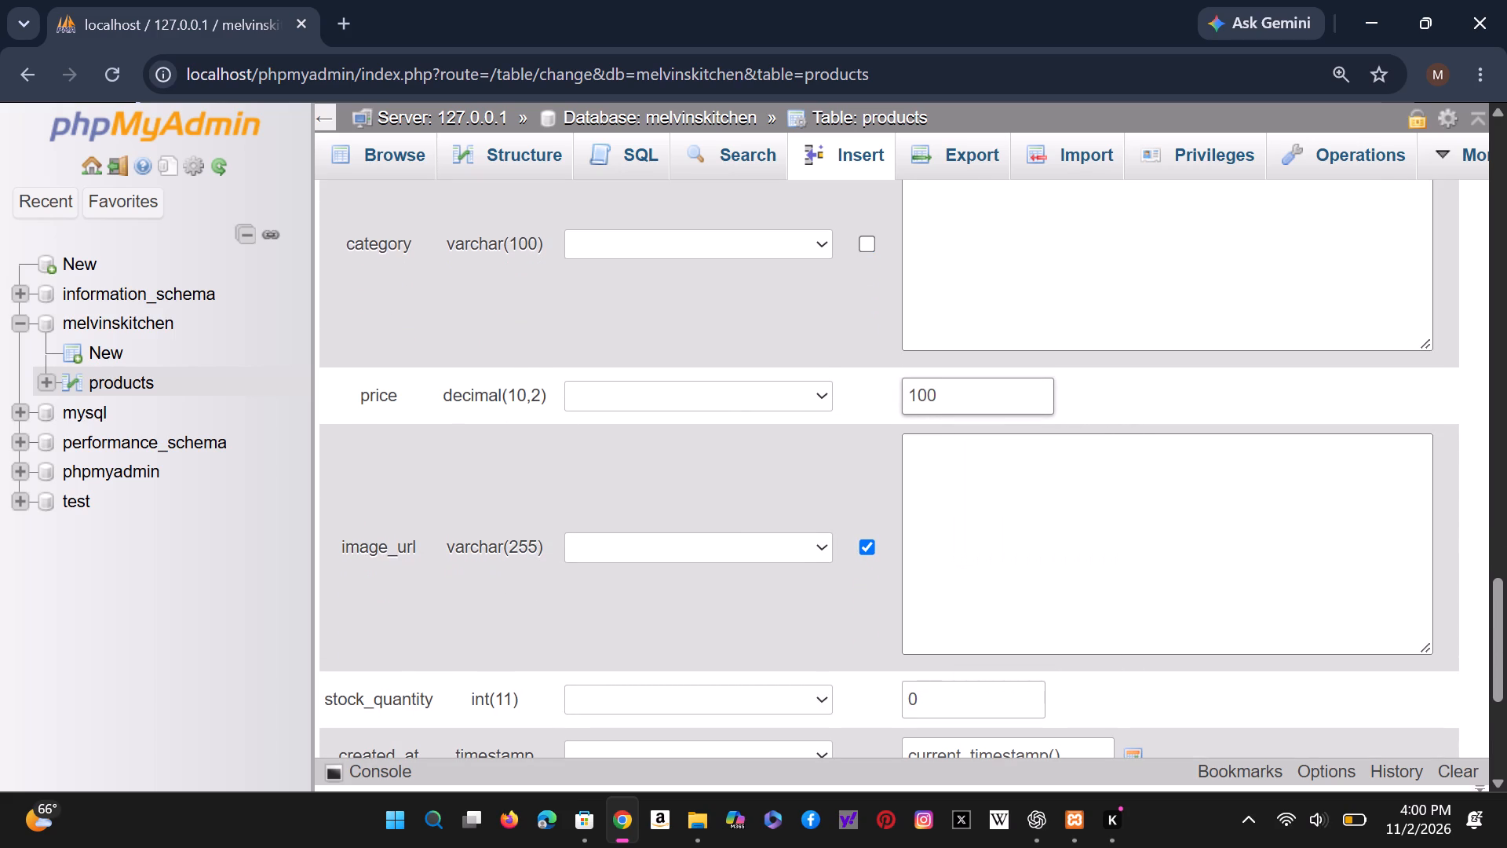
key("0")
type(".00")
Submit the insert form to add the dough whisk and muffin tin records to the products table.
scroll(1029, 394, "down", 1)
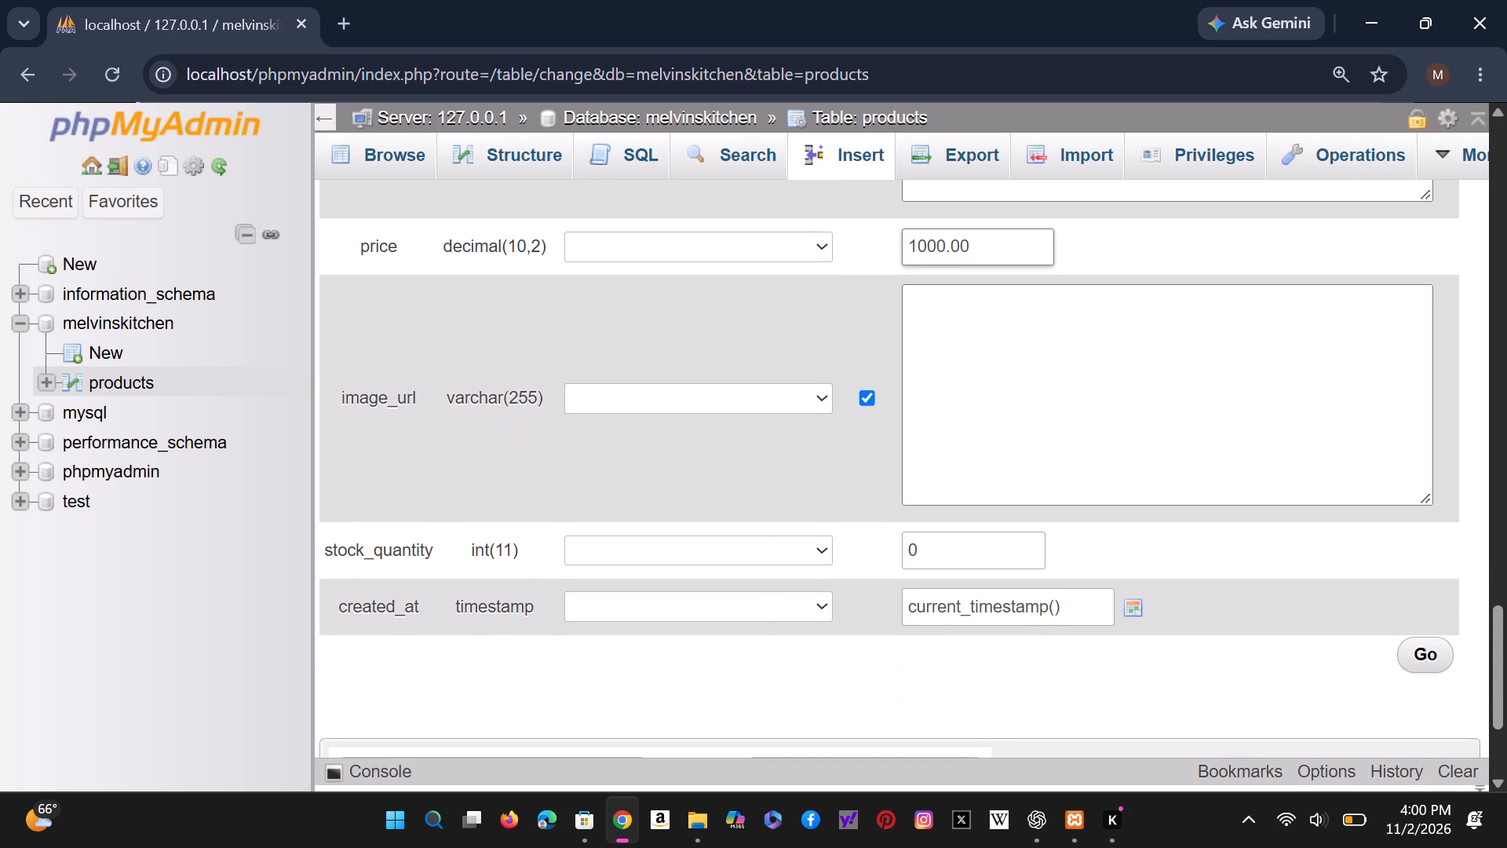
scroll(1029, 394, "down", 3)
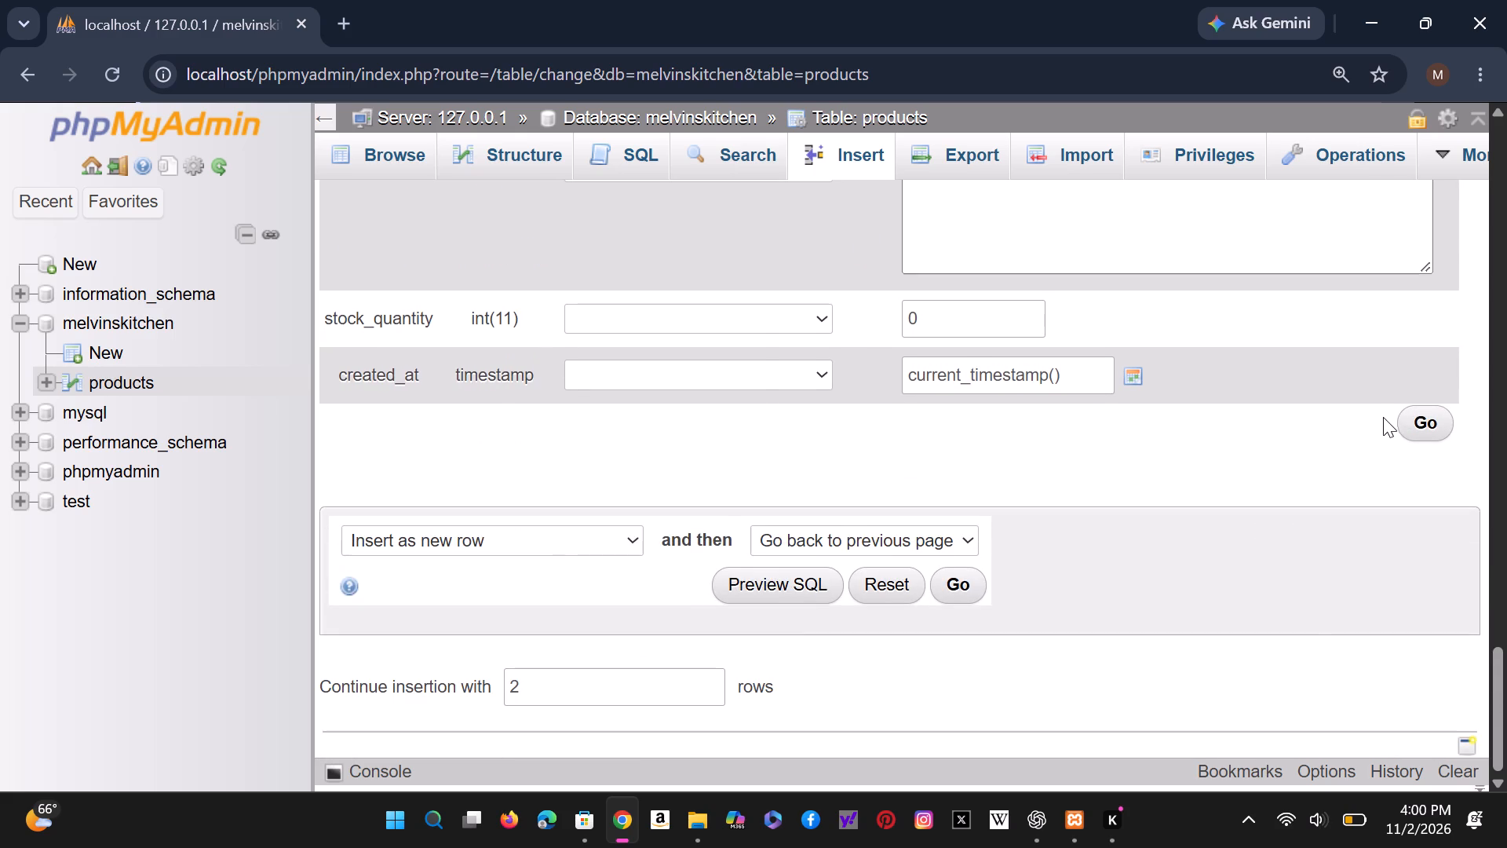
left_click(1433, 418)
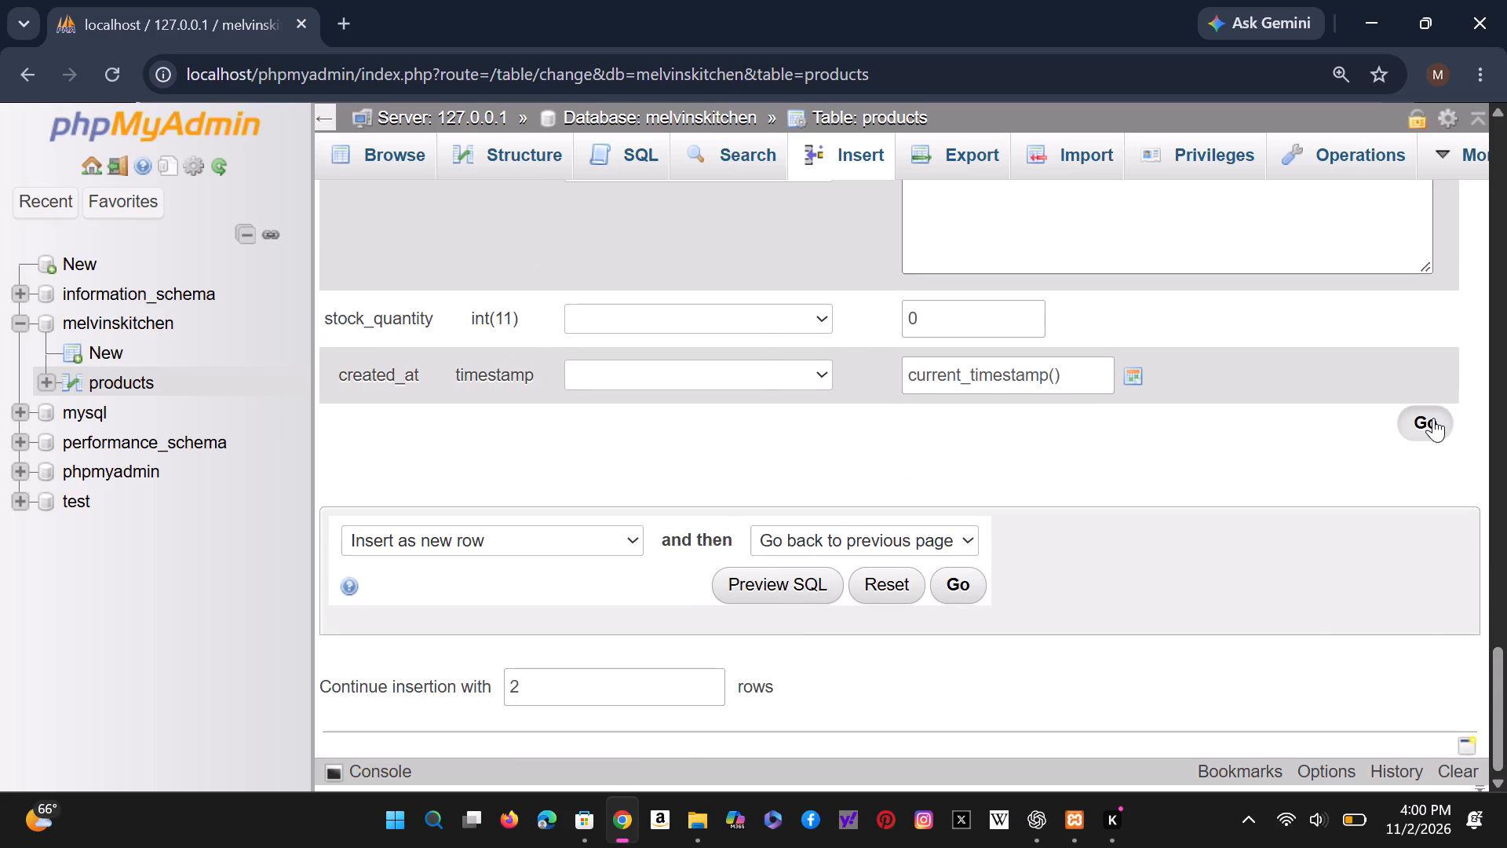
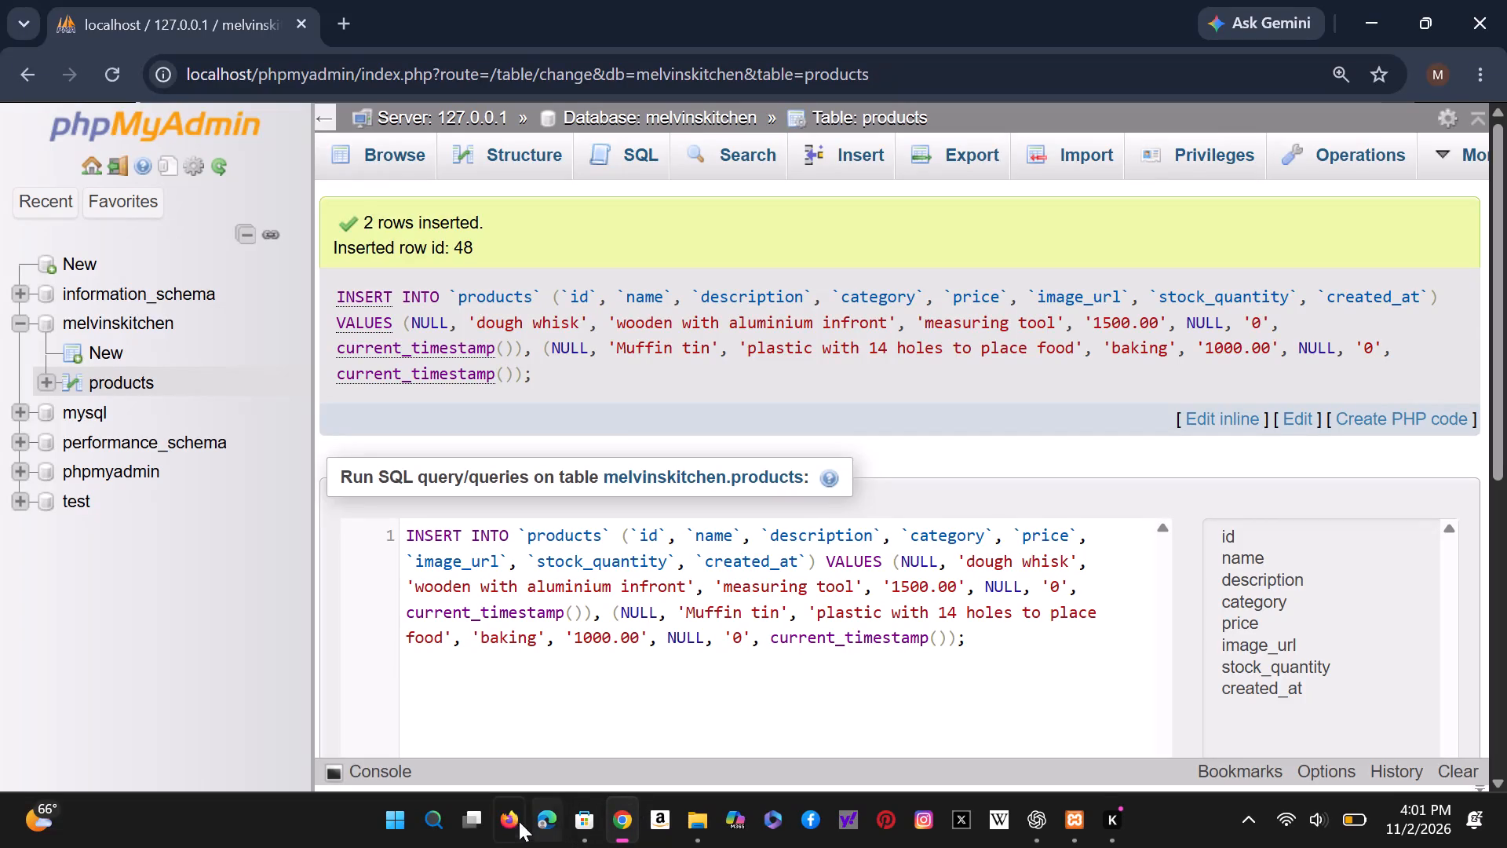
Open Excel 2016 and accept the offer to select which file types Excel should open.
left_click(436, 810)
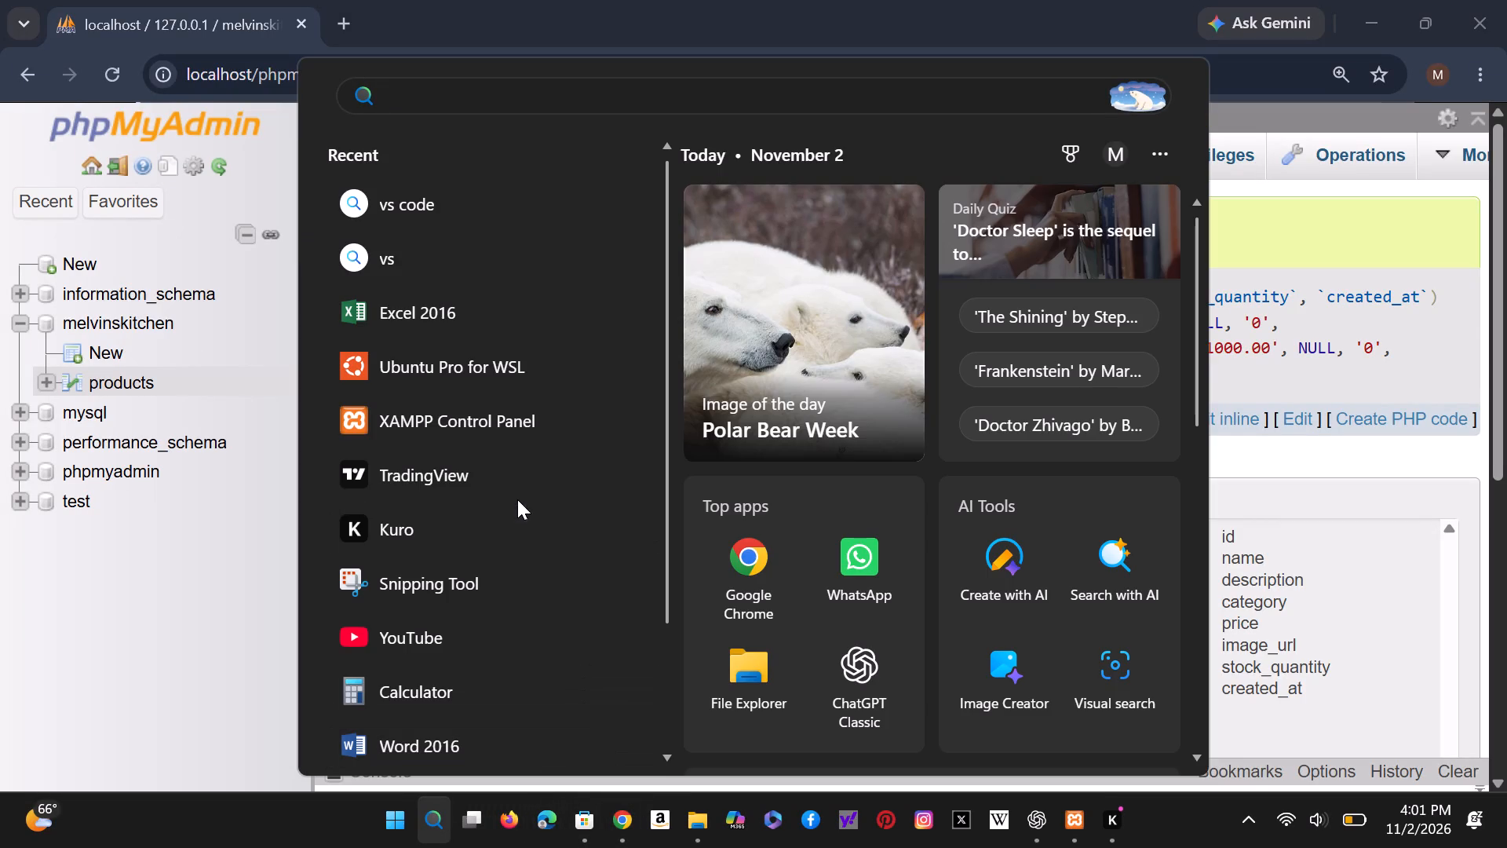
left_click(460, 310)
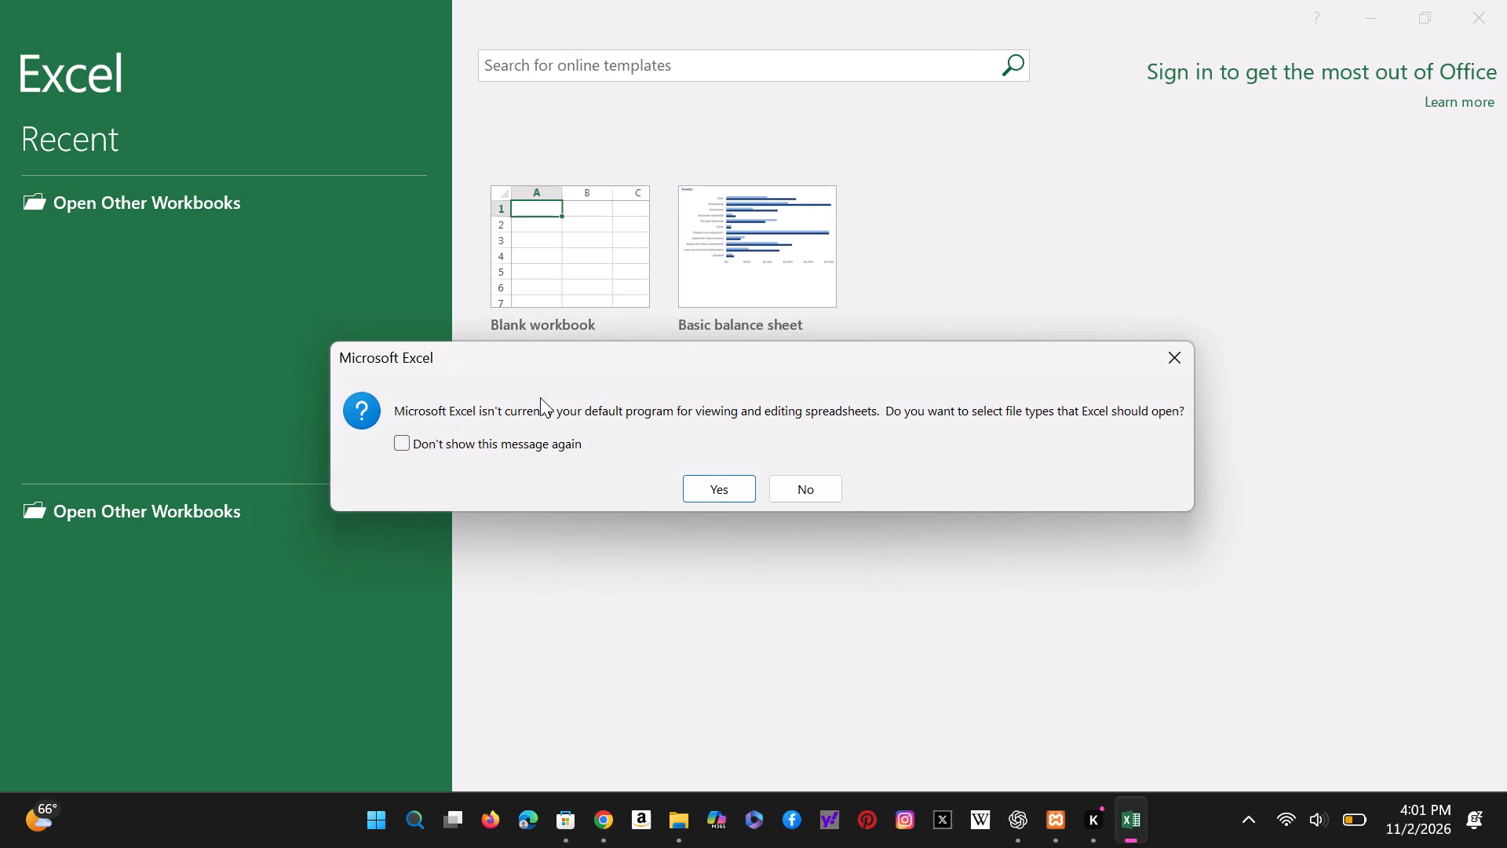
left_click(733, 495)
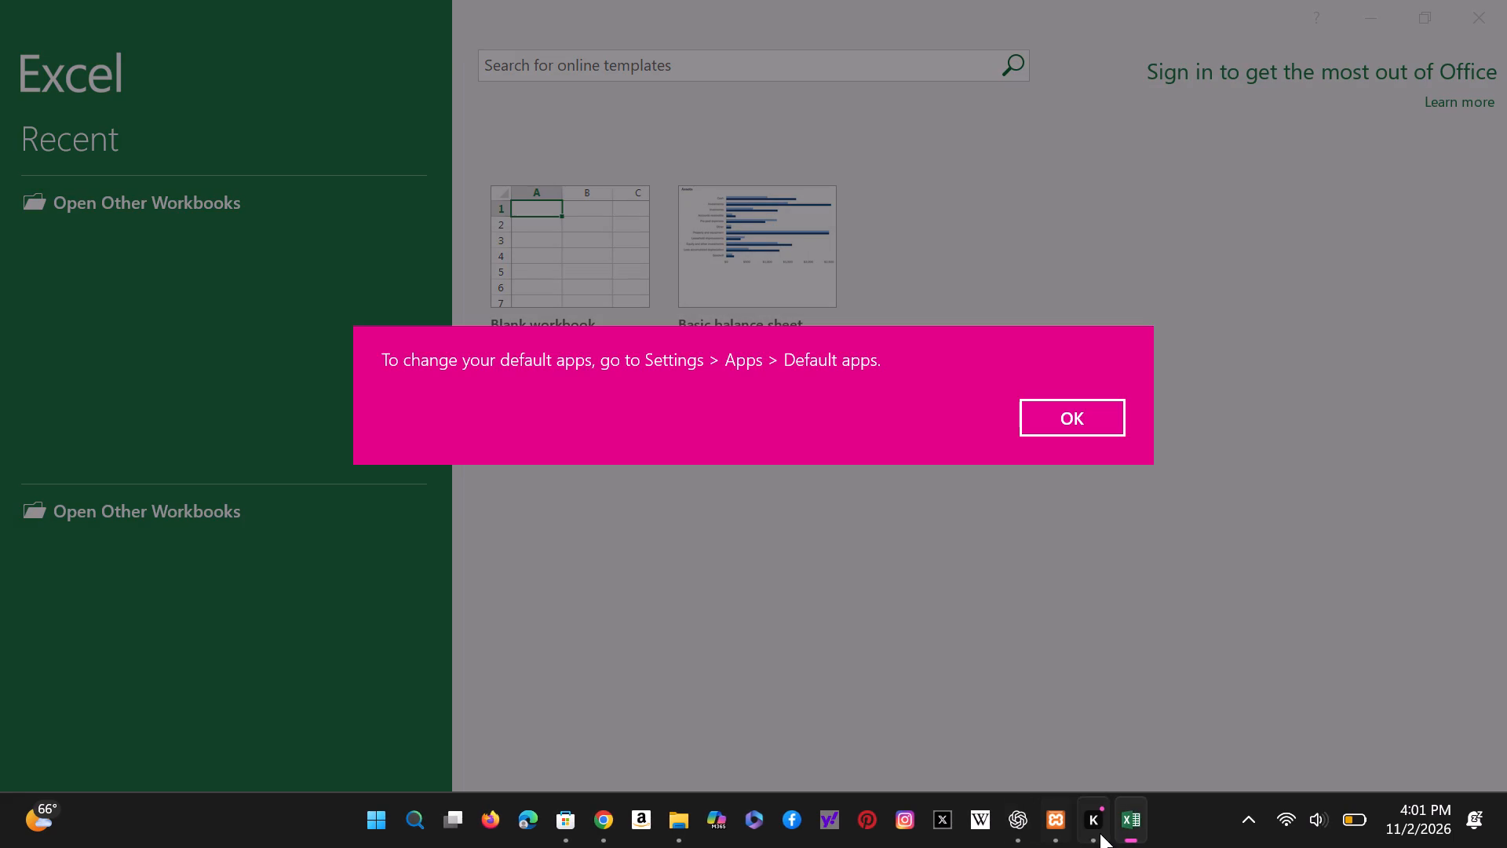
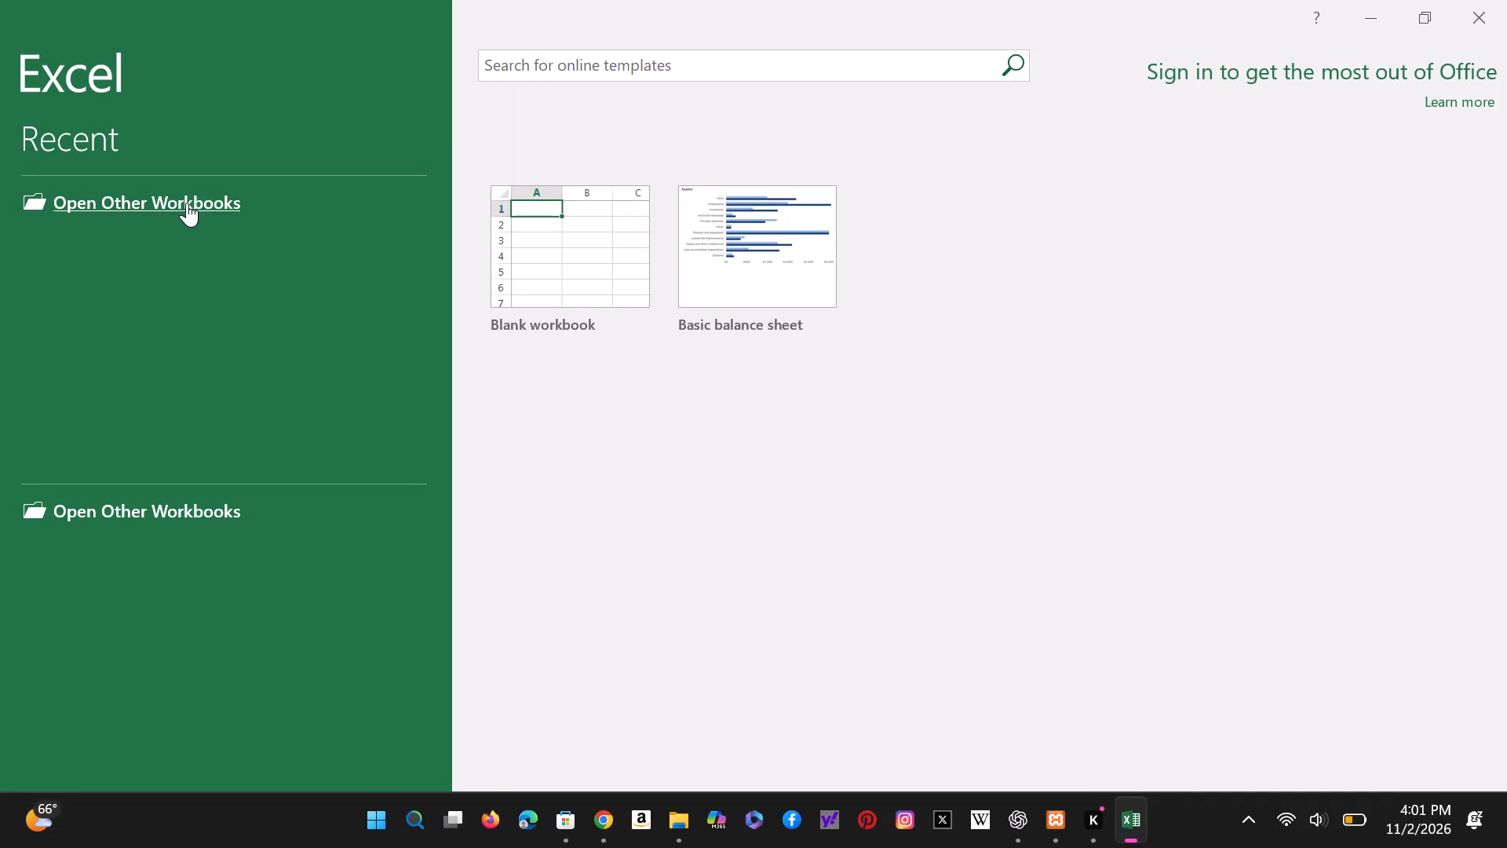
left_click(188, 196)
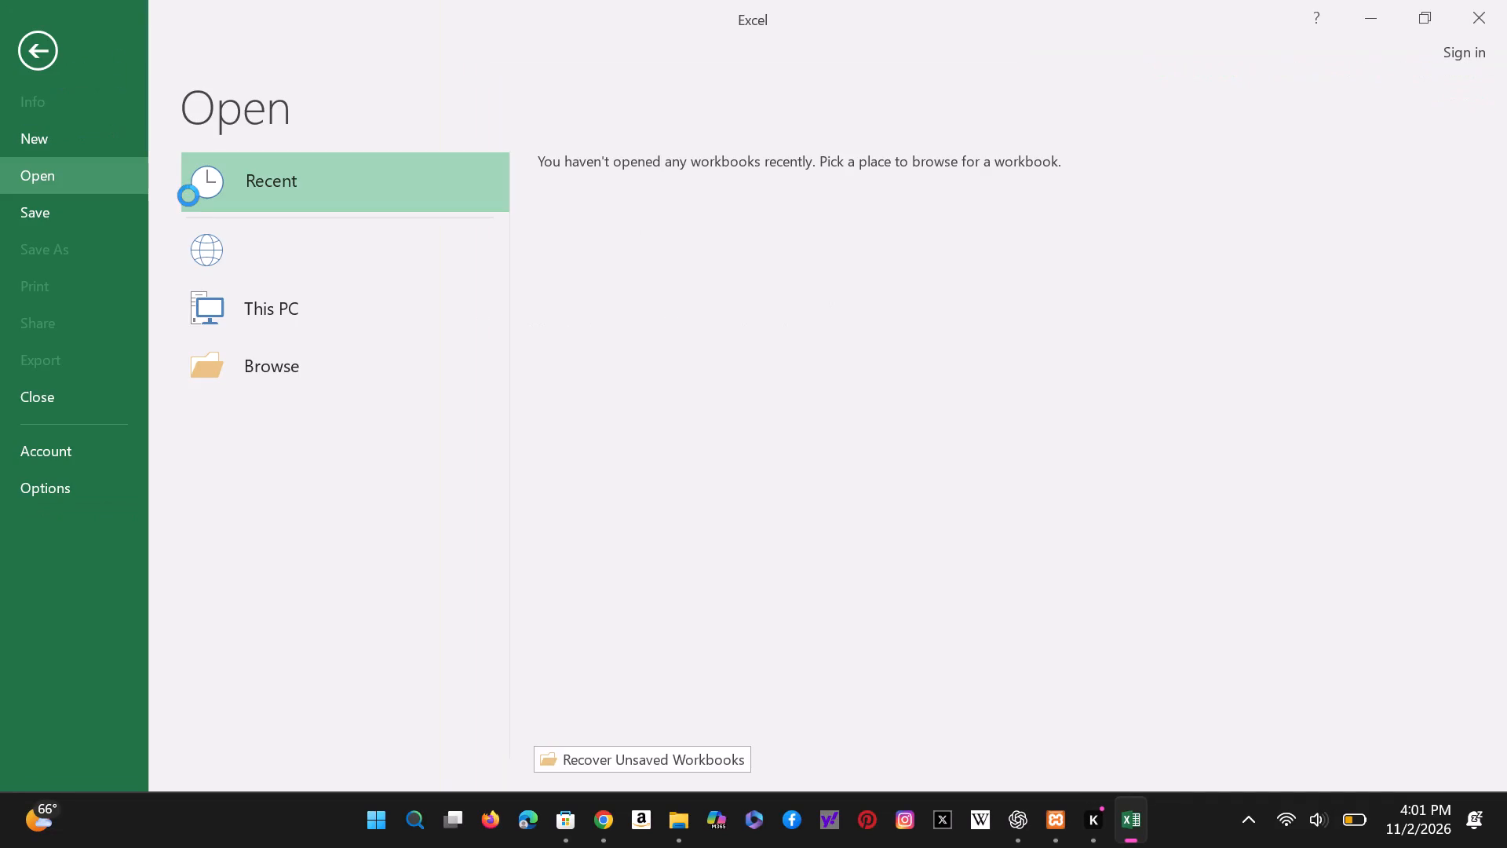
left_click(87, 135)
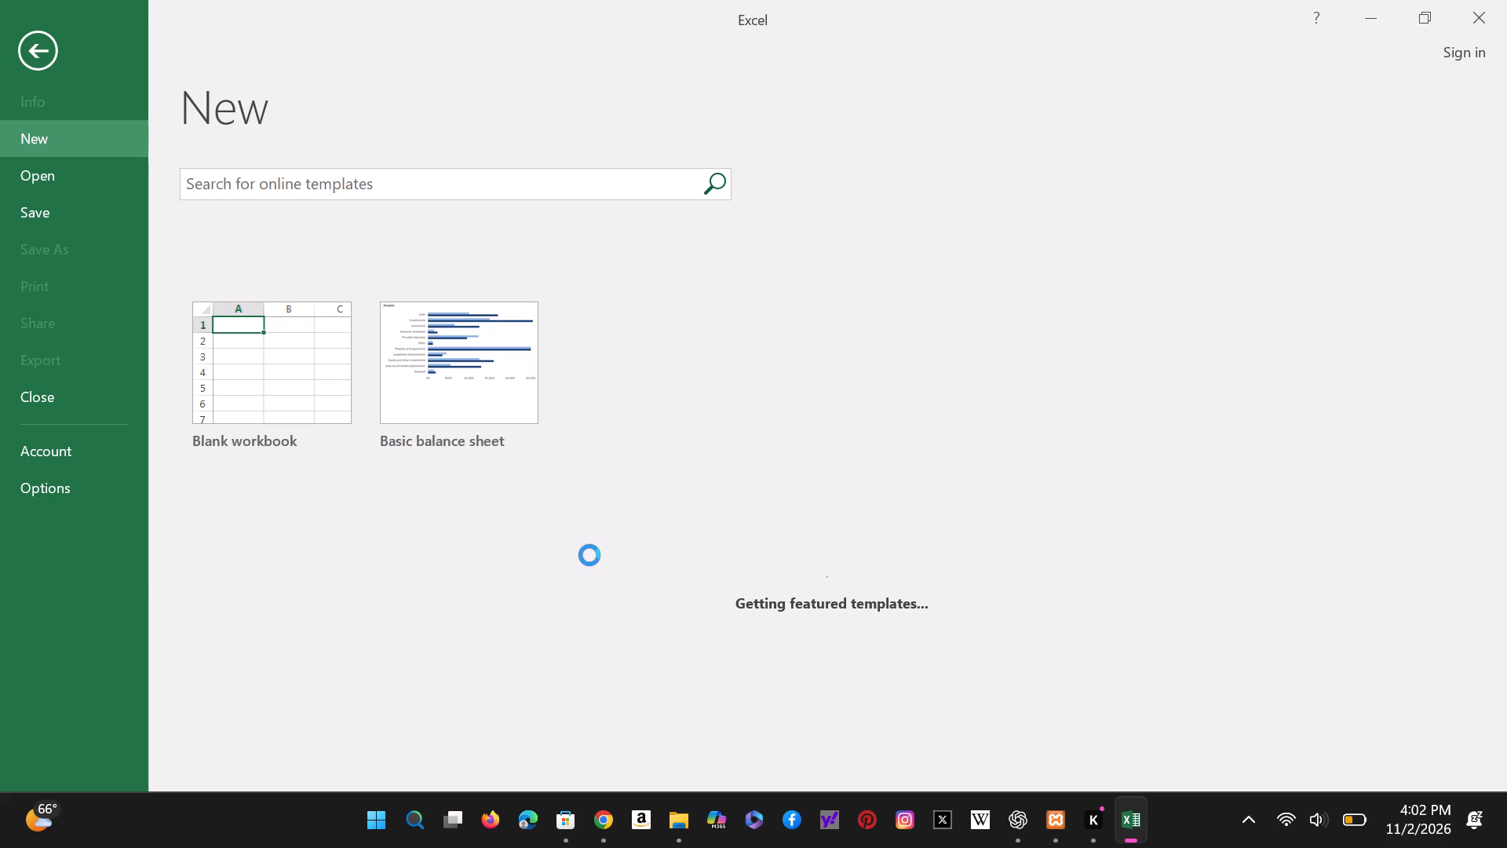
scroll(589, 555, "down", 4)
Switch to Chrome and open a blank insert form for the melvinskitchen products table.
left_click(611, 833)
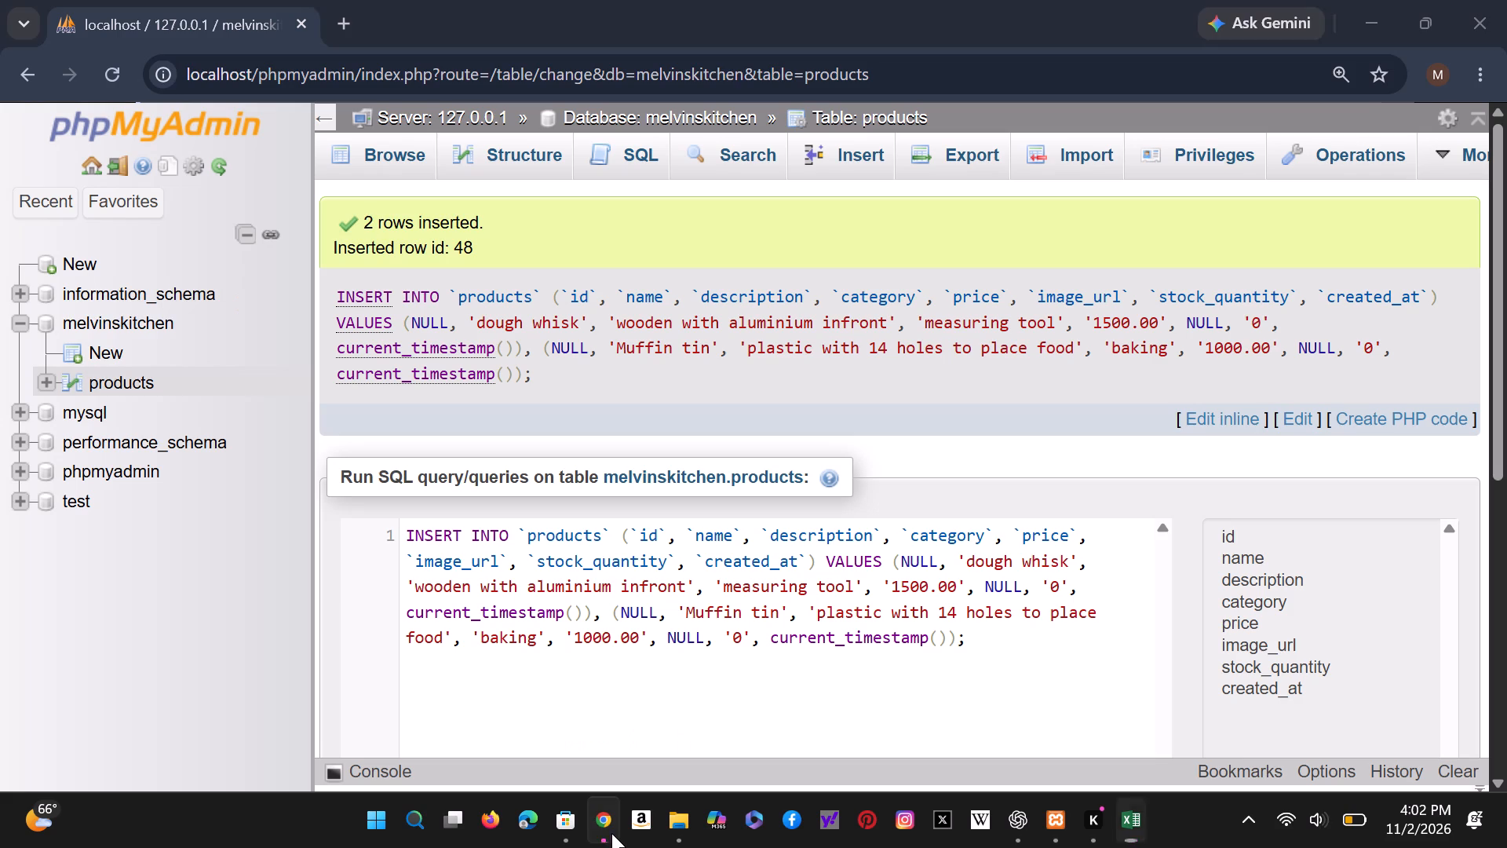
scroll(764, 575, "down", 1)
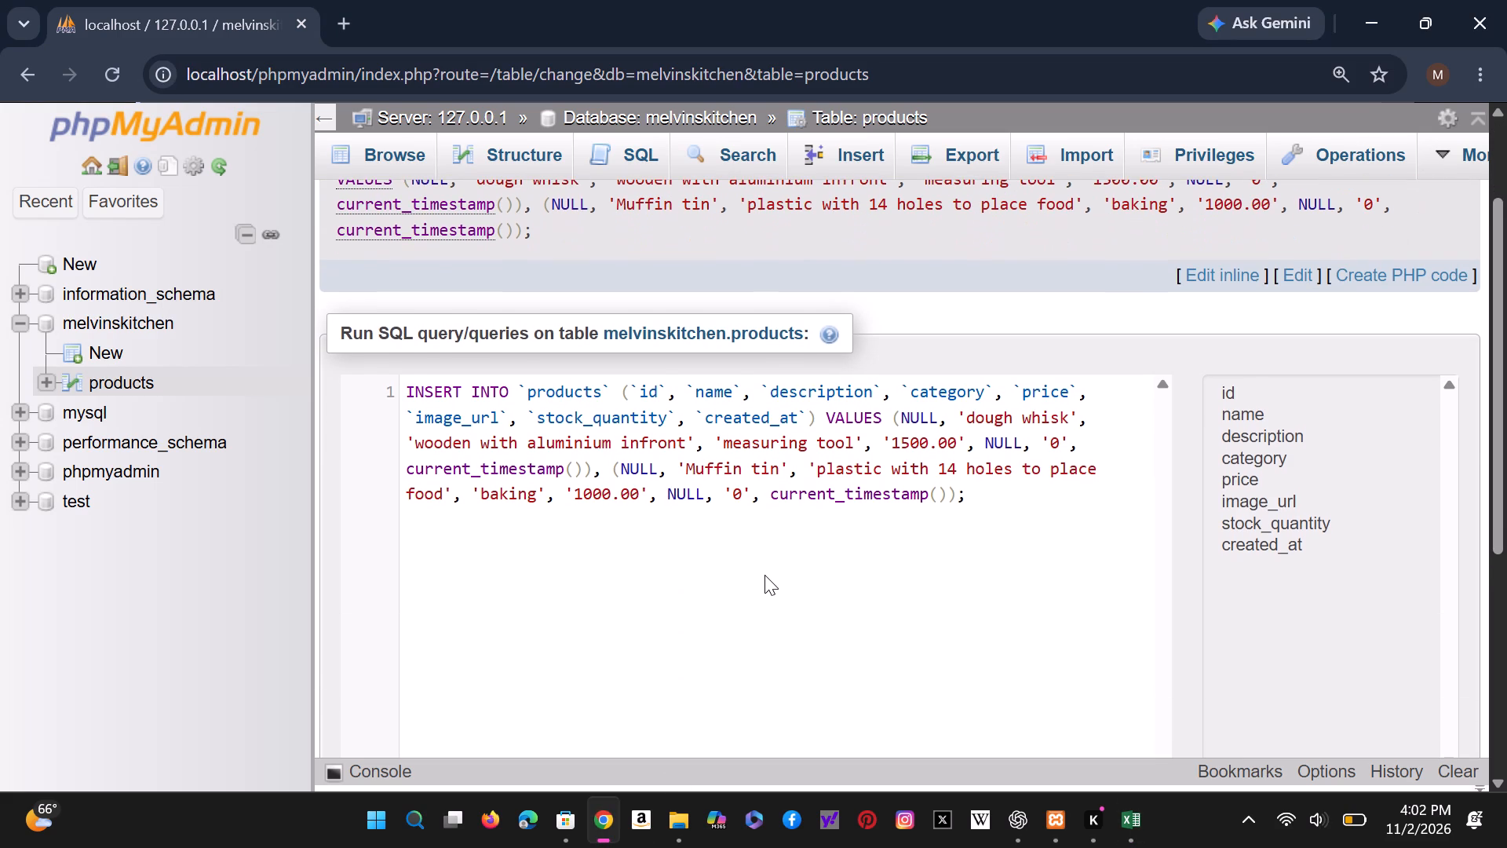
scroll(764, 575, "up", 3)
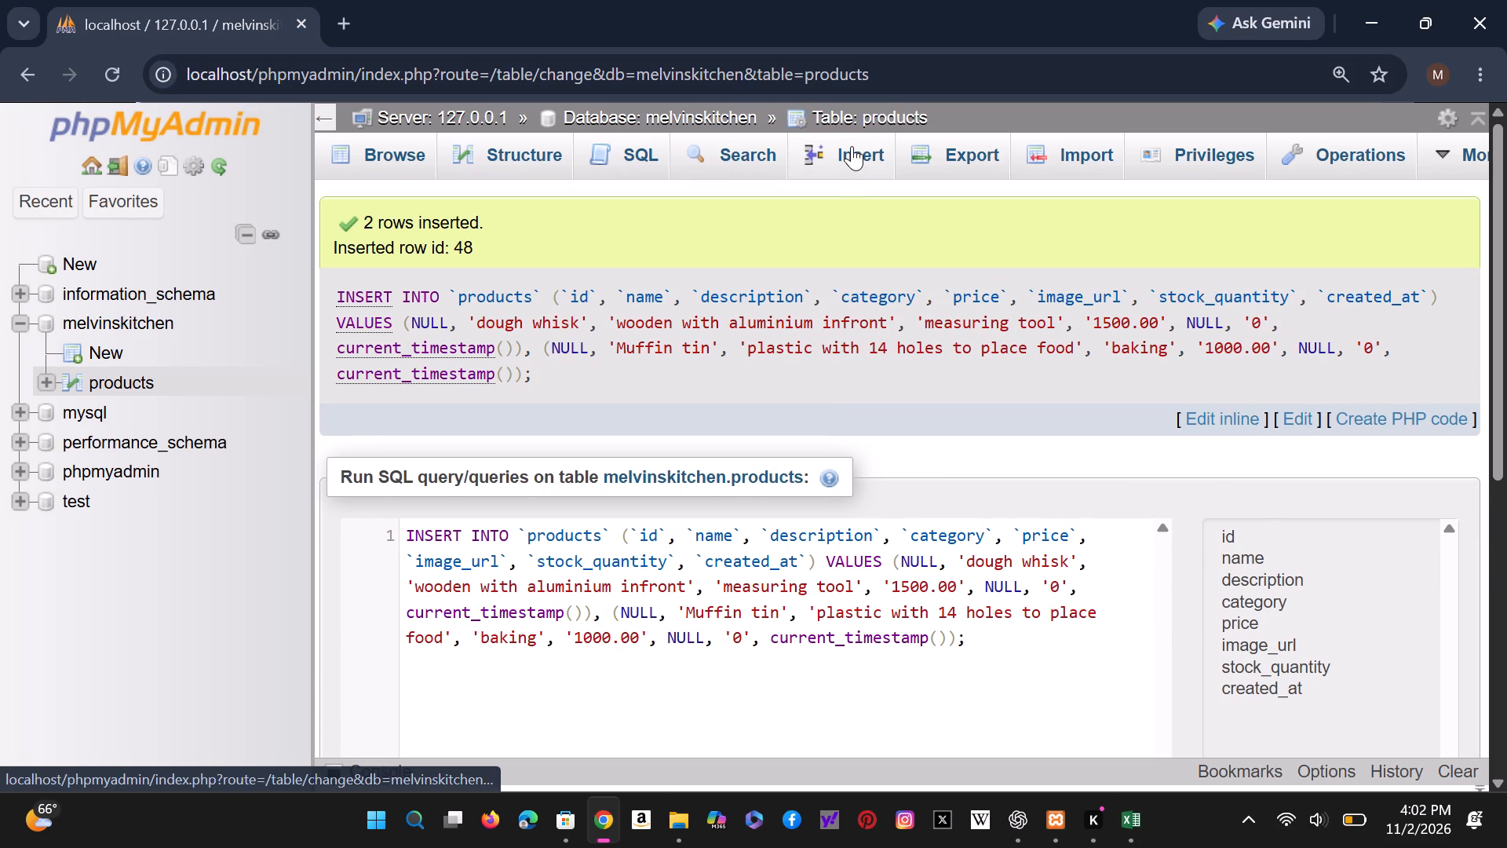
left_click(852, 146)
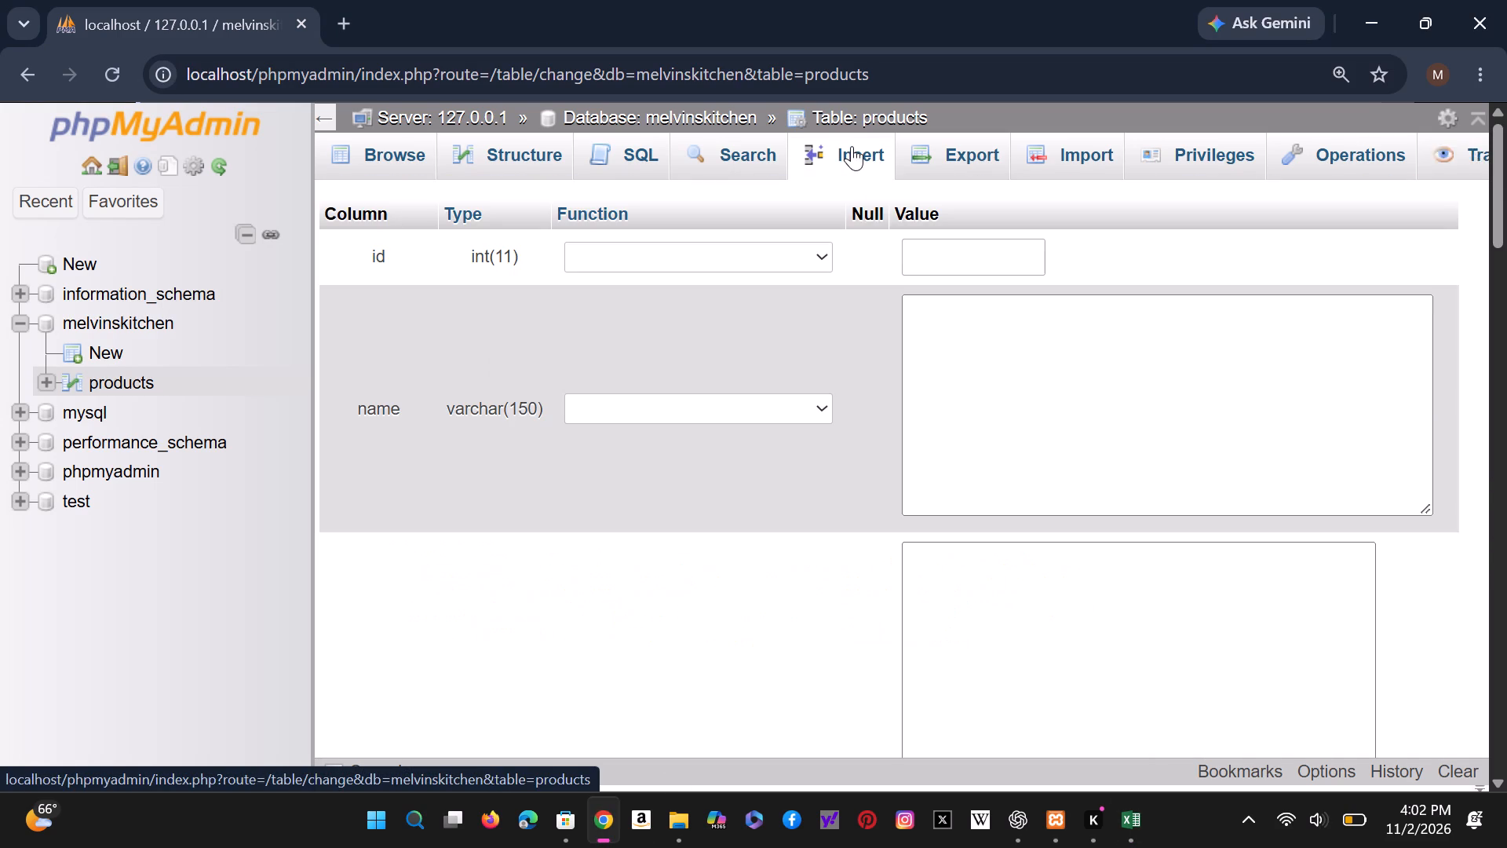
Enter "sofaset" as the name of the first product record.
left_click(953, 382)
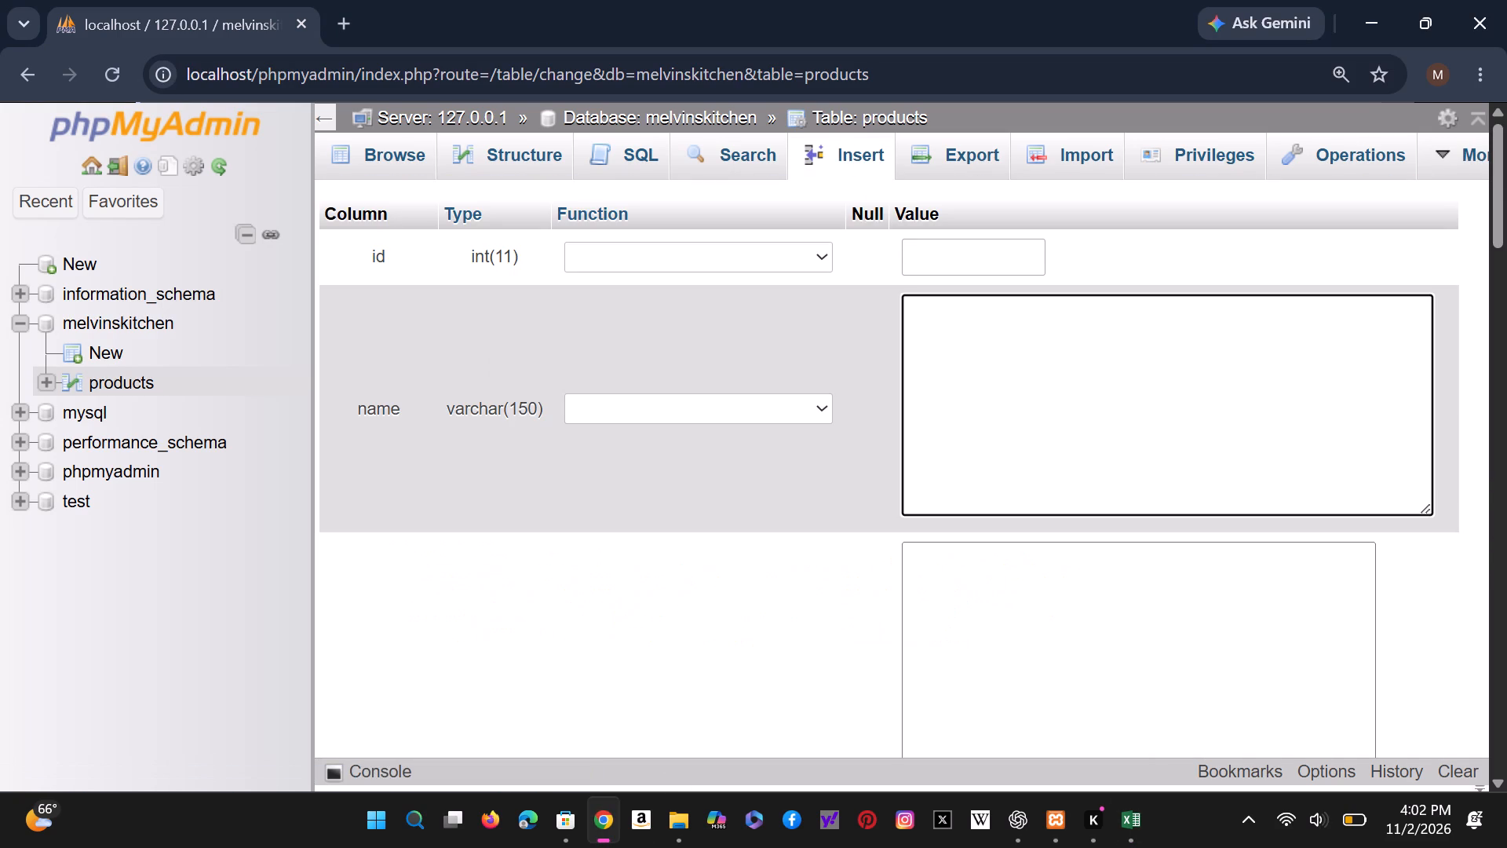
left_click(953, 382)
left_click(953, 382)
type("sofaser")
key("BackSpace")
key("BackSpace")
type("et")
Begin the first record's description with "brown white and grey".
scroll(953, 382, "down", 2)
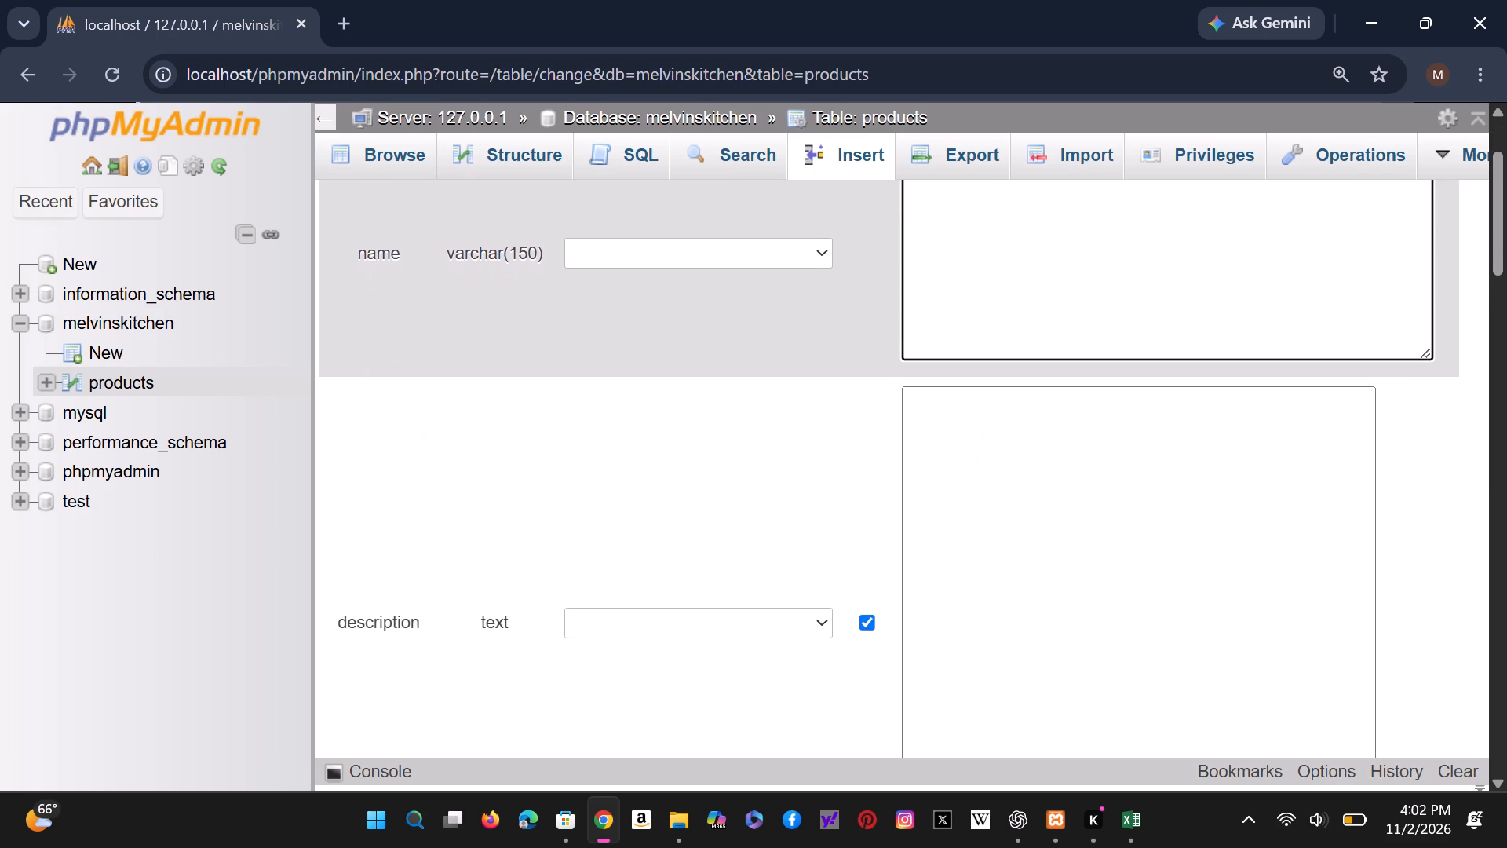
scroll(953, 382, "down", 1)
left_click(988, 402)
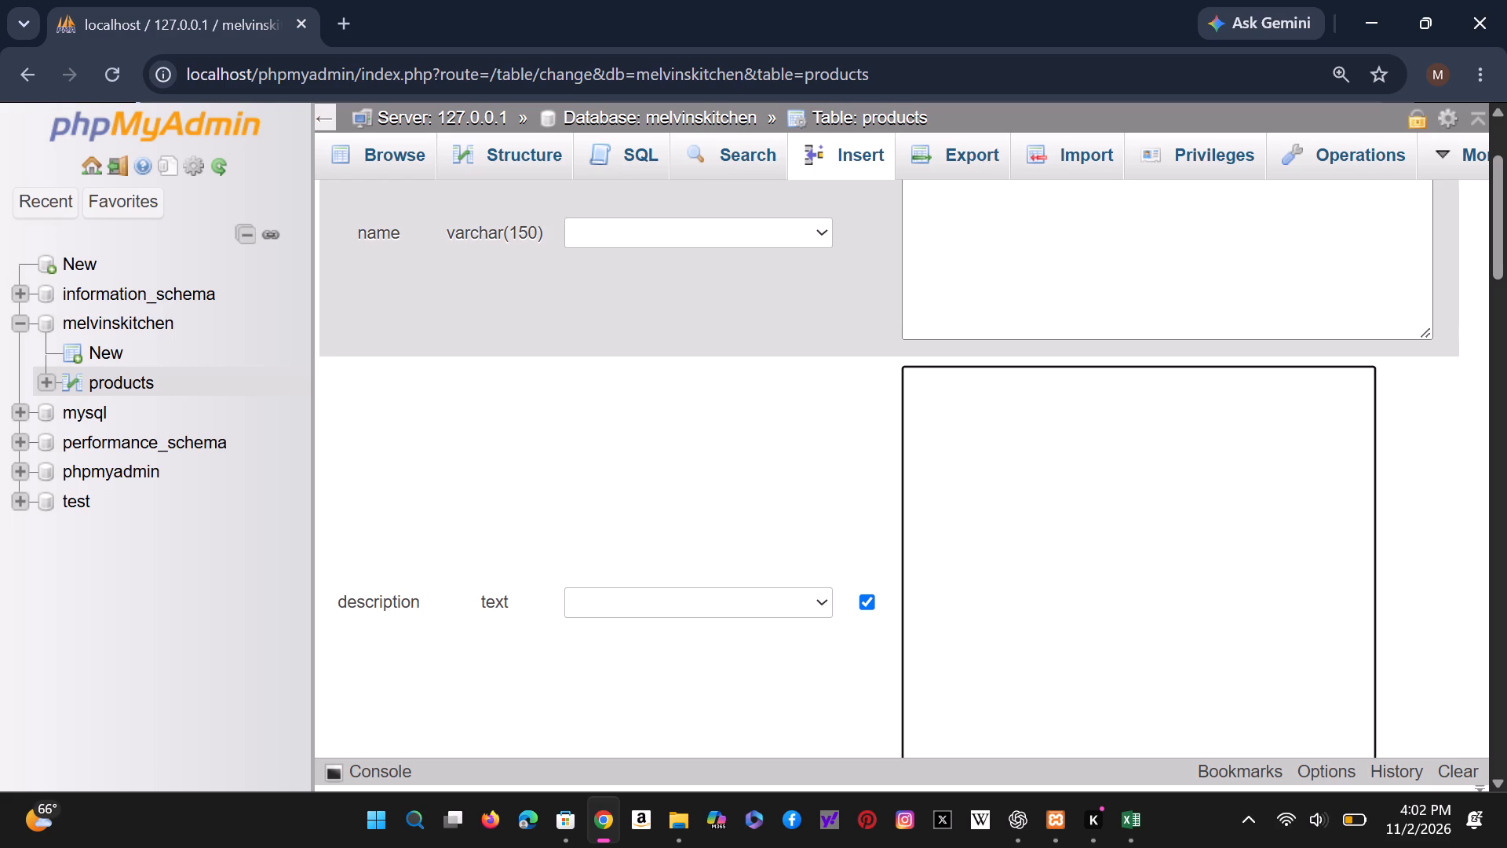
key("w")
key("BackSpace")
type("brwo")
key("BackSpace")
key("BackSpace")
type("own")
key("space")
type("white")
key("space")
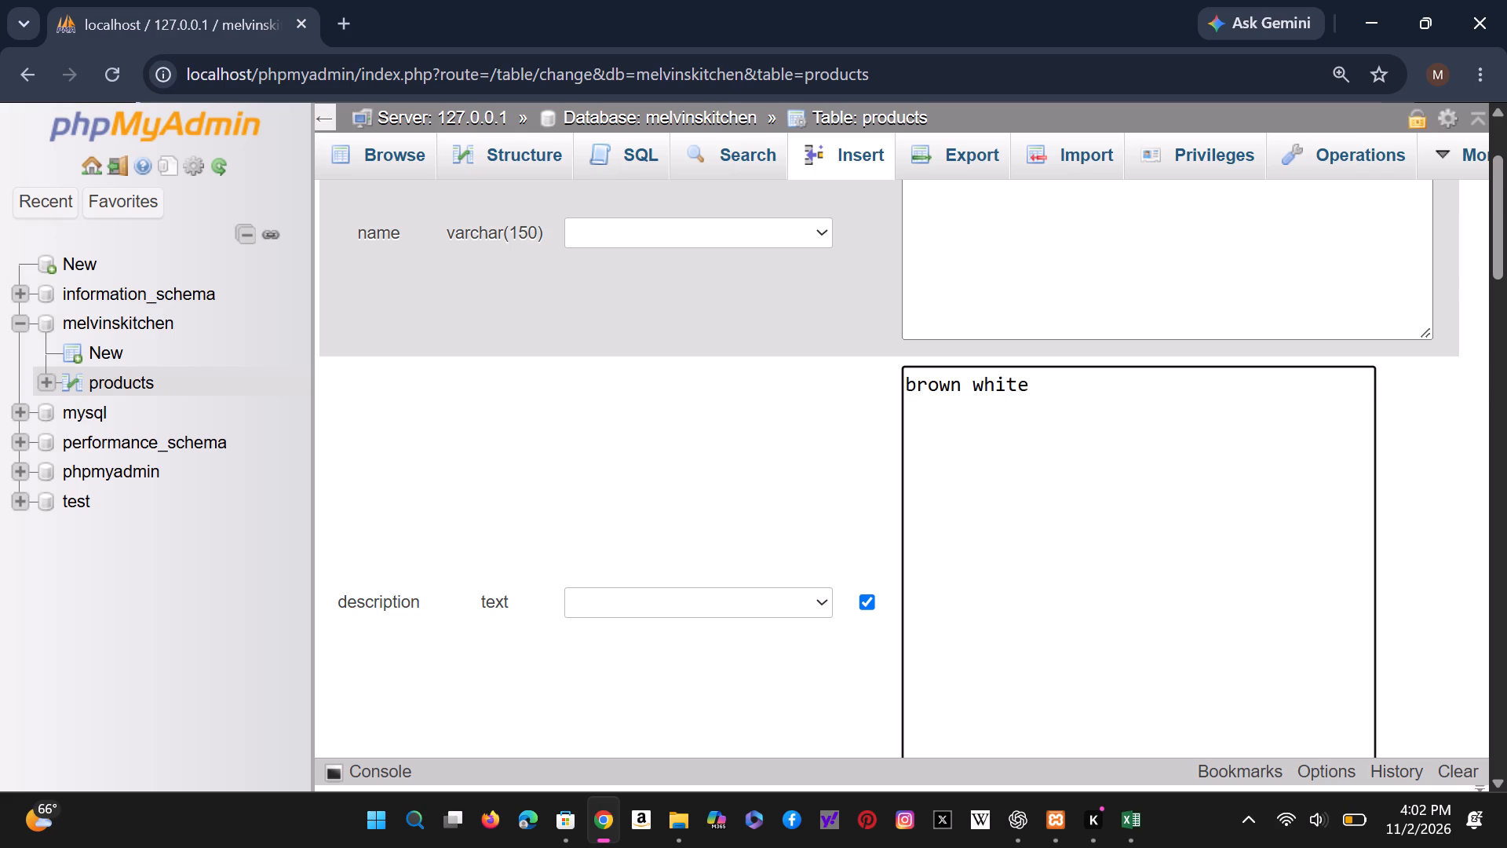
type("and grey")
key("space")
Continue the first record's description with "in colour are availabe cosy and portable".
type("in colour are availb")
key("a")
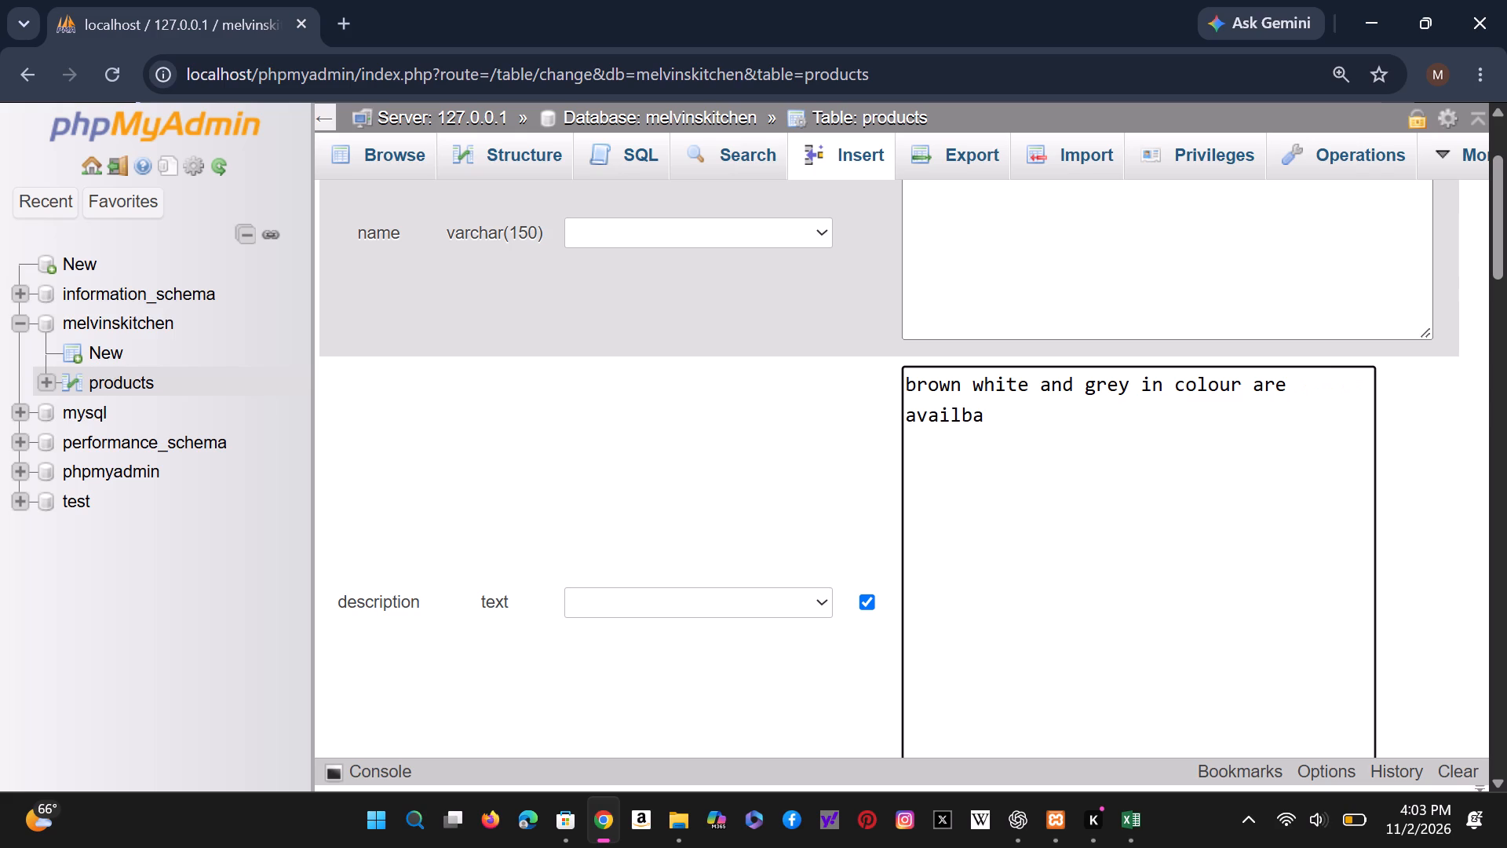
key("BackSpace")
key("BackSpace")
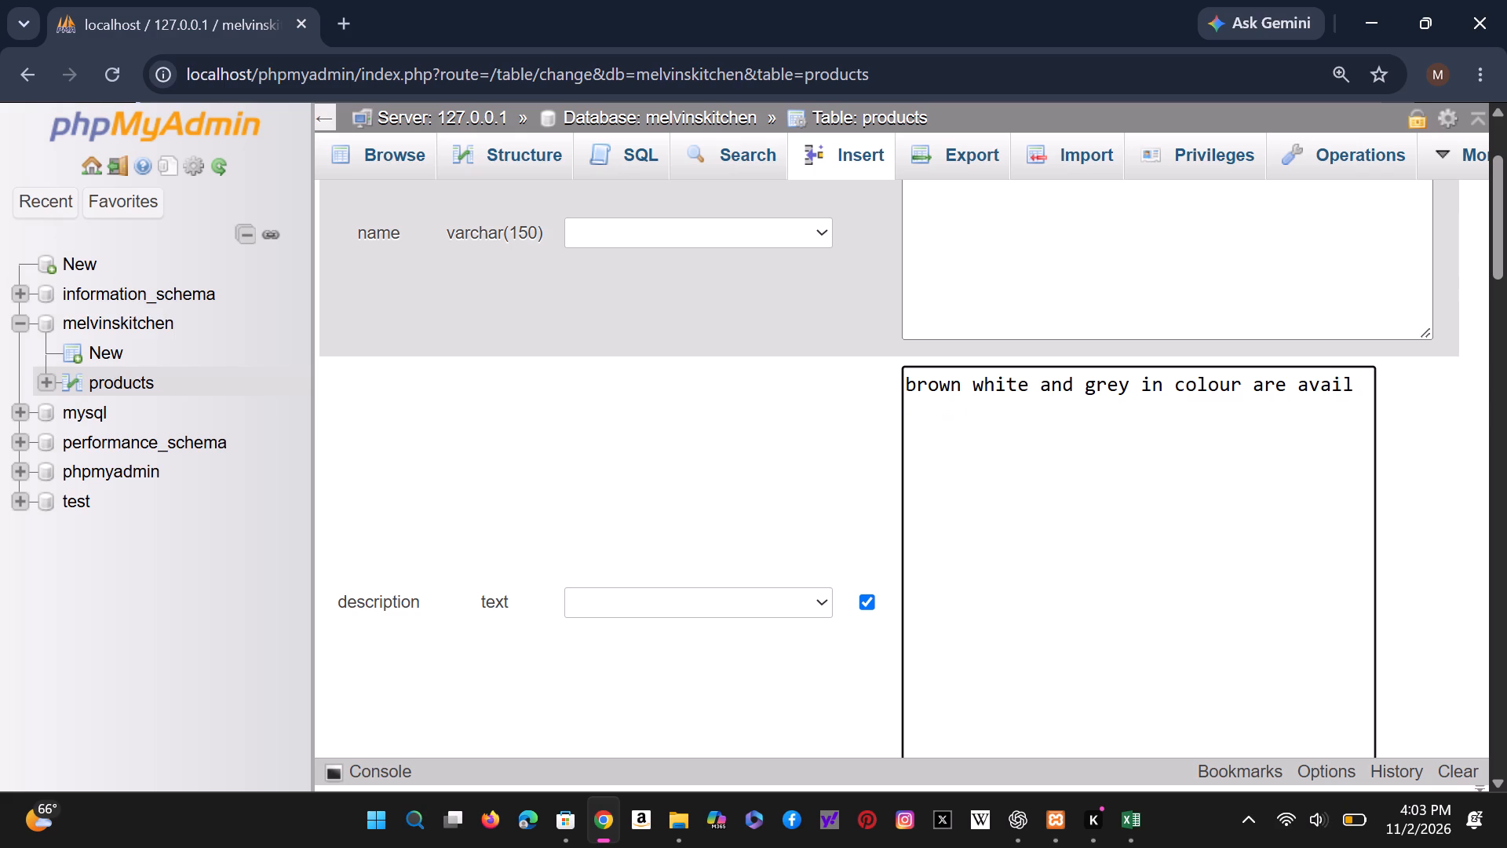
type("albe")
key("space")
key("Left")
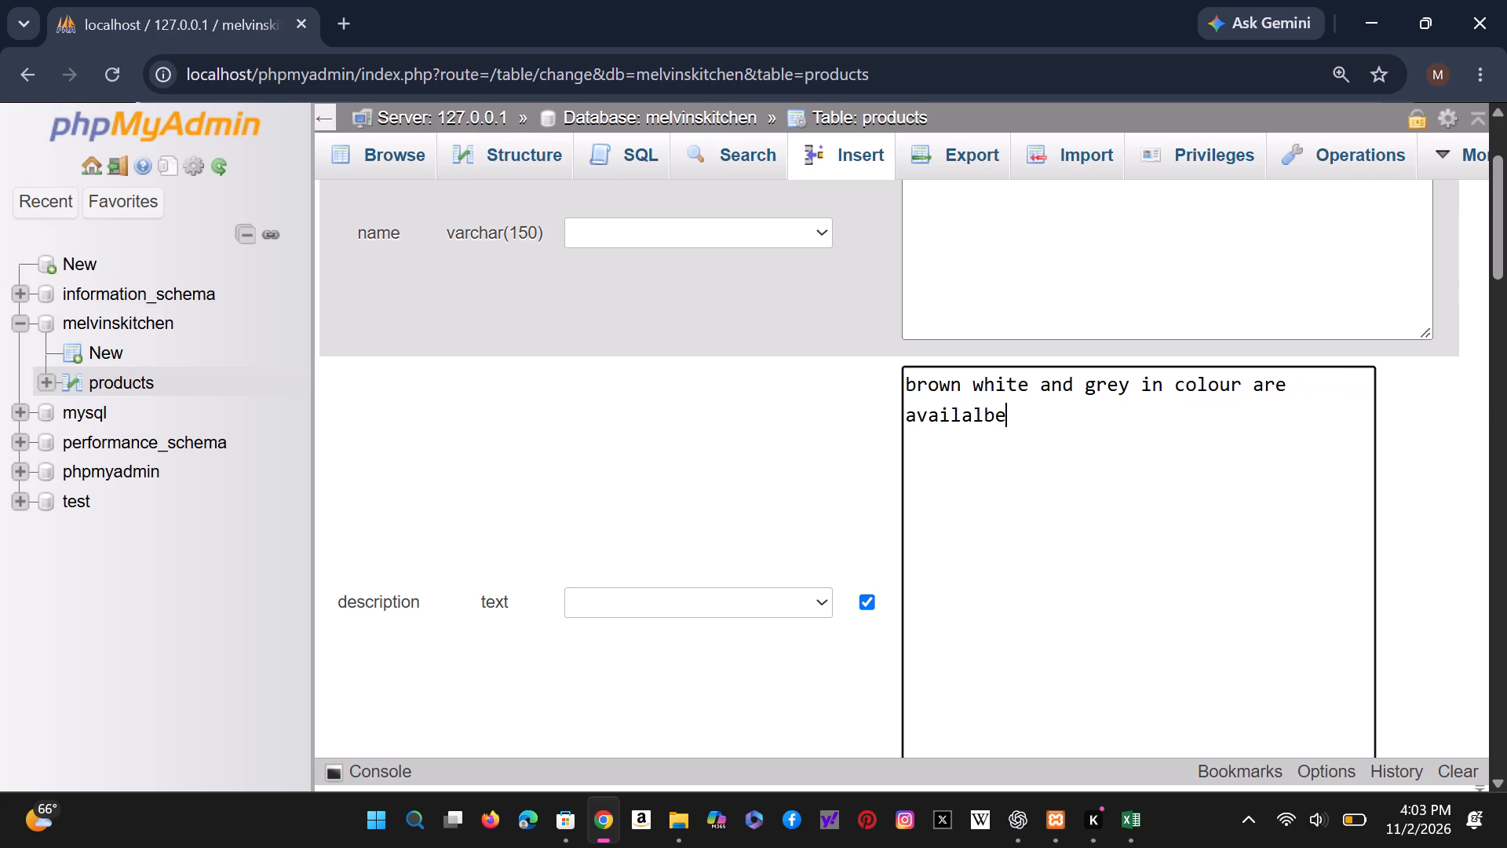
key("Left")
key("Left")
key("BackSpace")
key("Right")
key("Right")
key("Right")
key("bracketleft")
key("BackSpace")
type("co")
type("sy and portable")
Enter "living room" as the first record's category.
scroll(990, 405, "down", 4)
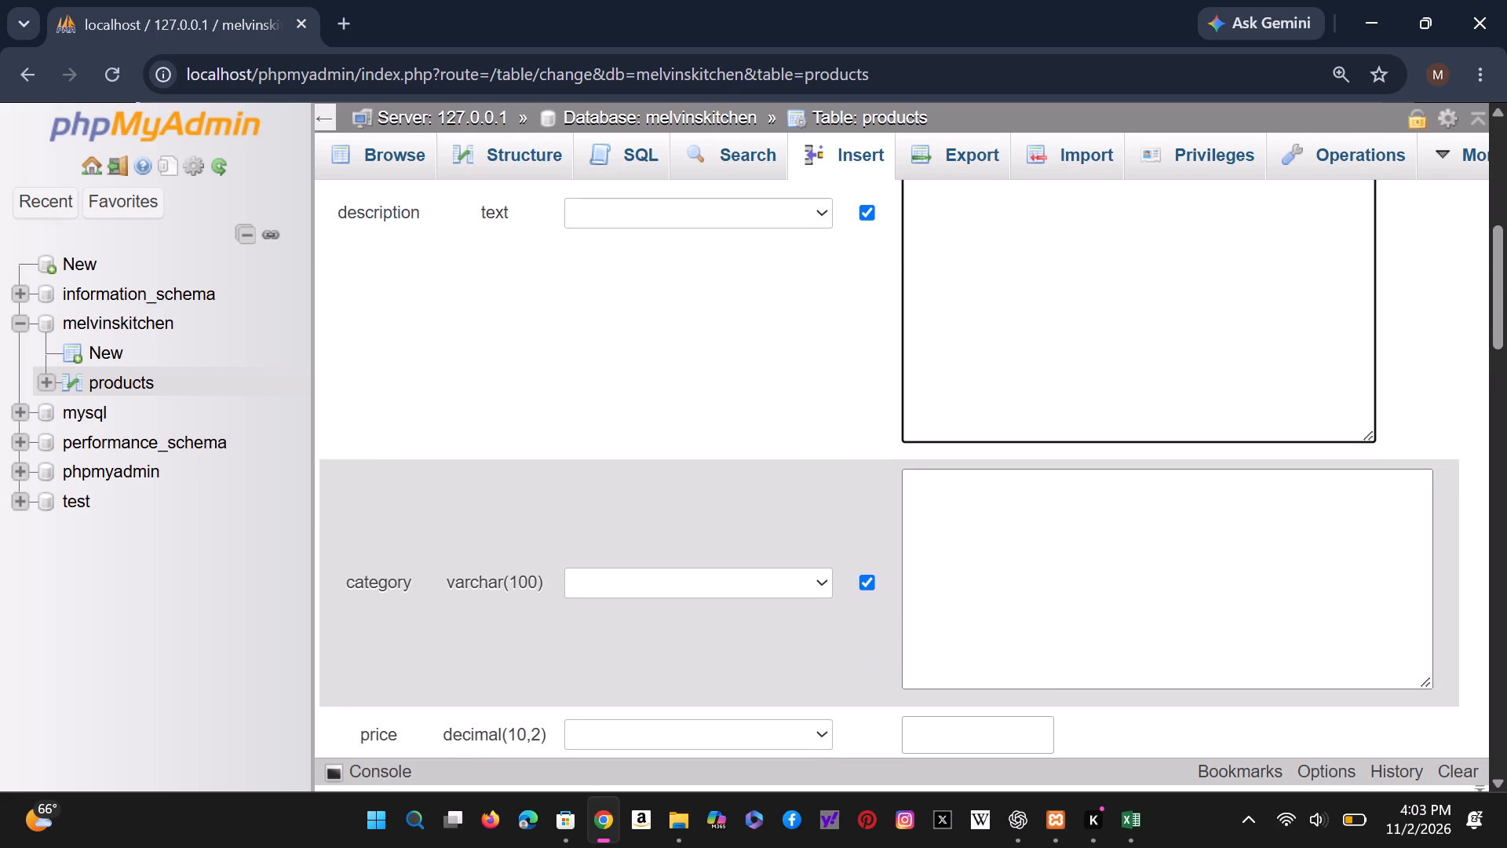
scroll(991, 375, "down", 1)
left_click(966, 491)
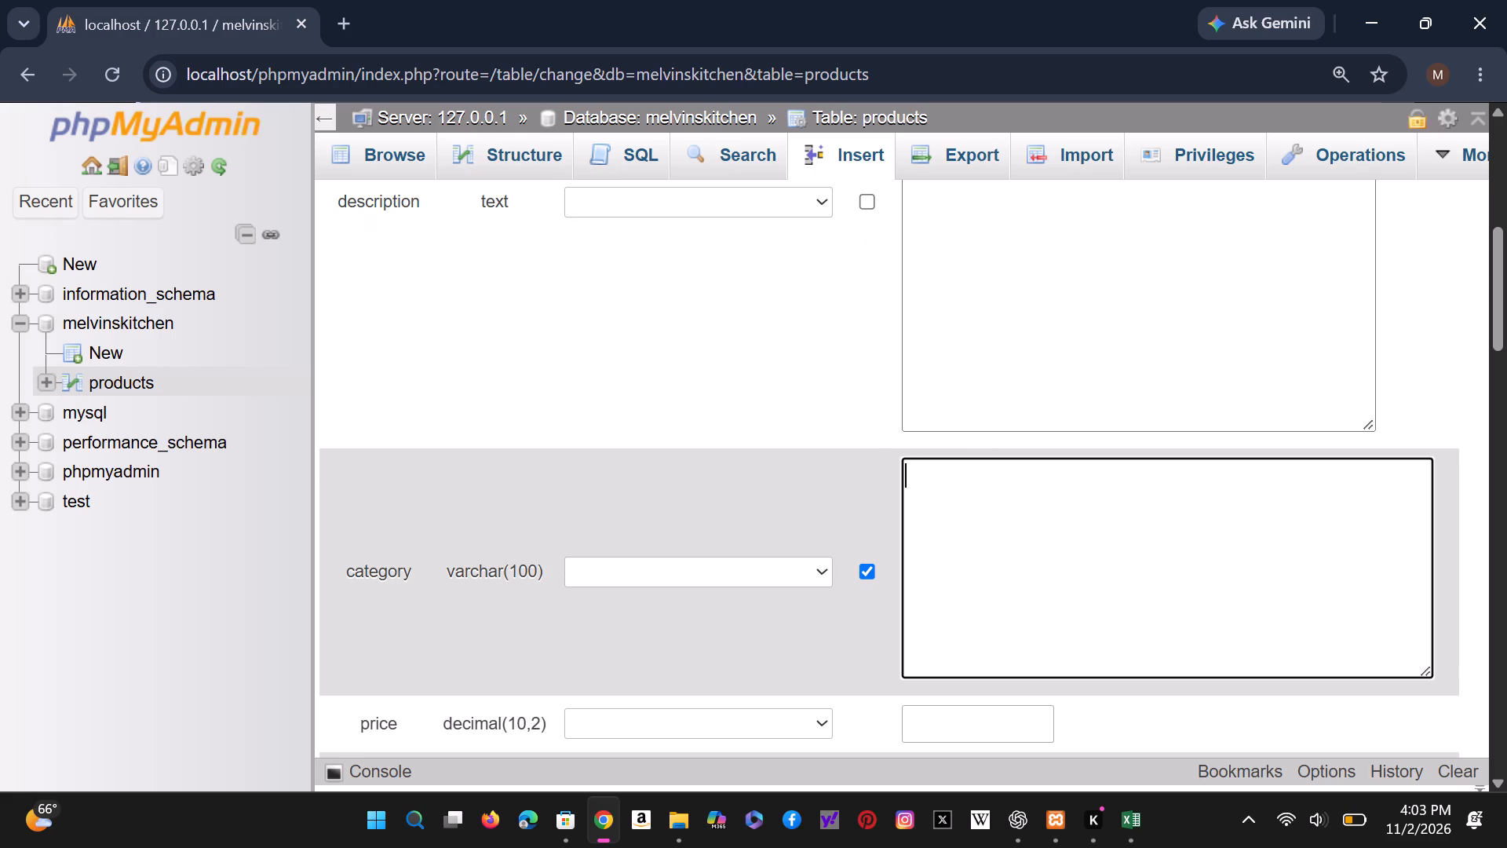
type("living rom")
key("BackSpace")
type("om")
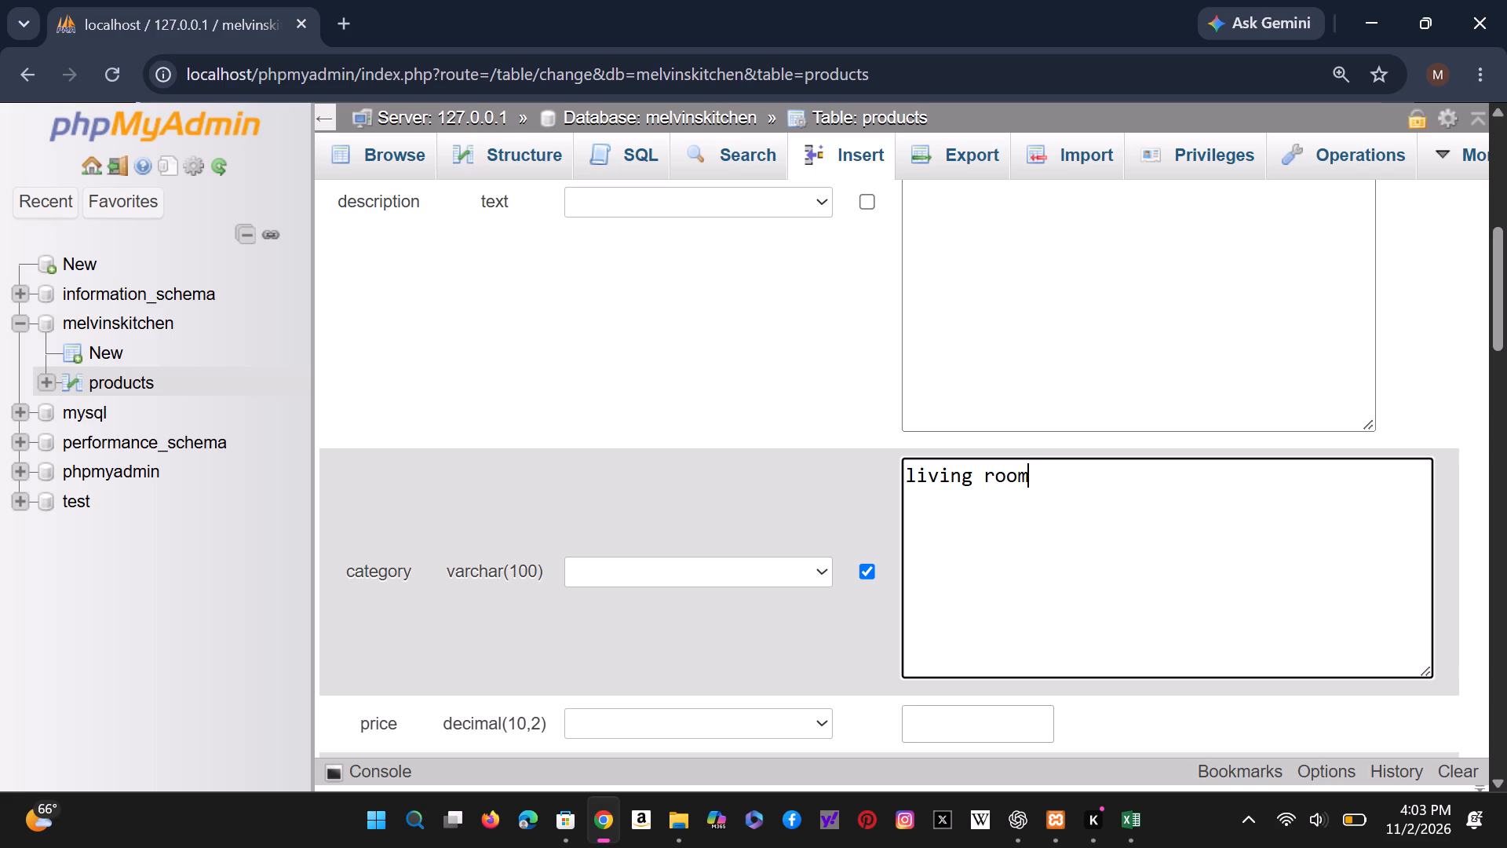
Set the first record's price to 2500000.00.
scroll(993, 619, "down", 3)
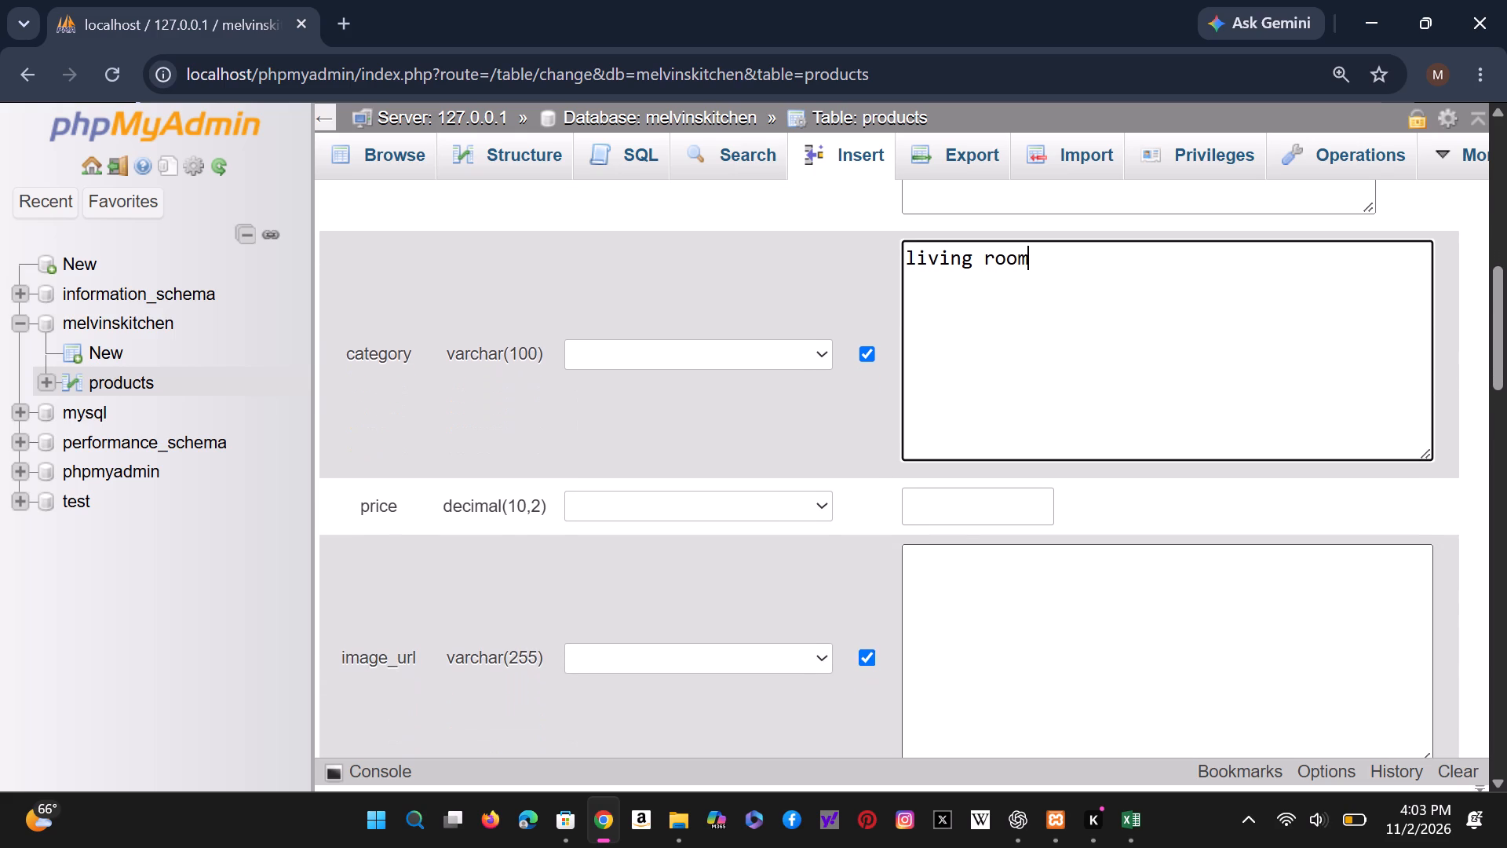
left_click(959, 514)
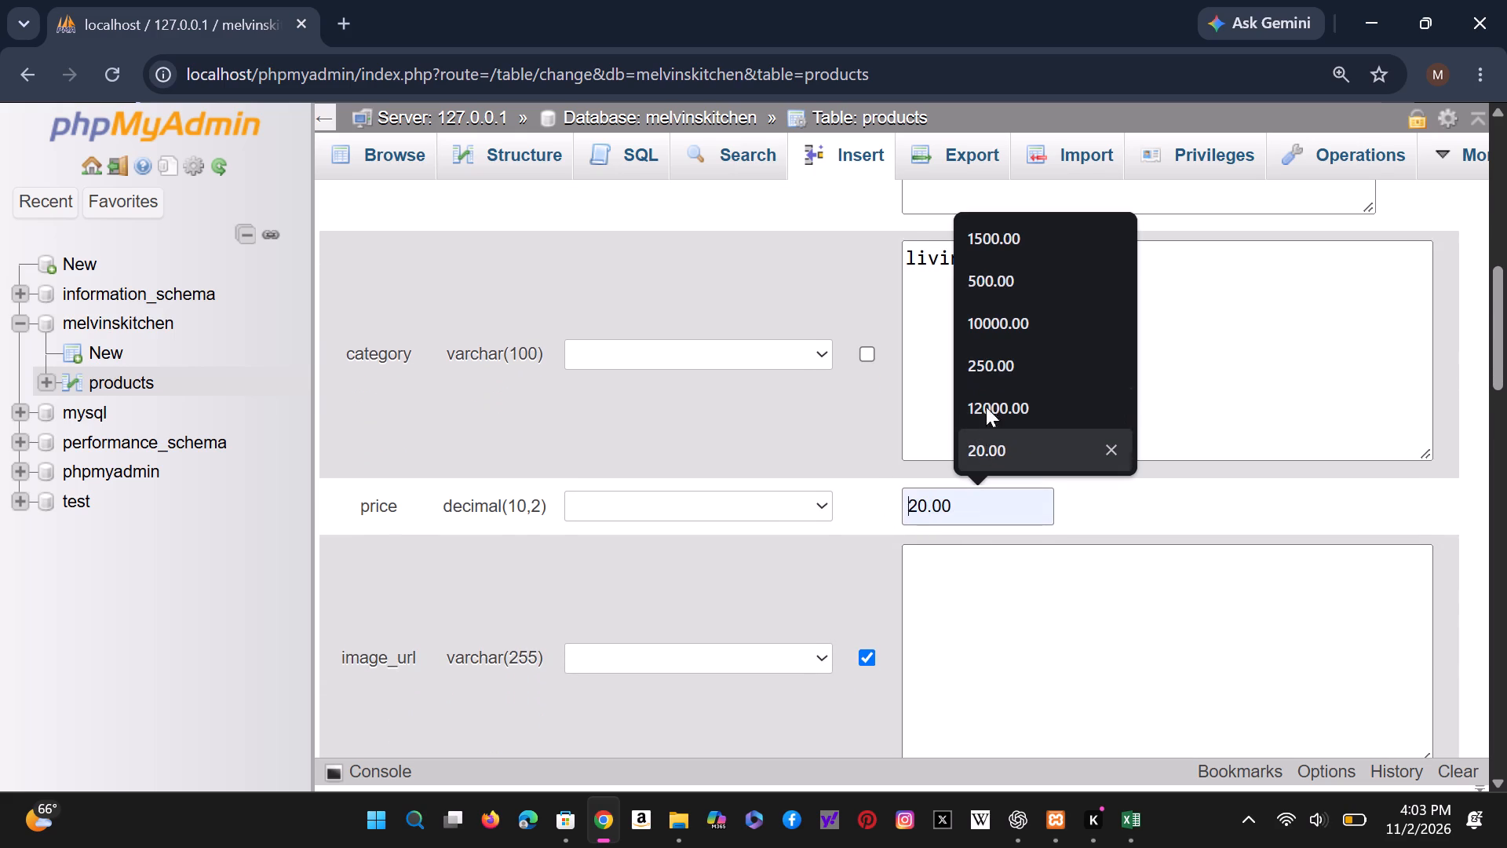
left_click(987, 356)
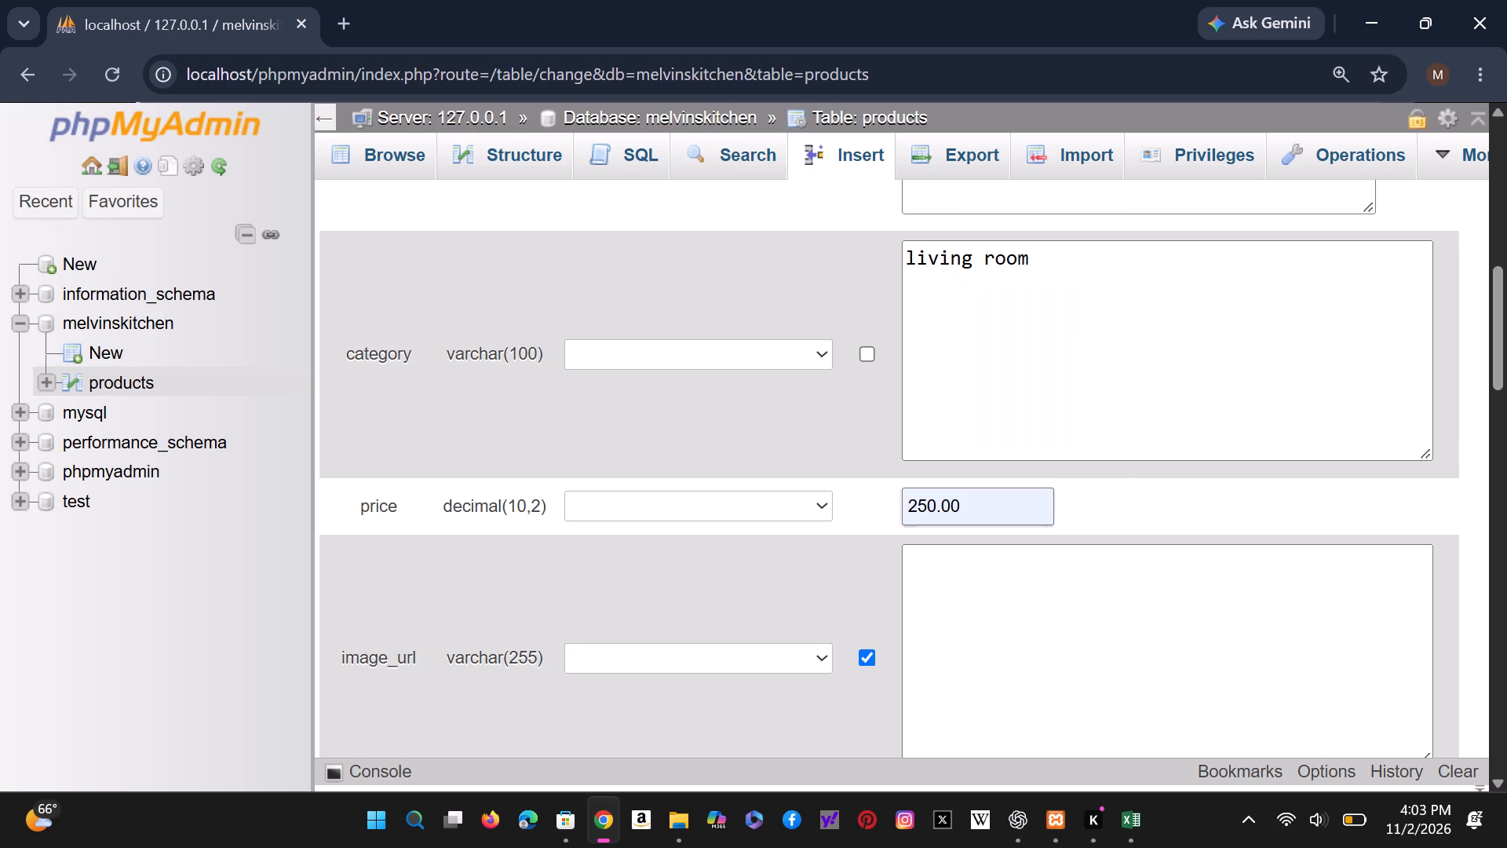
left_click(932, 503)
type("0000")
Enter "sofaset covers" as the second record's name.
scroll(947, 583, "down", 1)
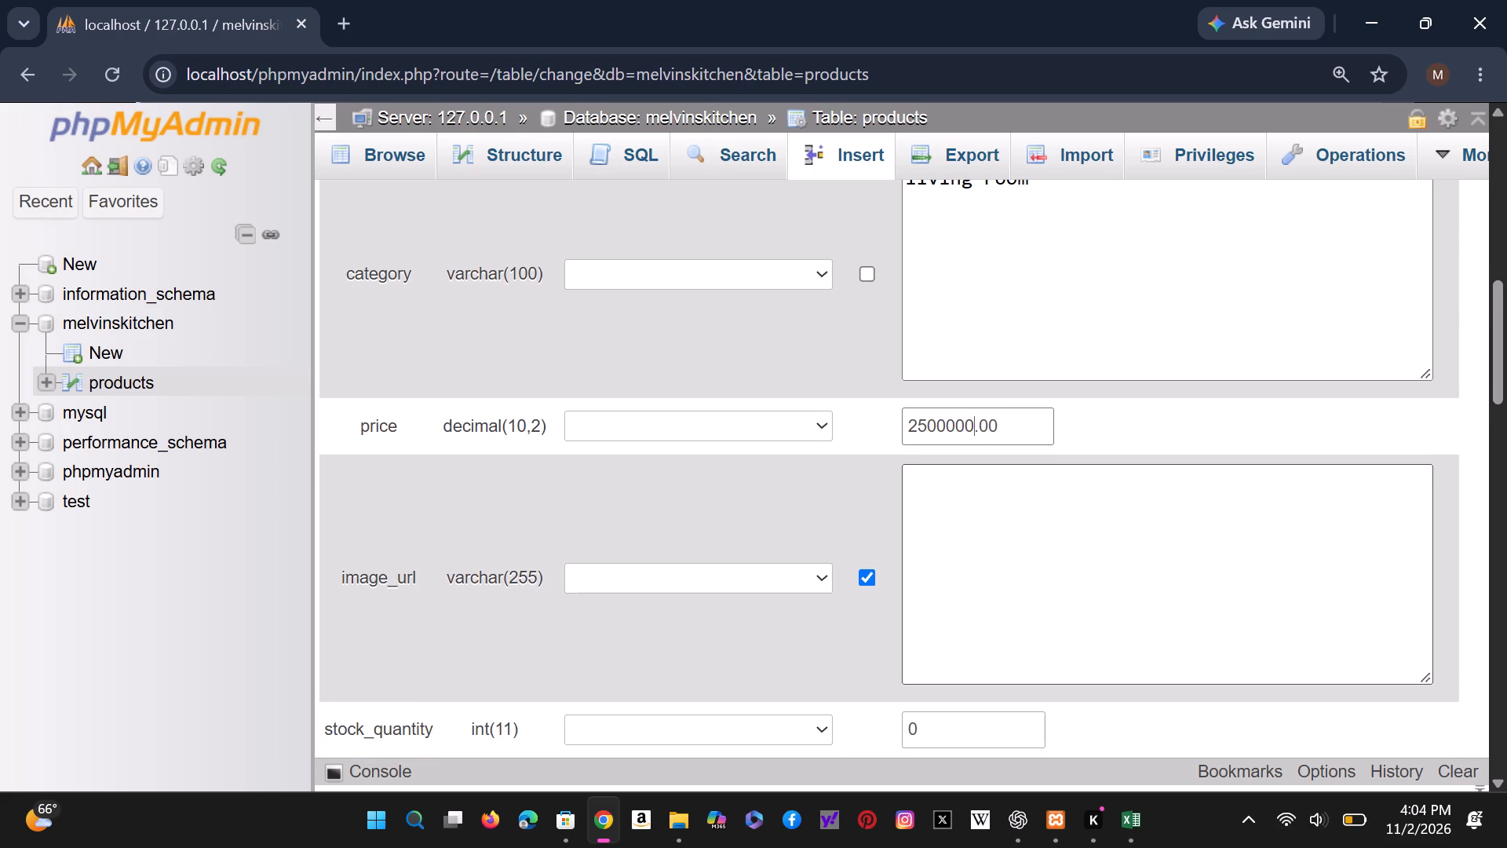
scroll(983, 598, "down", 4)
scroll(983, 598, "up", 1)
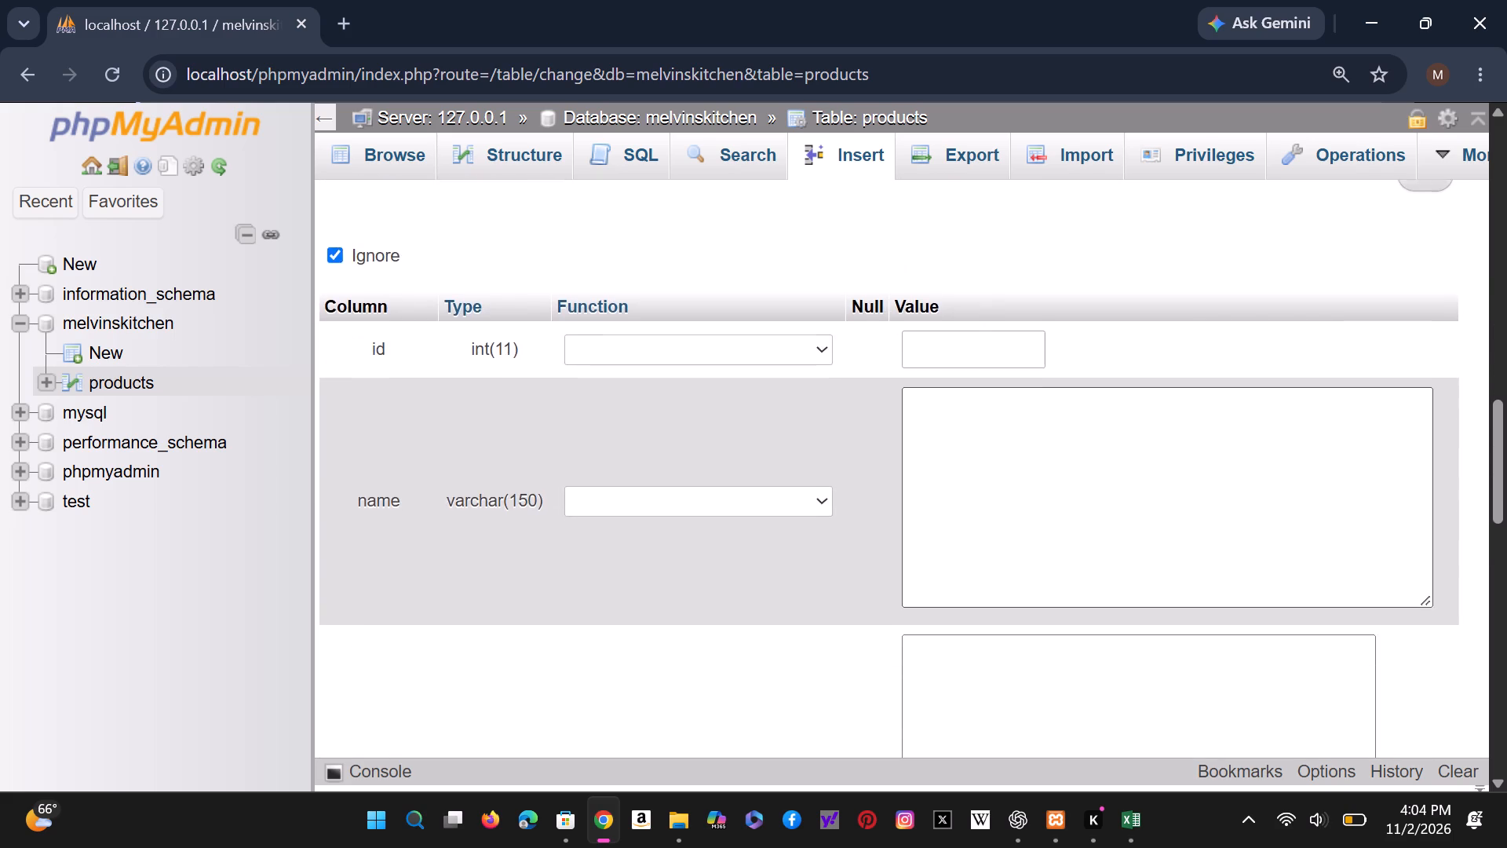
scroll(983, 598, "up", 1)
scroll(983, 598, "down", 1)
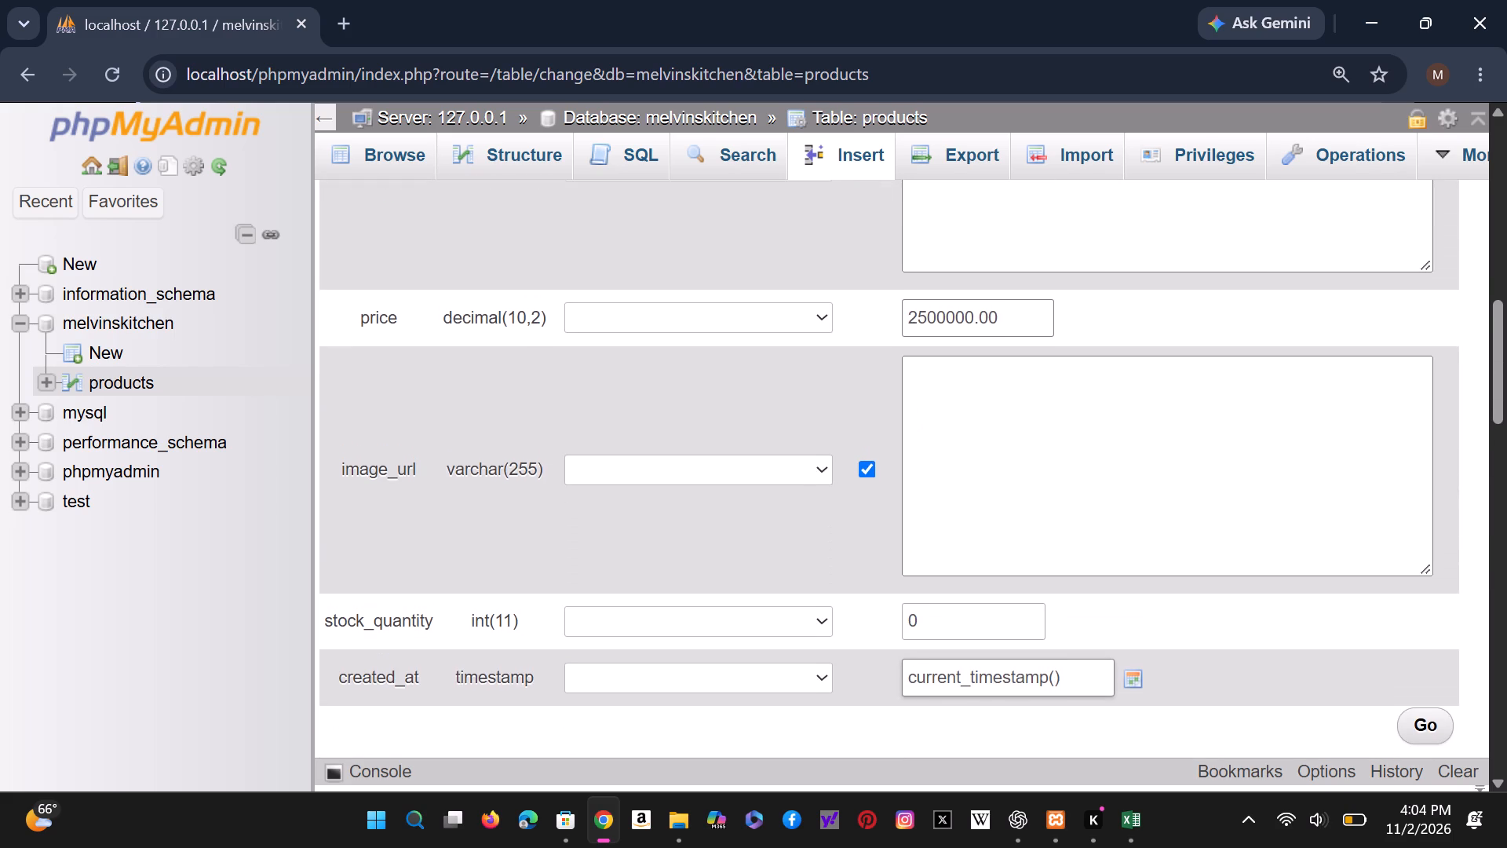
scroll(983, 598, "down", 4)
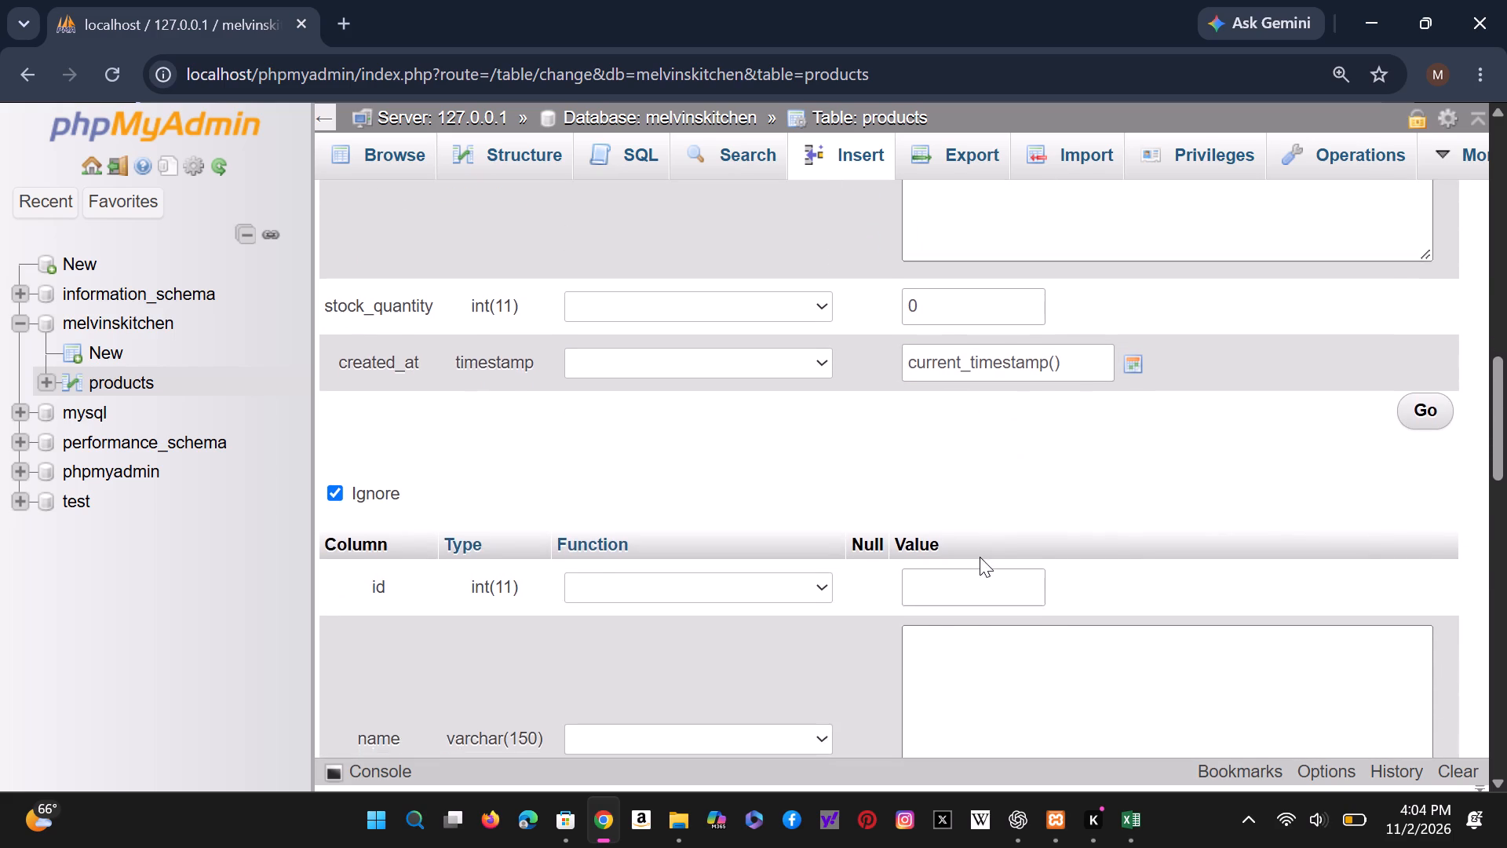
scroll(980, 557, "down", 1)
left_click(980, 557)
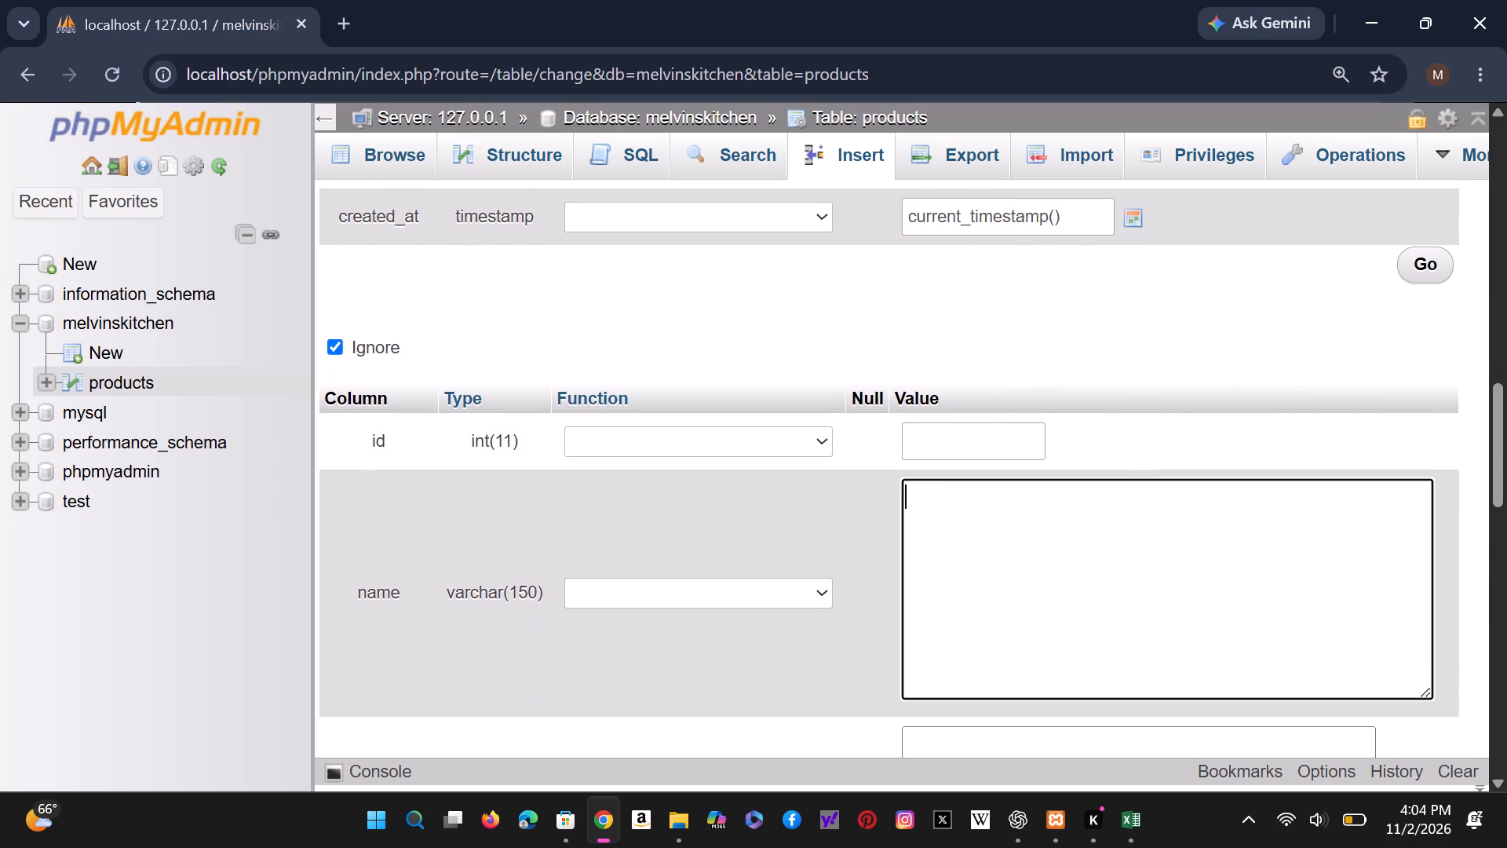
type("di")
key("BackSpace")
key("BackSpace")
type("sof")
type("aset")
key("space")
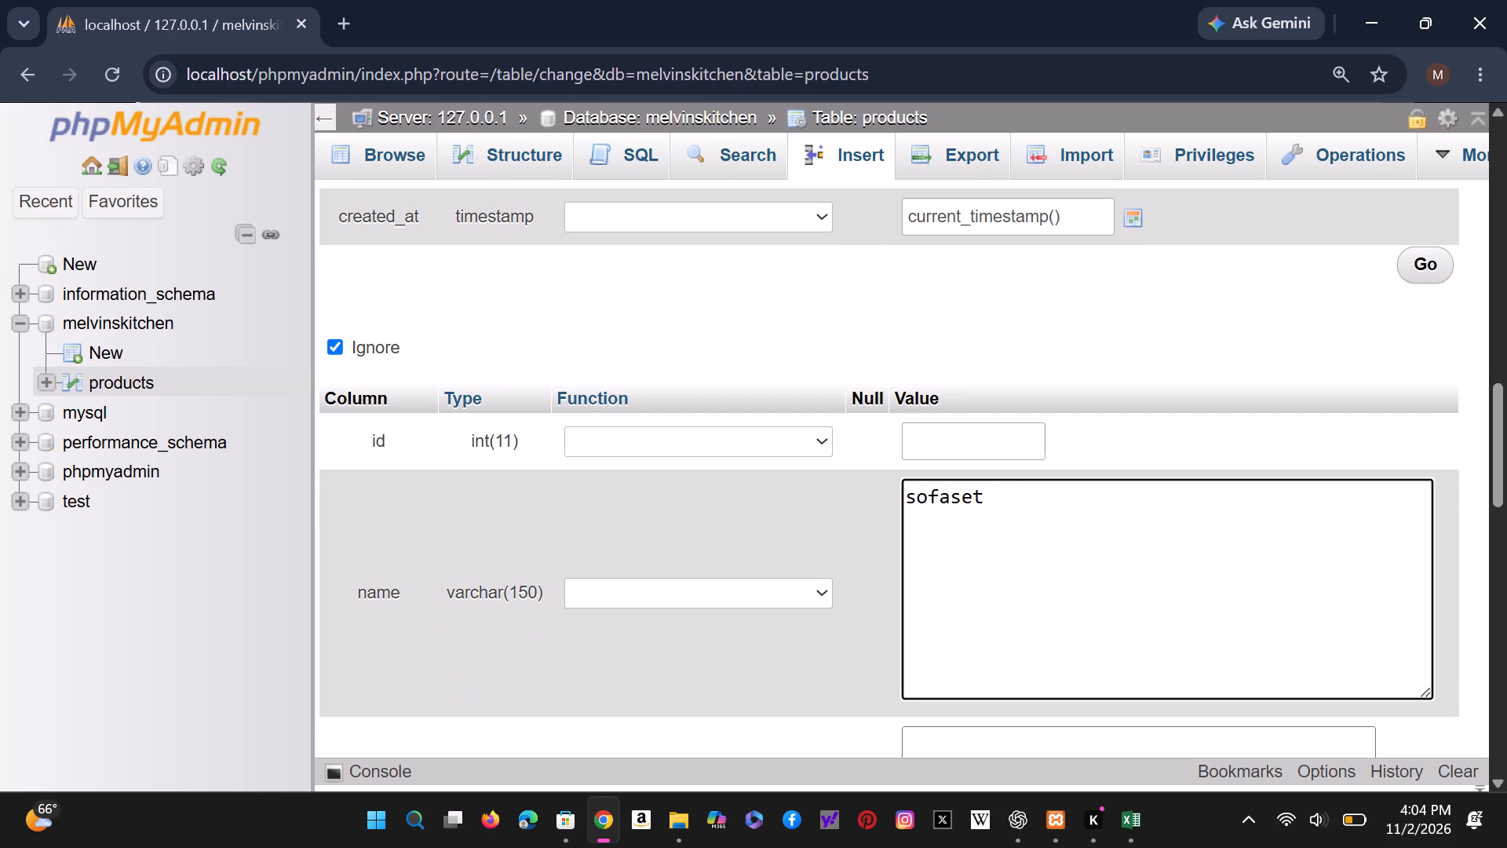
type("co")
key("v")
type("ers")
Enter "available in red white black and grey" as the second record's description.
scroll(980, 557, "down", 3)
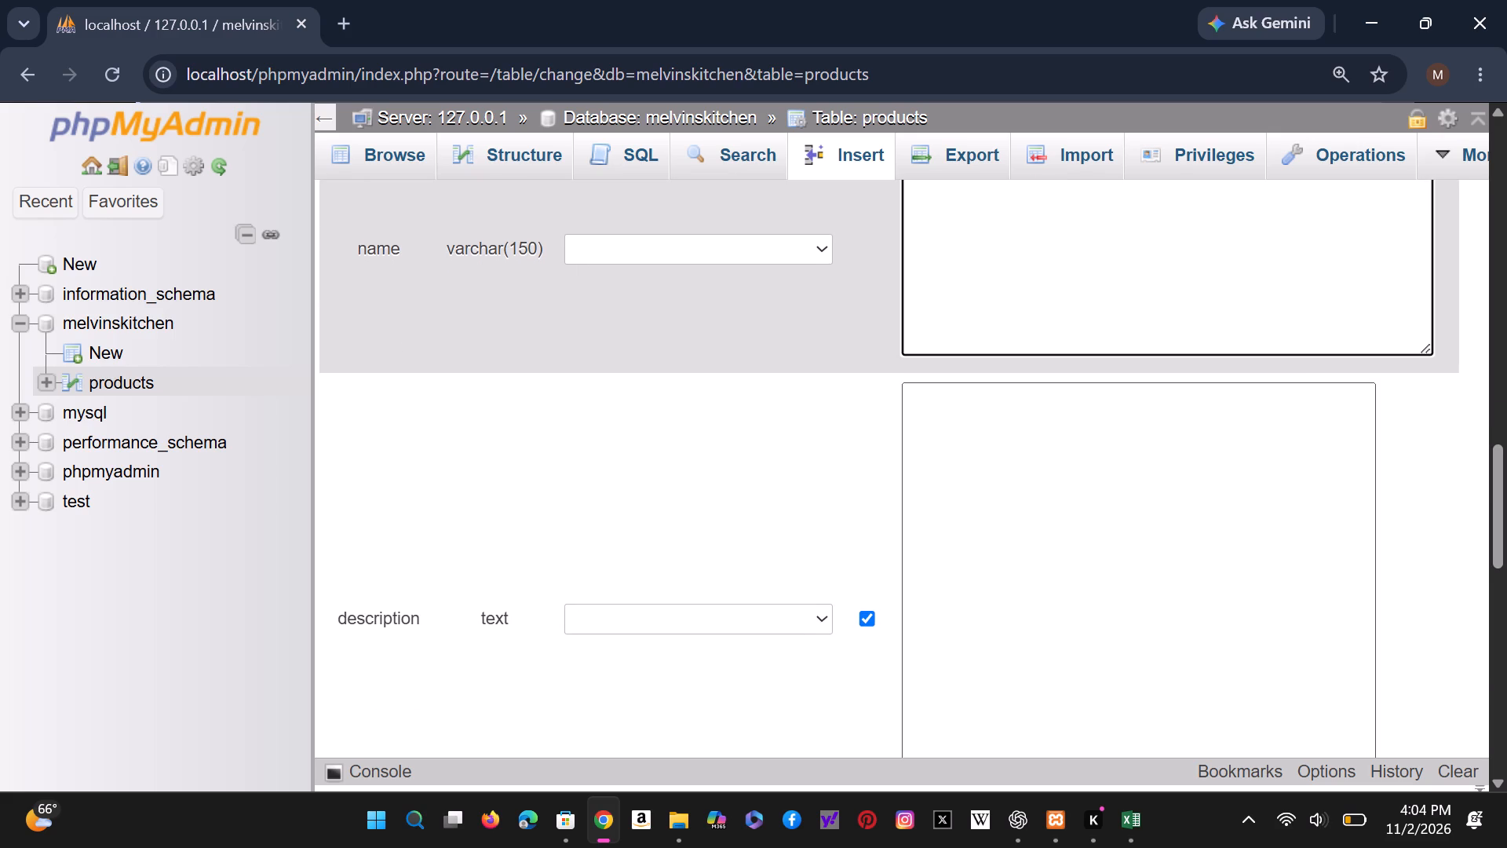
left_click(993, 481)
type("ava")
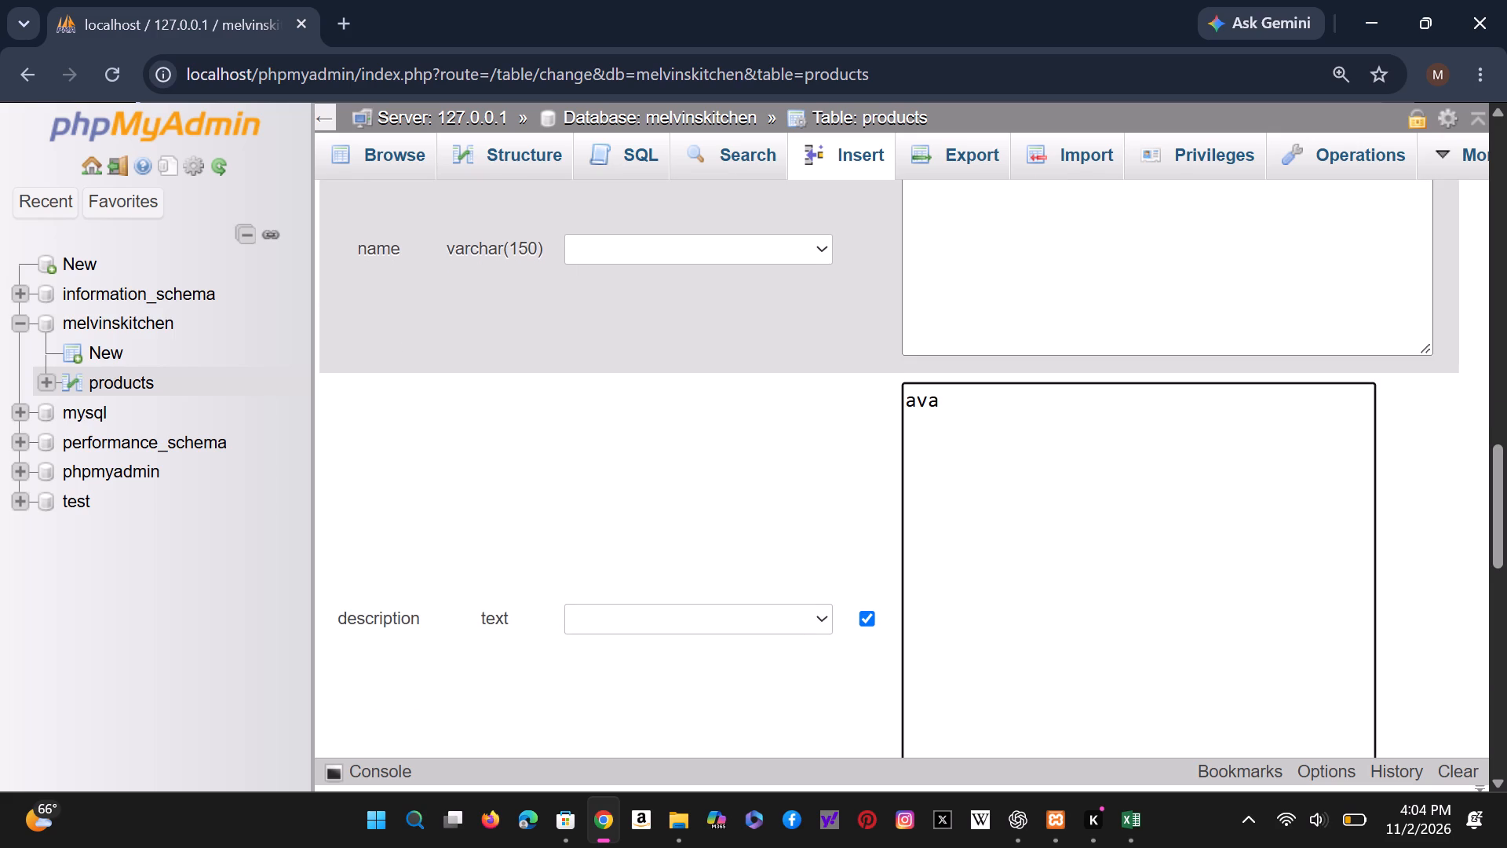
type("ilable in red whitr")
key("space")
key("BackSpace")
key("BackSpace")
type("e")
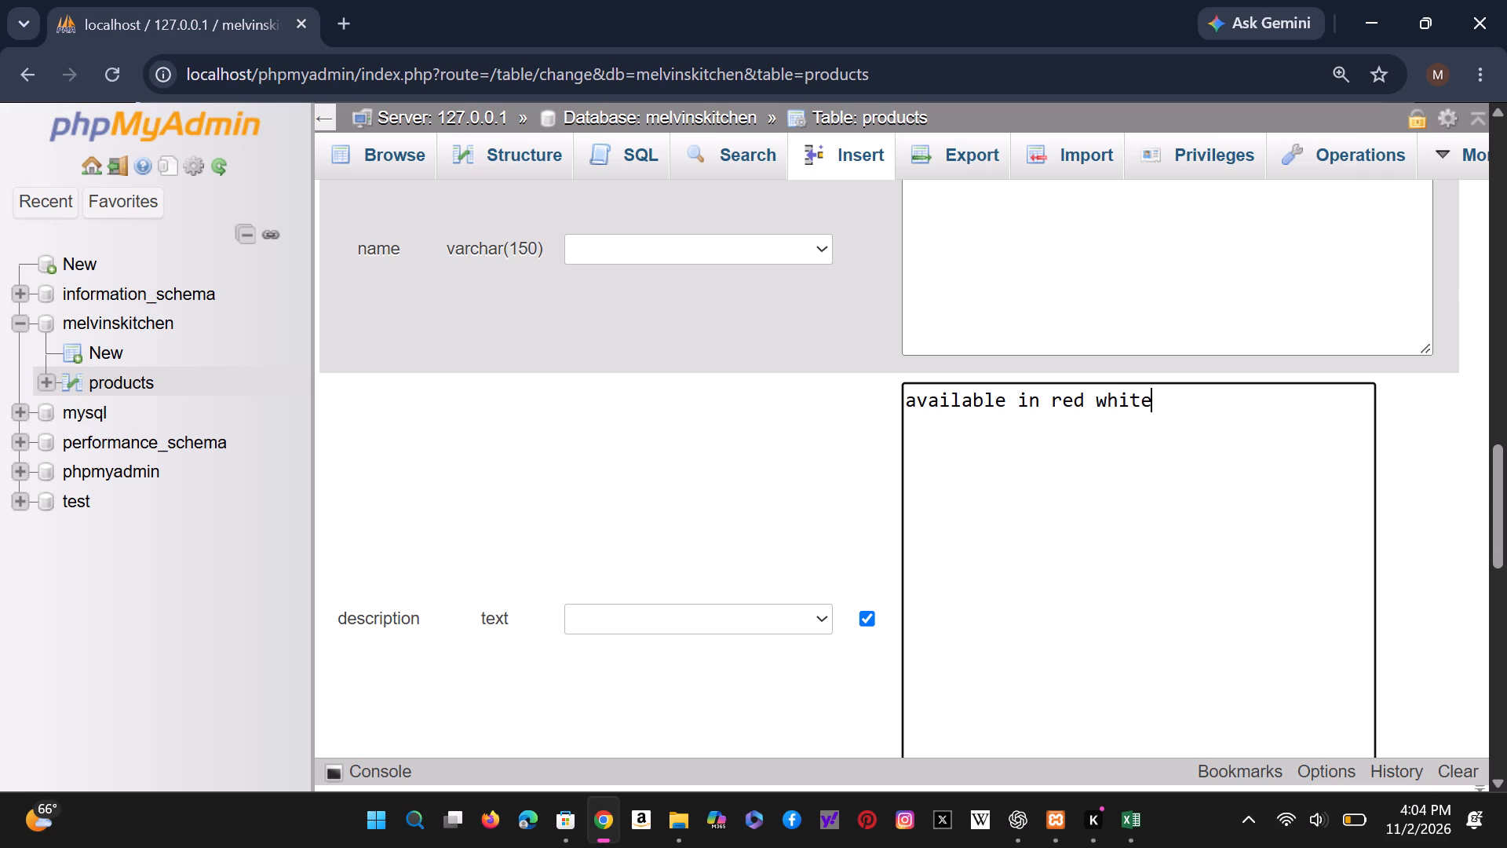
key("space")
key("a")
key("BackSpace")
key("b")
type("lack and grey")
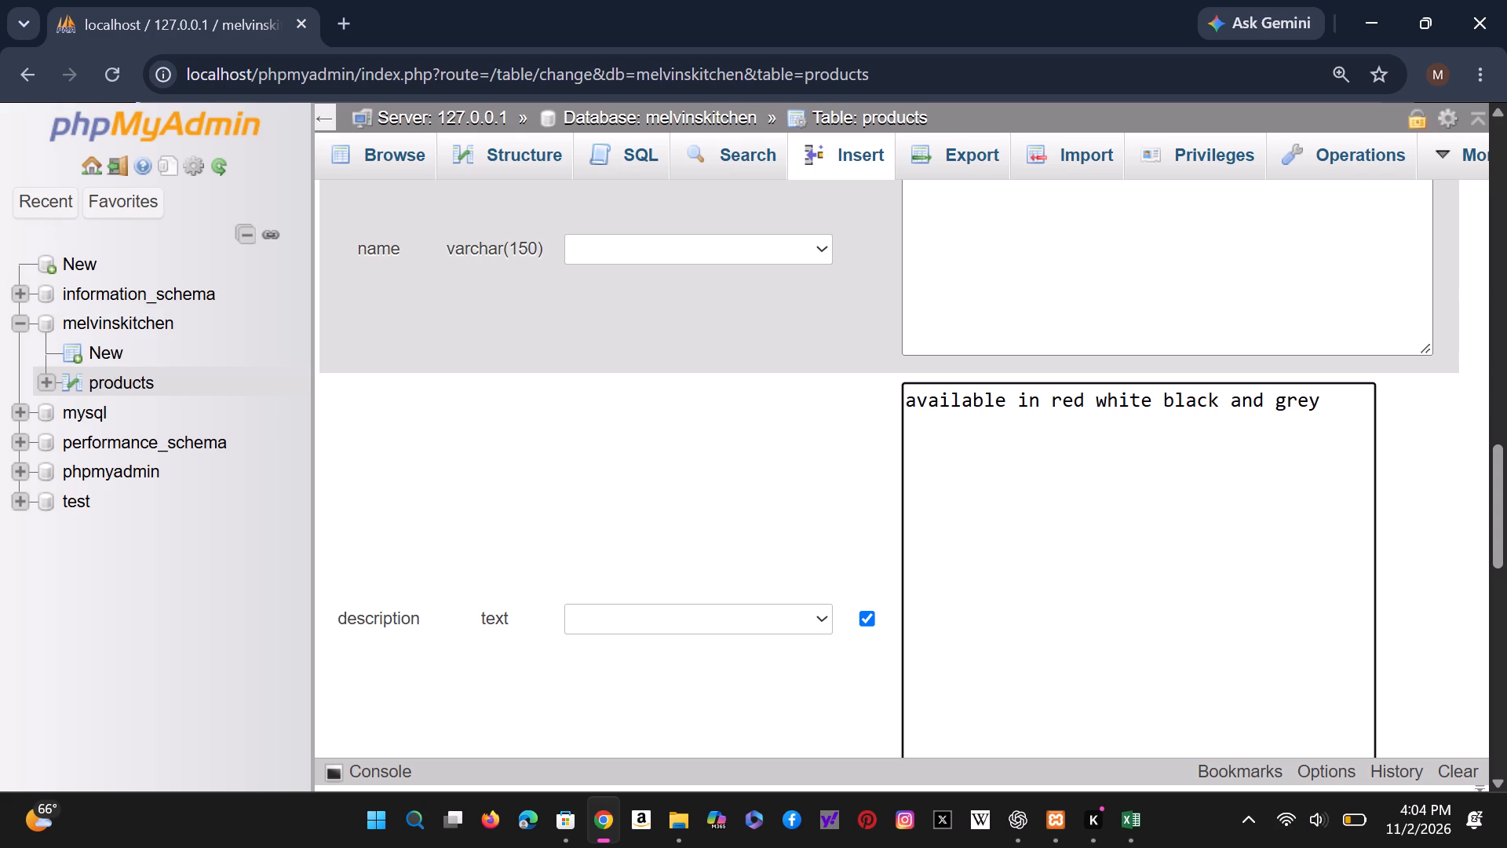
Enter "living room" as the second record's category.
scroll(1067, 519, "down", 2)
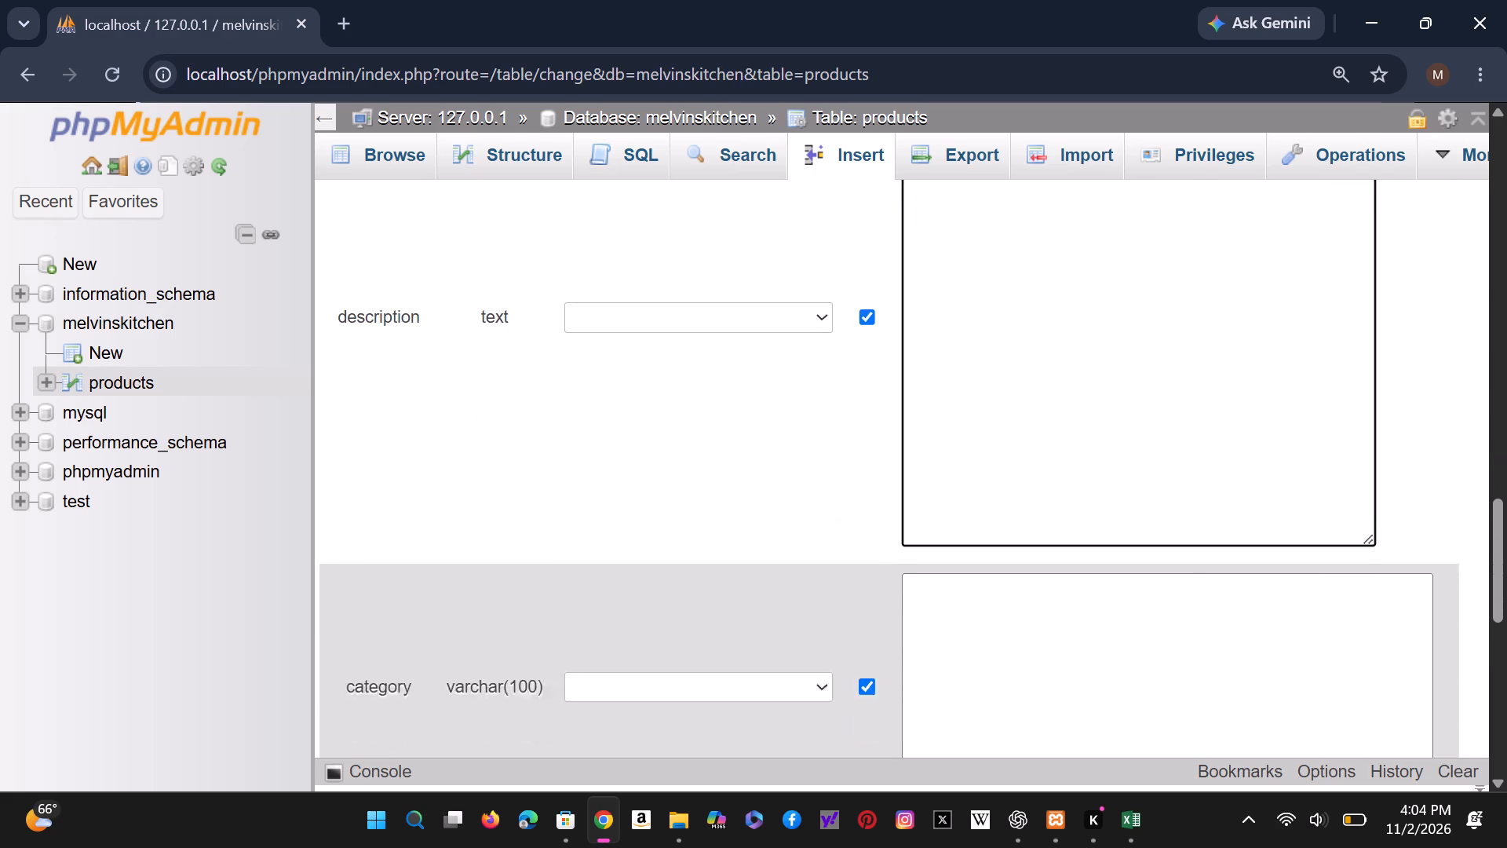
scroll(1067, 519, "down", 1)
left_click(1041, 473)
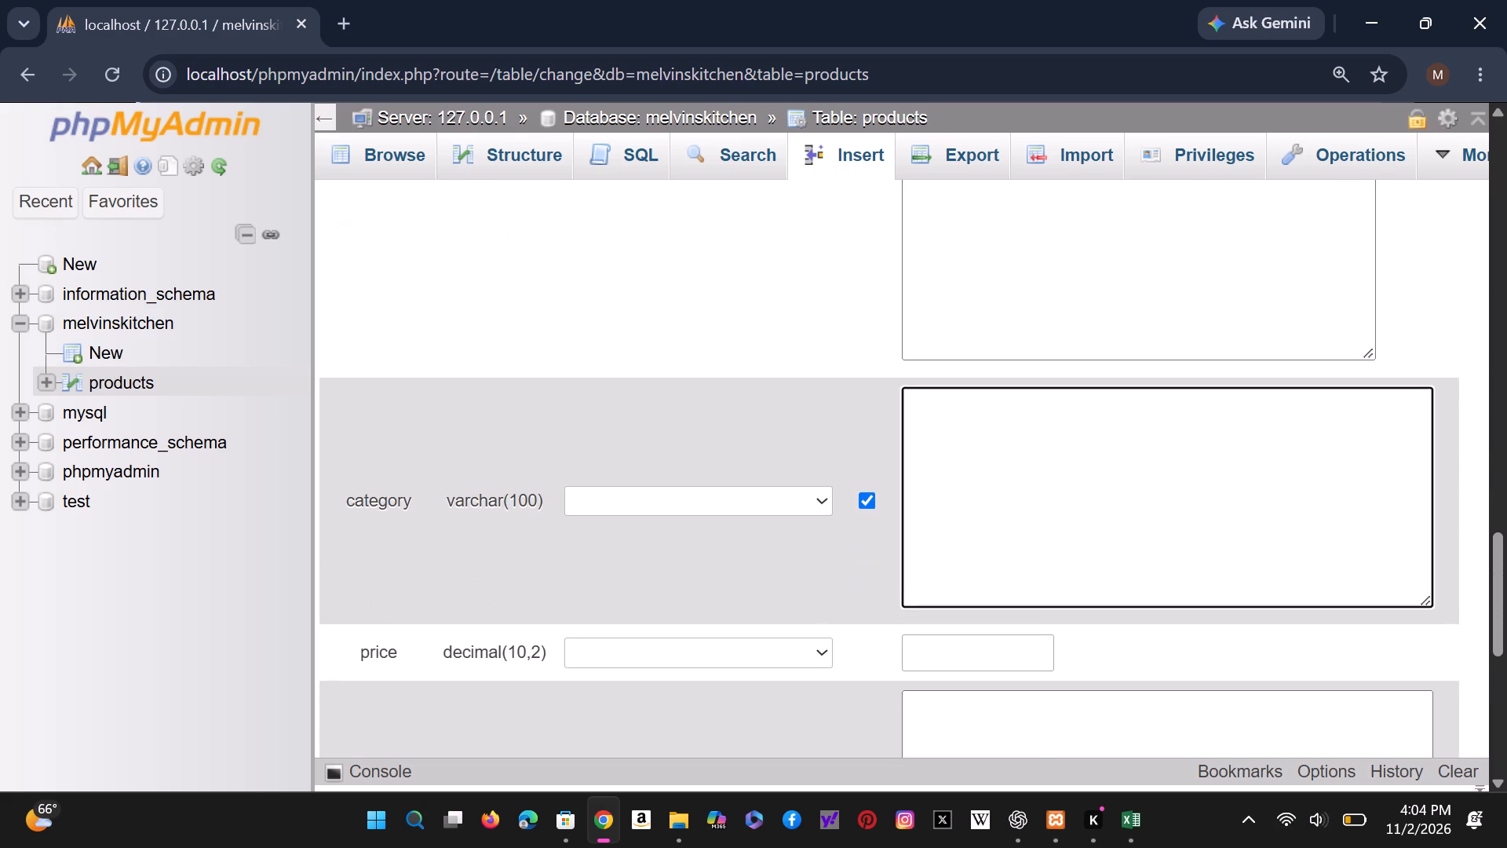
type("living room")
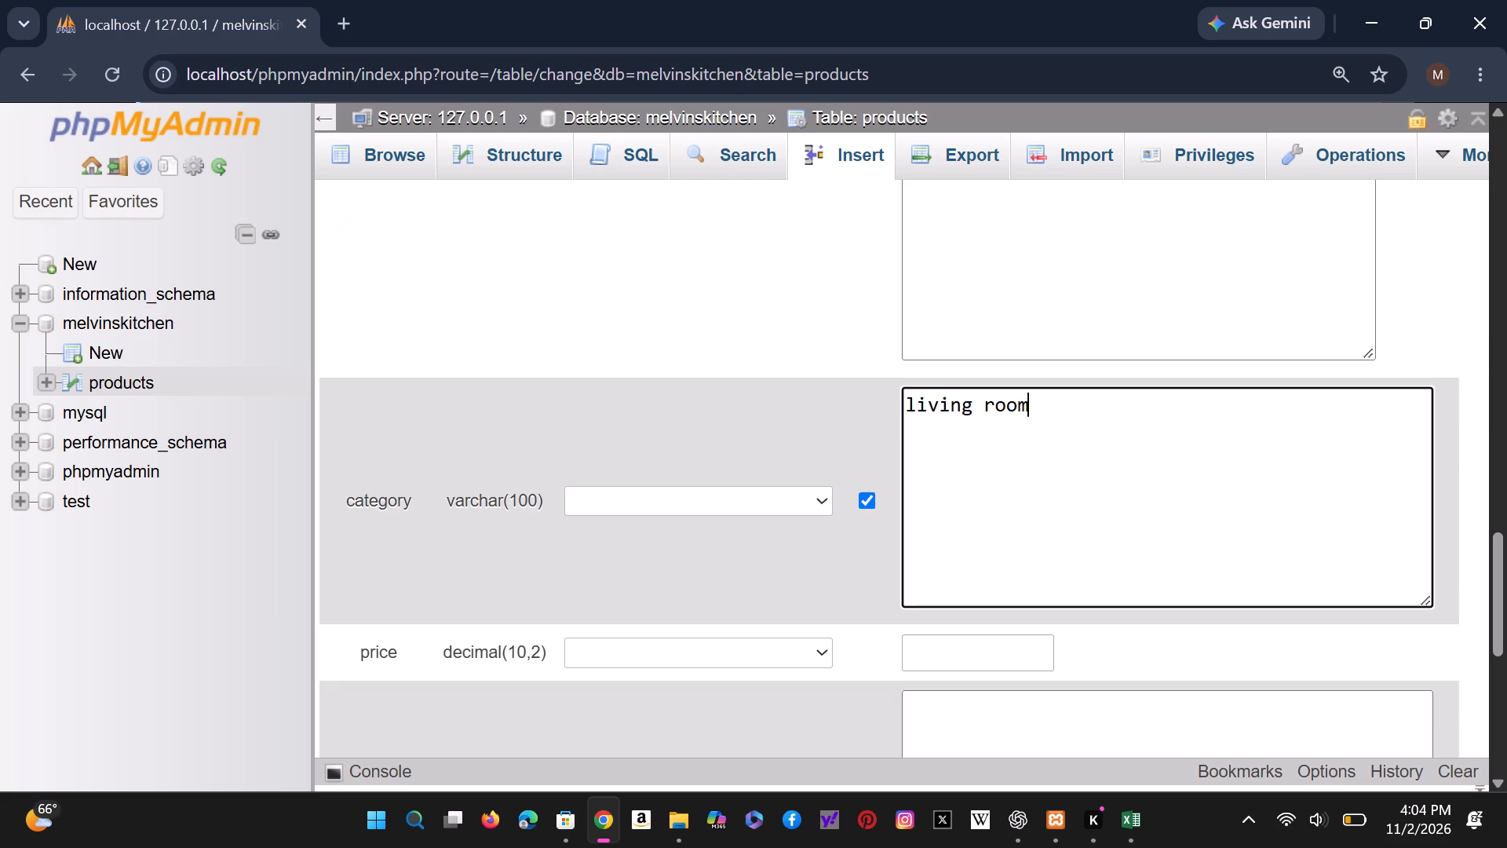
Set the second record's price to 5000.00.
scroll(1041, 473, "down", 1)
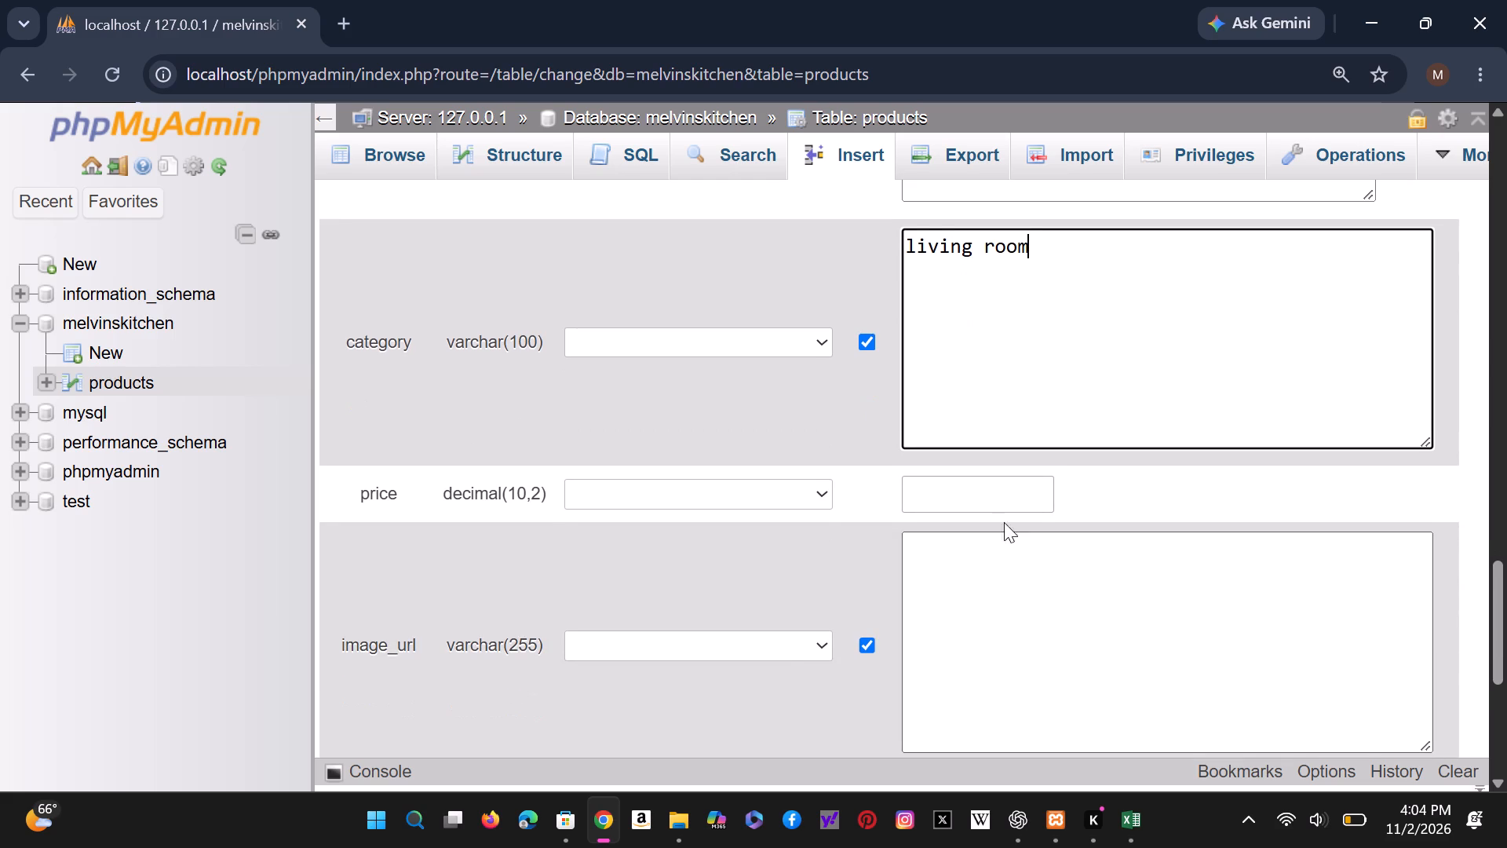
left_click(1009, 476)
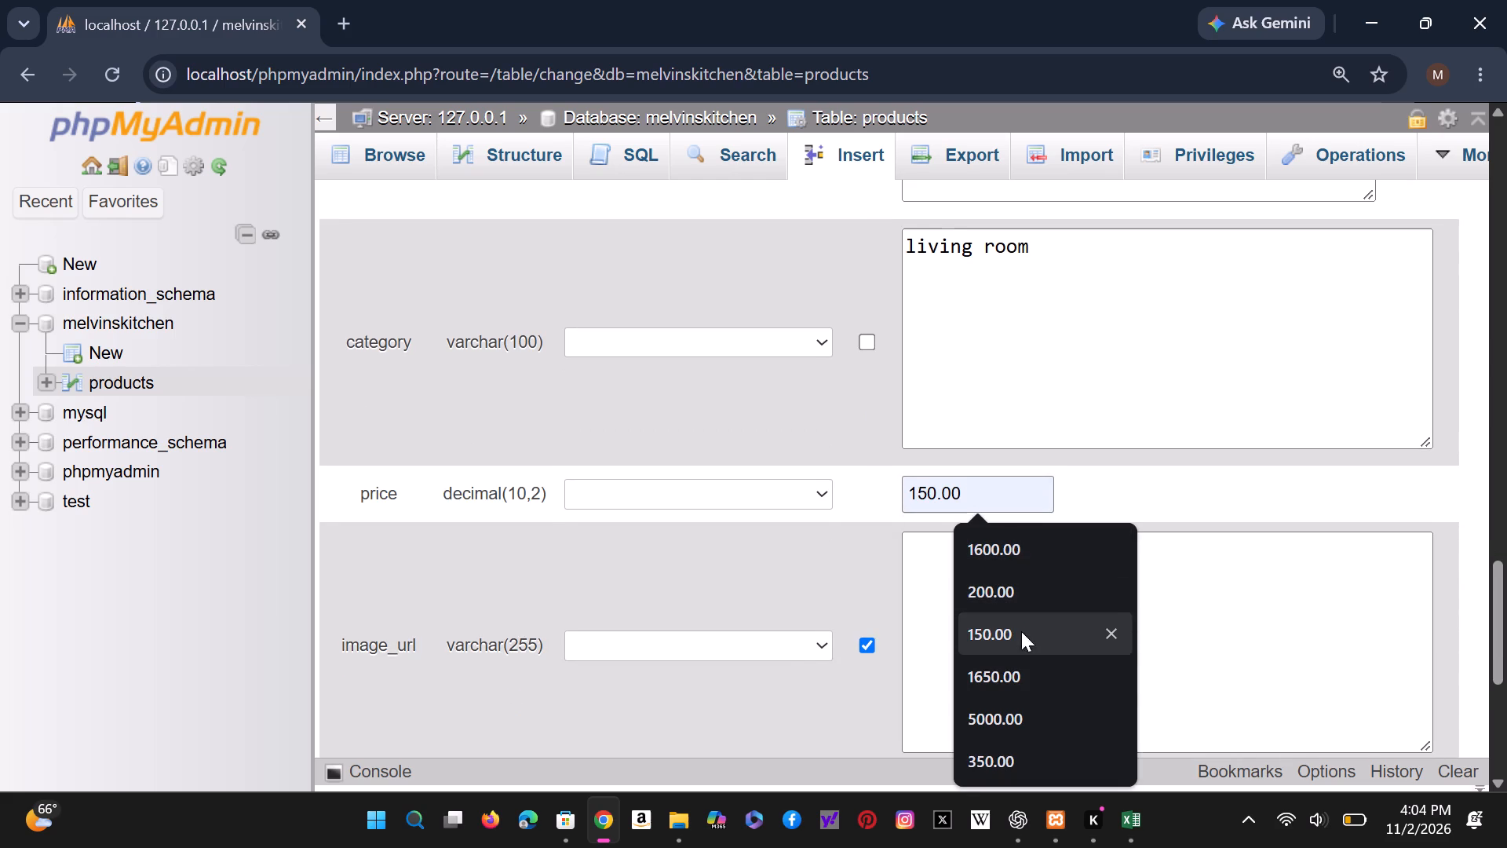
left_click(1026, 701)
Submit both living-room records, the sofaset and the sofaset covers, as new rows in the products table.
scroll(1026, 701, "down", 1)
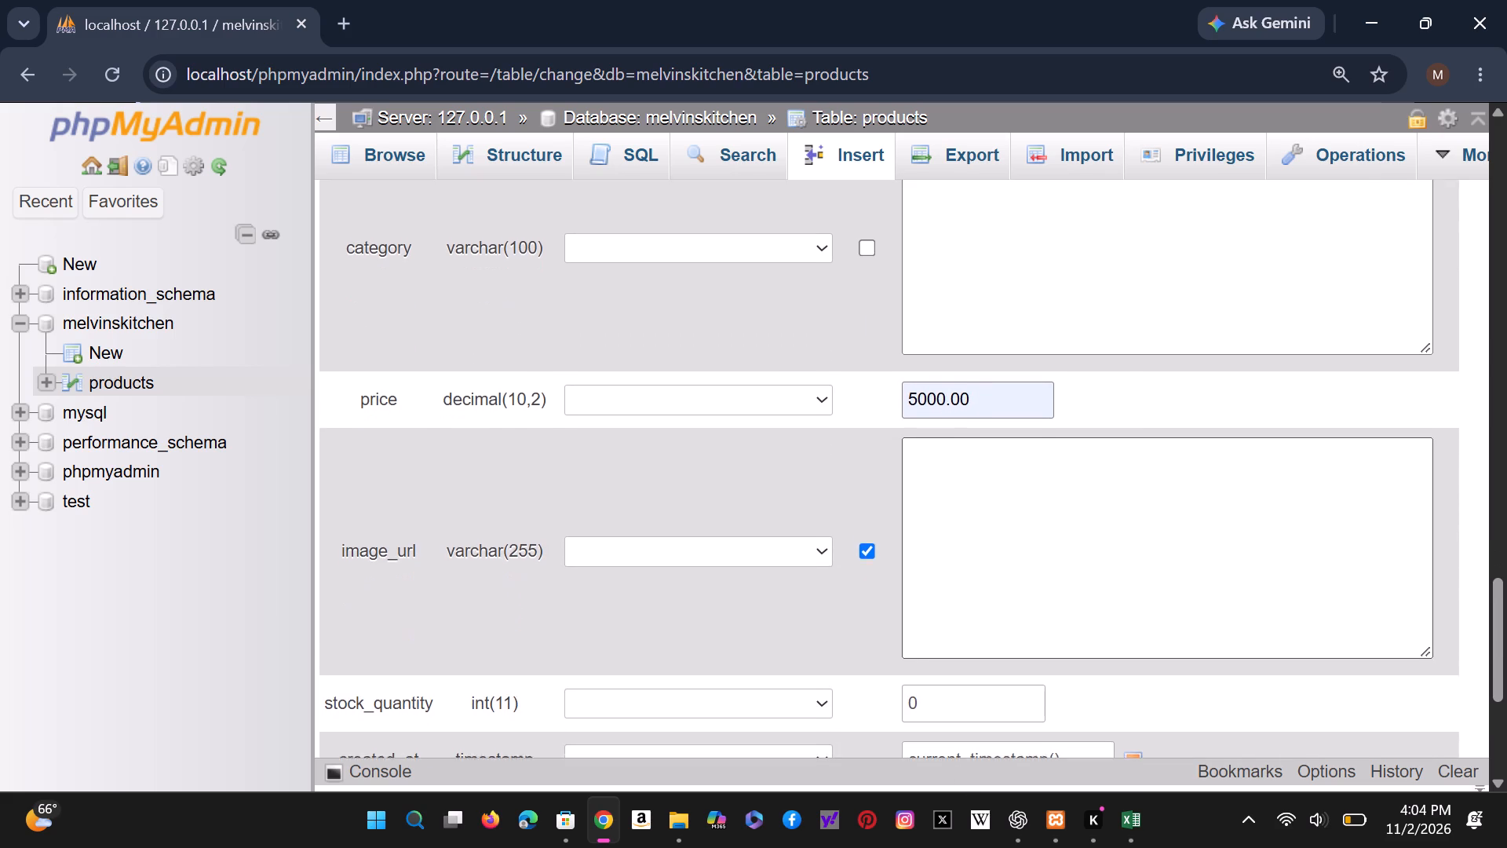
scroll(1026, 701, "down", 3)
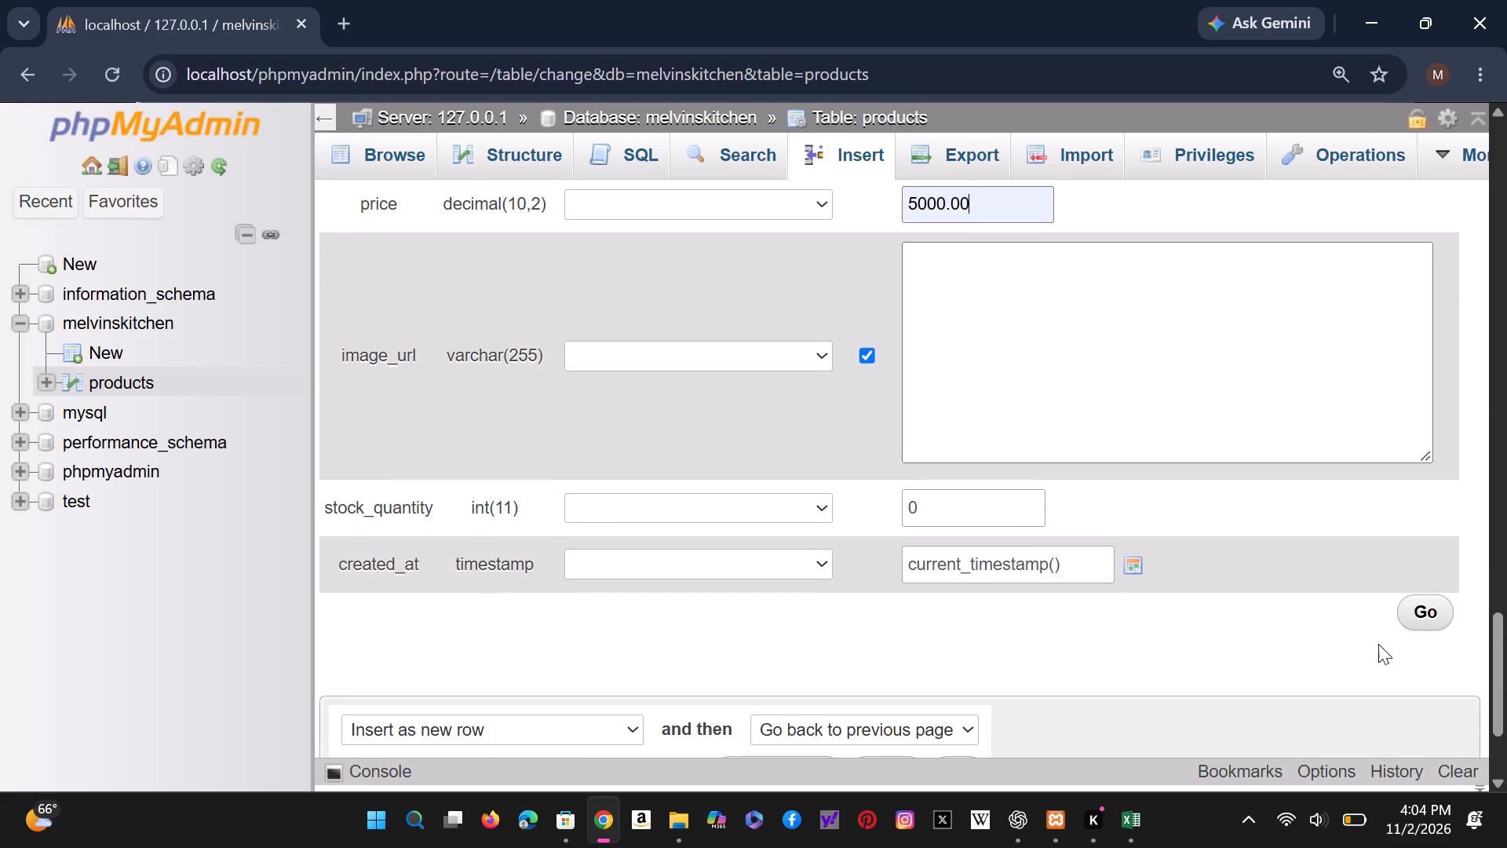
scroll(1416, 636, "down", 2)
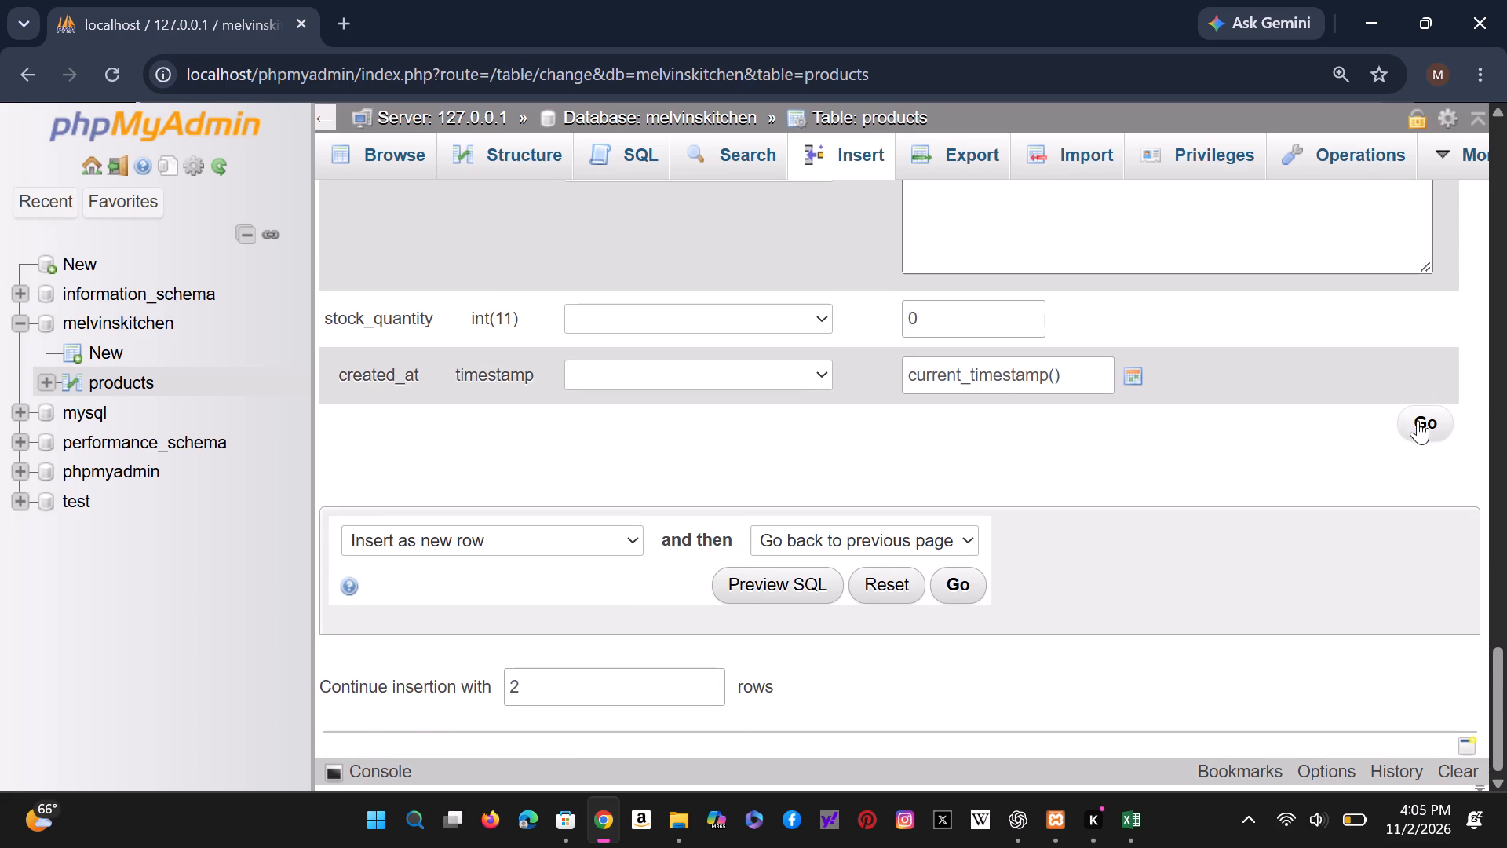
left_click(1418, 420)
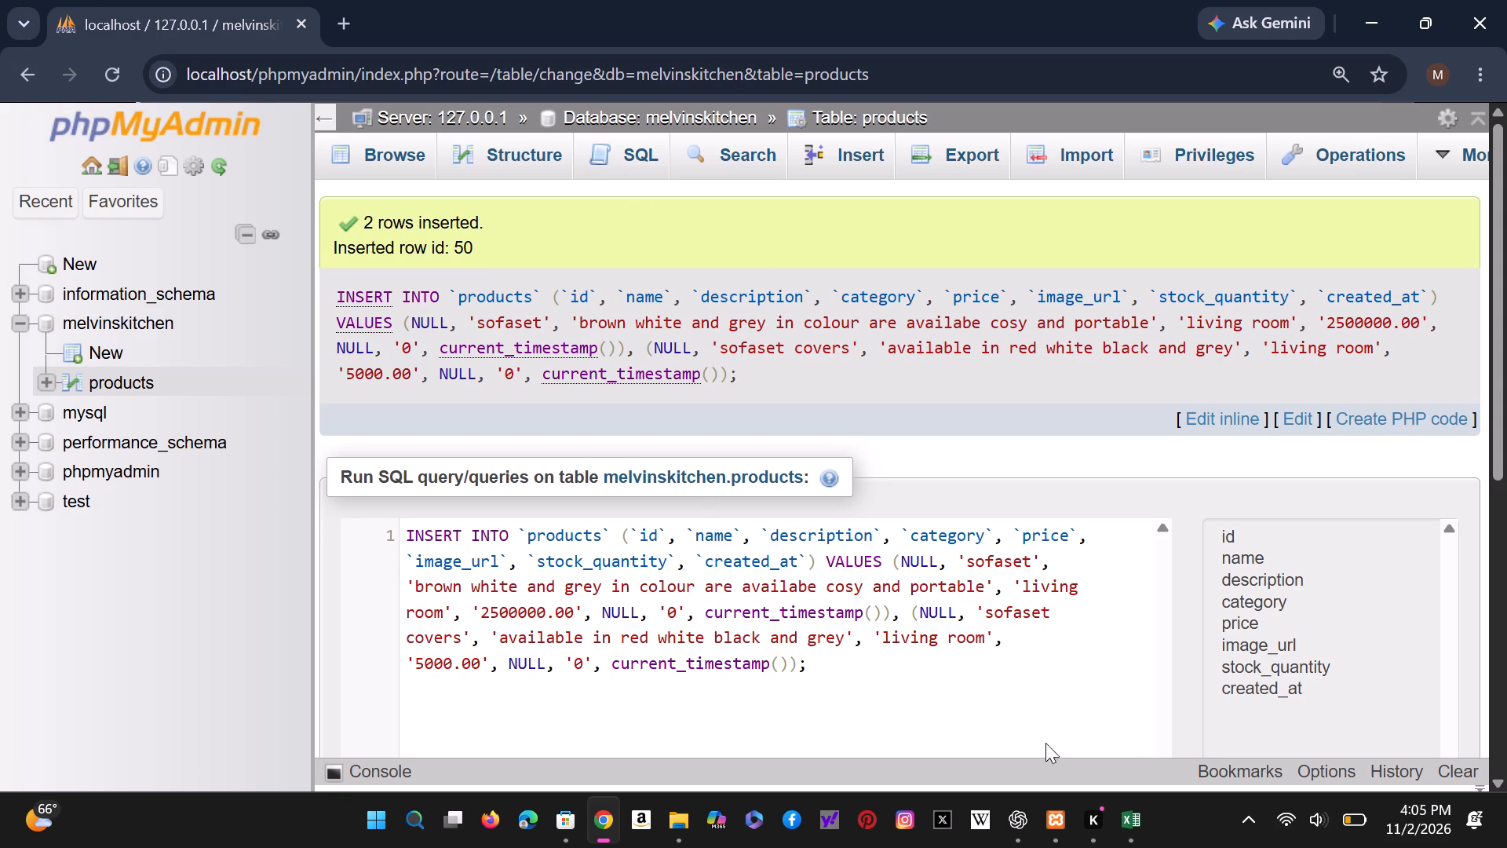
Switch to Excel.
left_click(1122, 828)
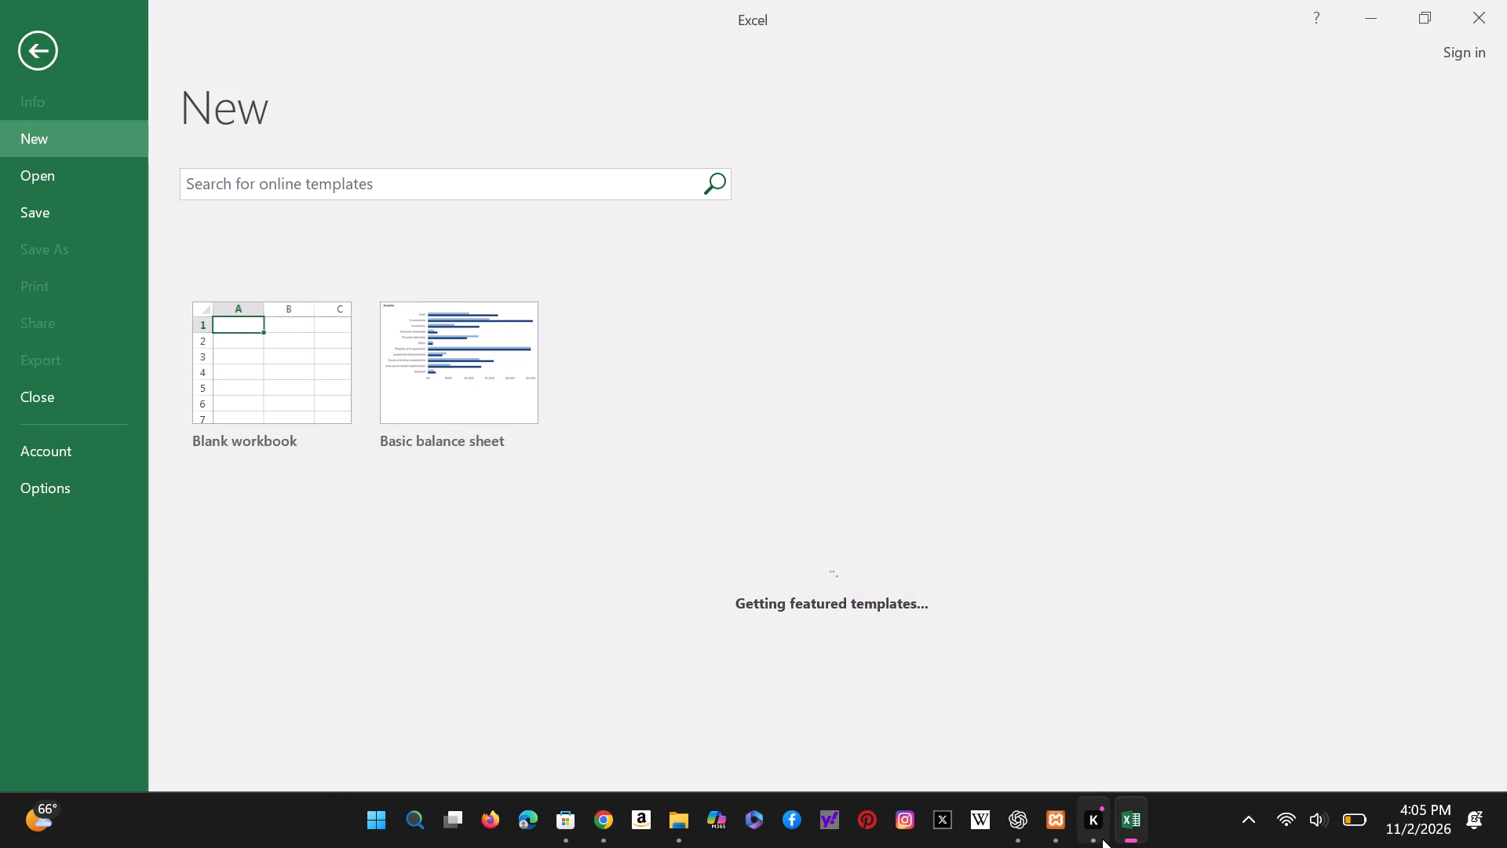
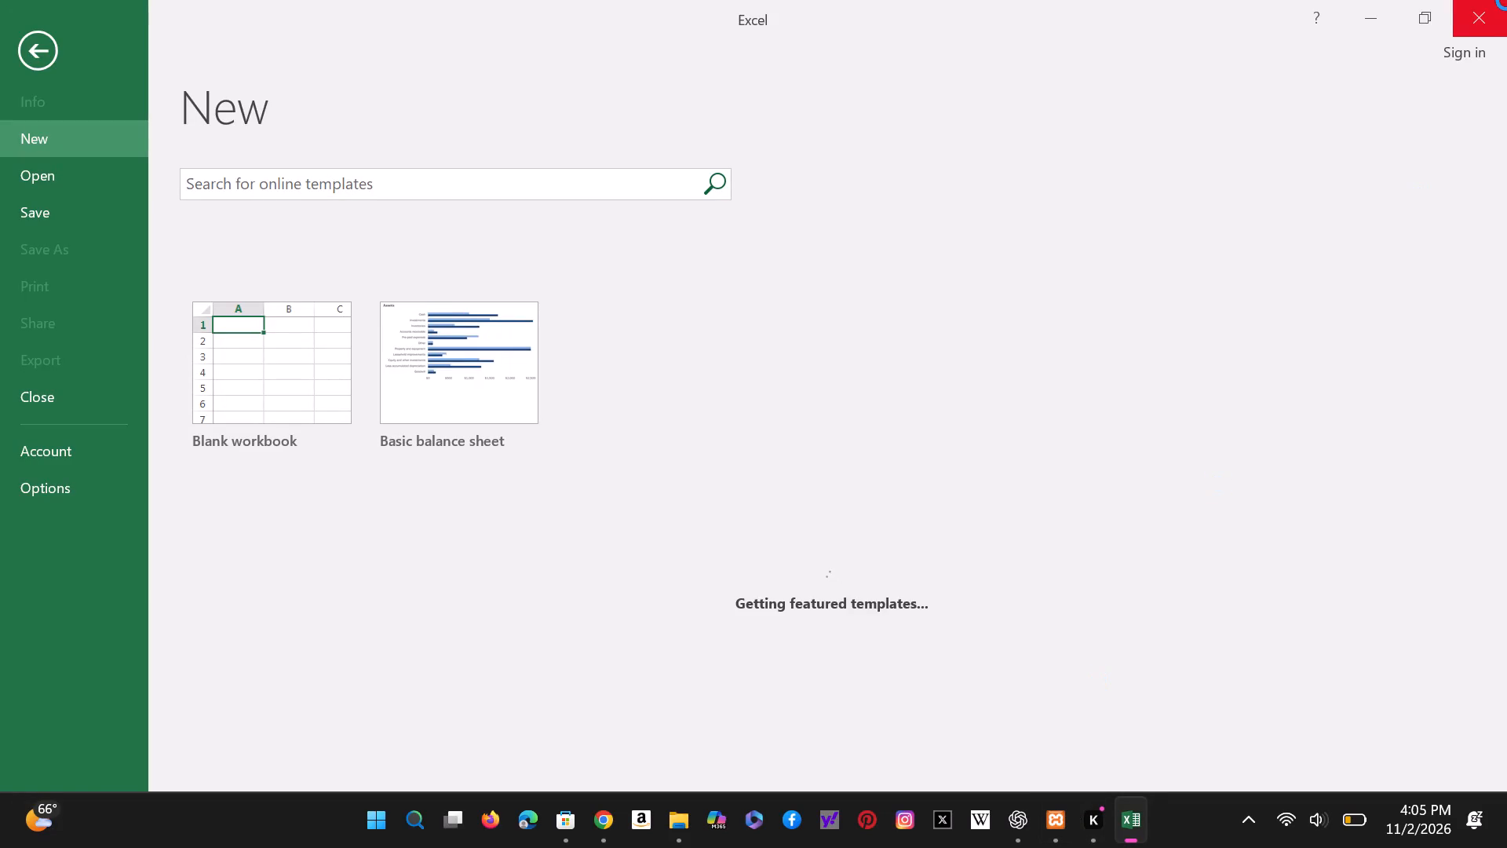
Close Excel without opening a workbook.
left_click(1491, 23)
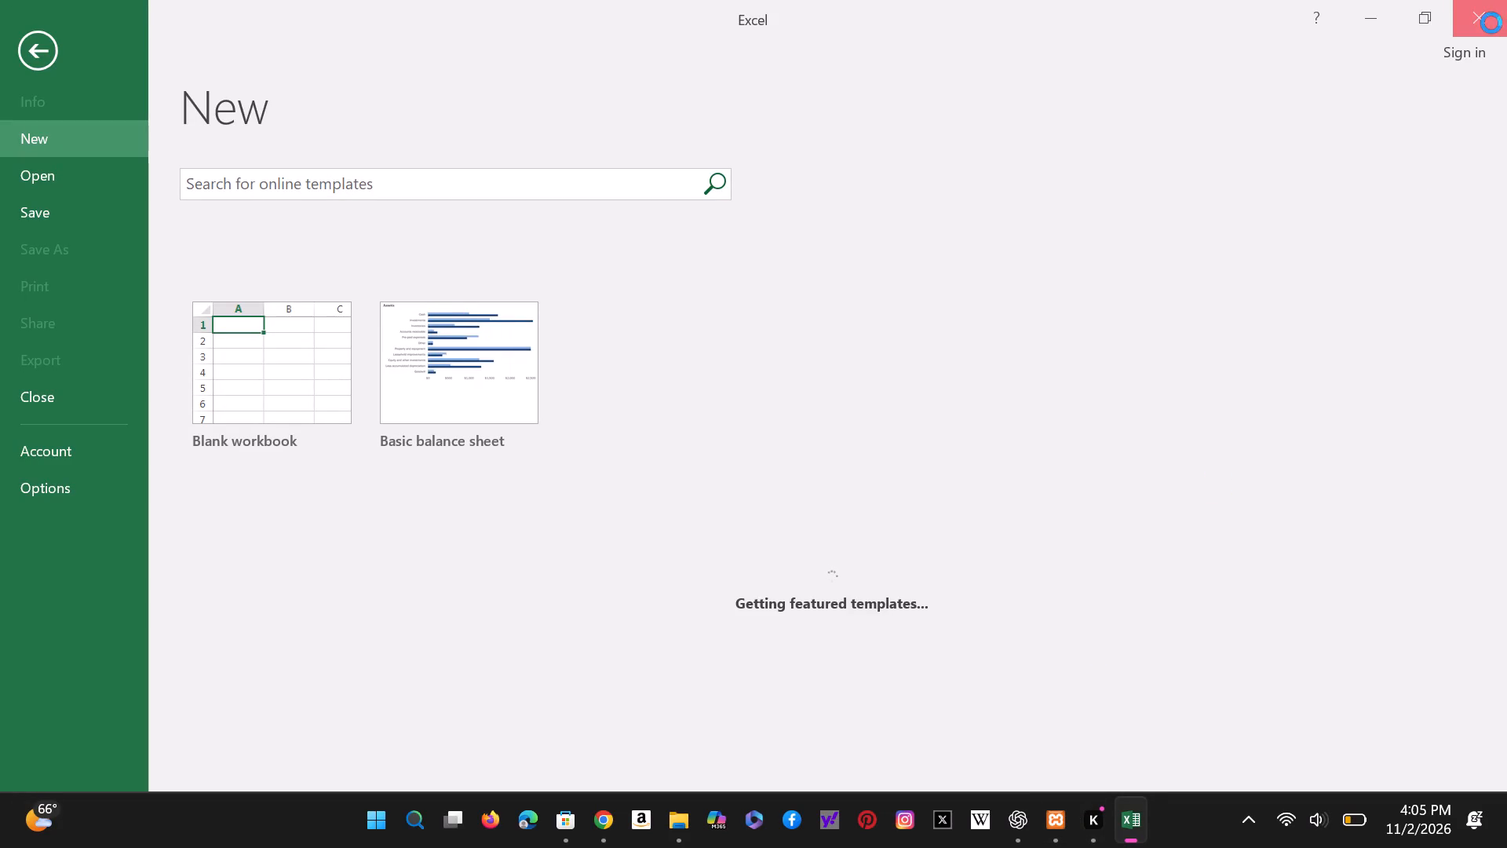